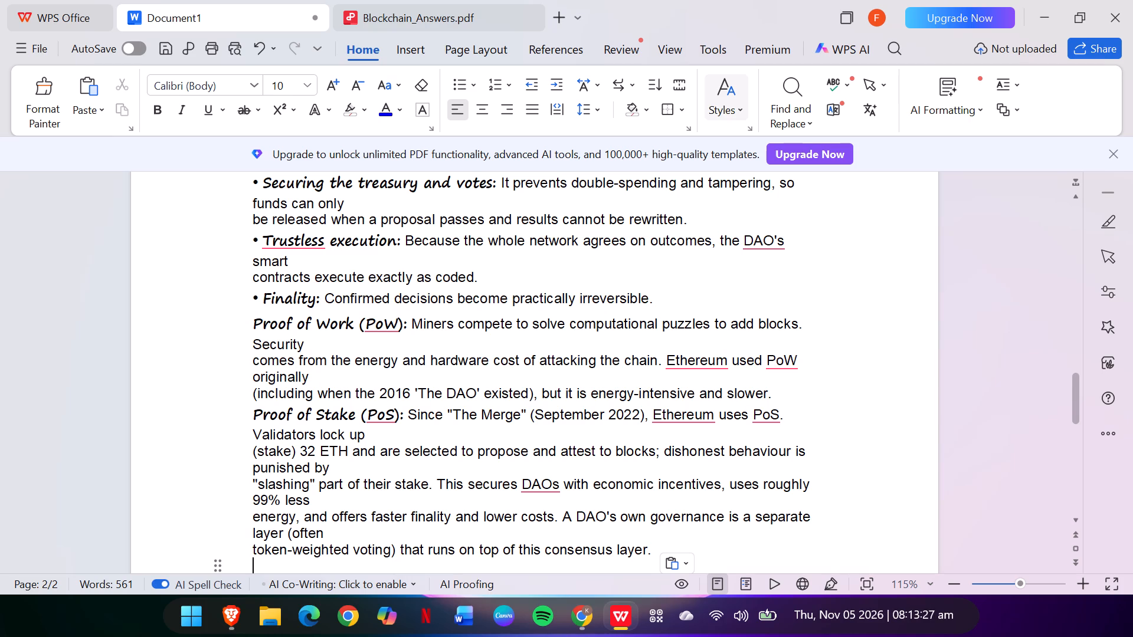
Remove the line break after "smart contracts" in the DAO paragraph so "and member votes on Ethereum" follows on the same line.
scroll(522, 396, up, 4)
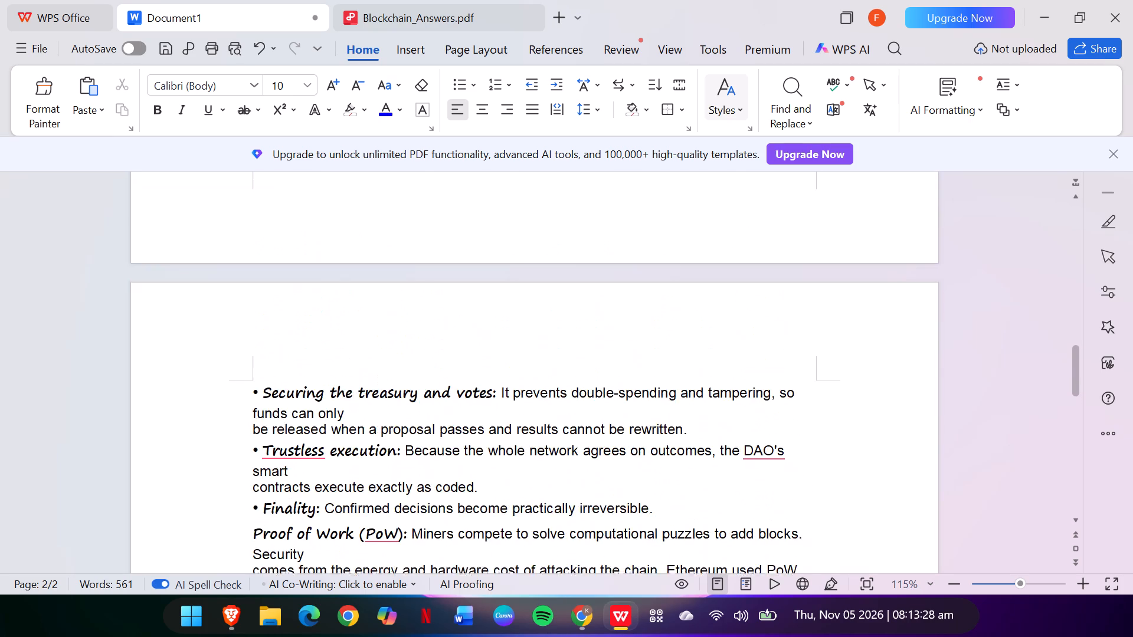
scroll(522, 396, up, 3)
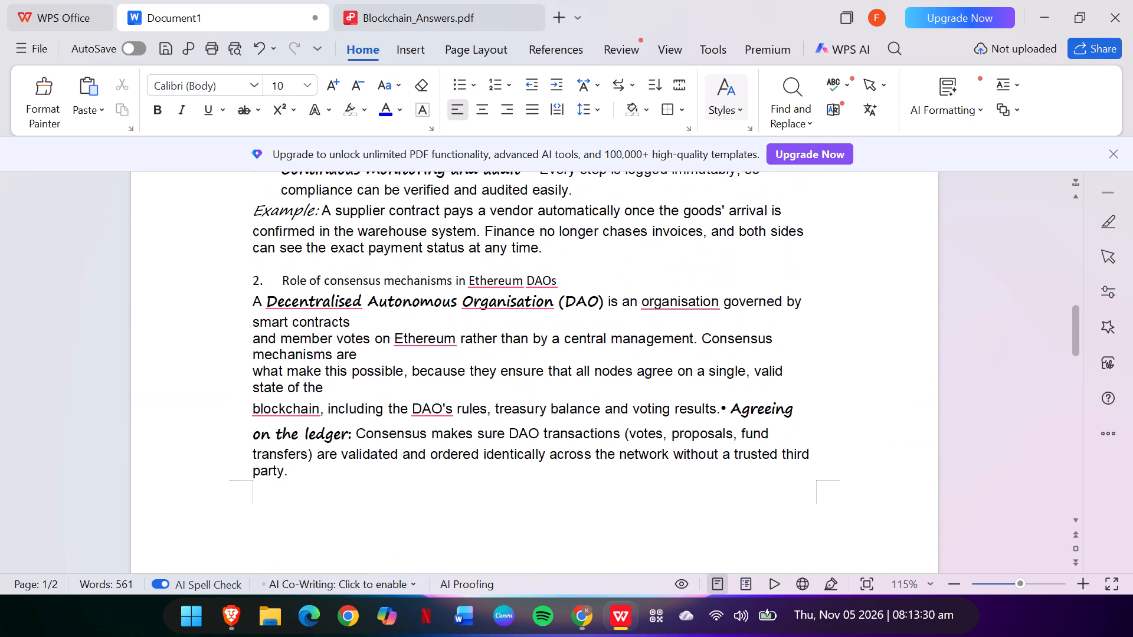
scroll(522, 396, up, 2)
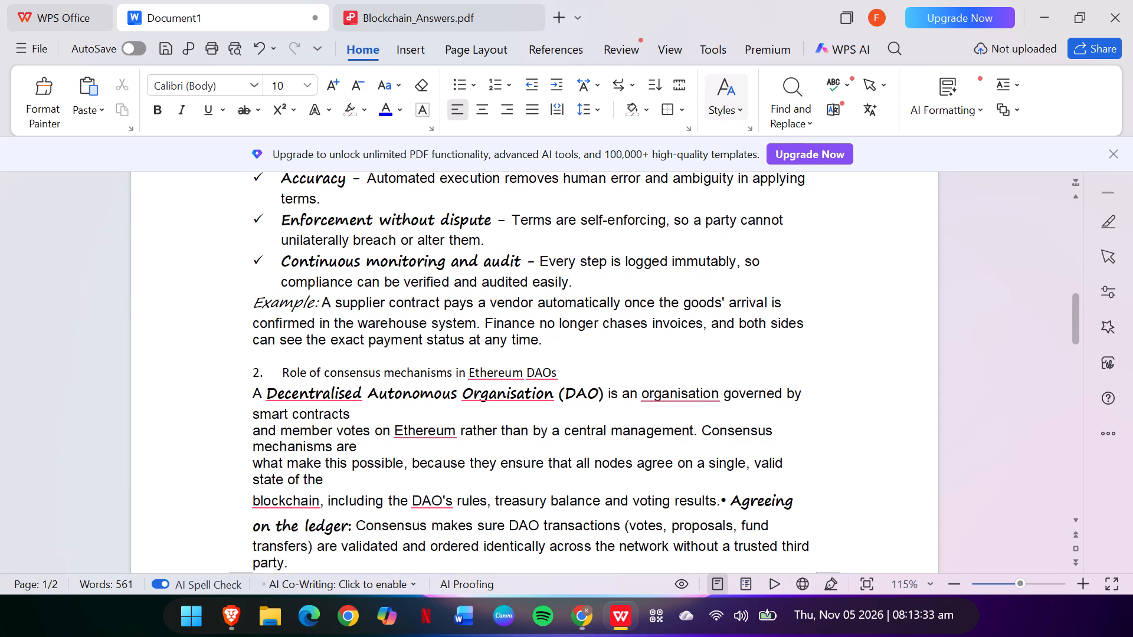
click(251, 441)
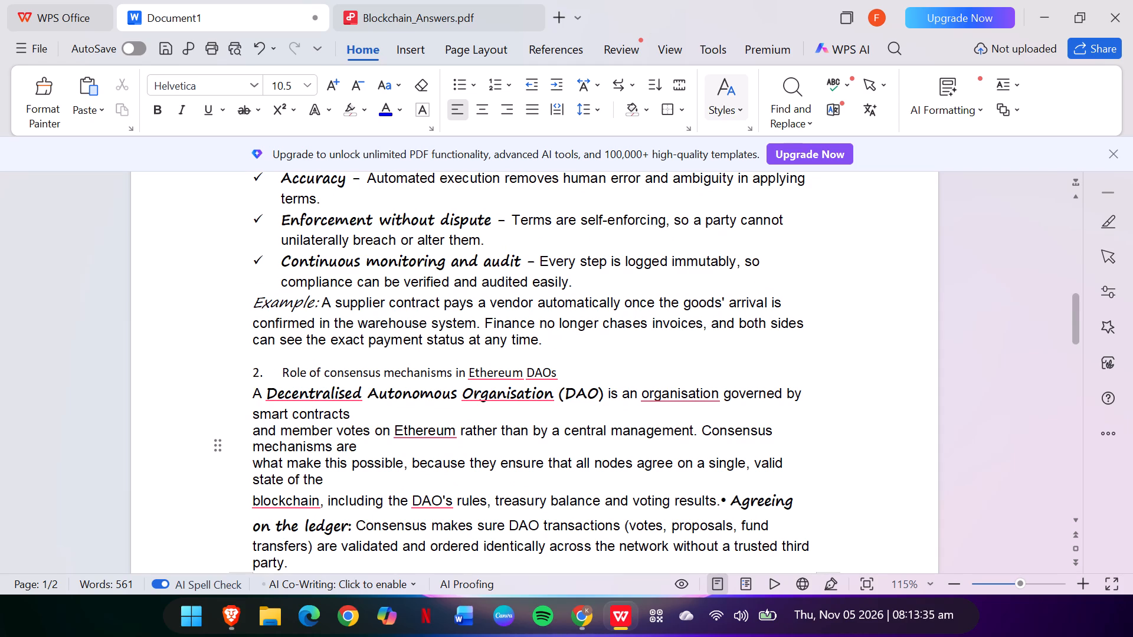
click(251, 435)
key(BackSpace)
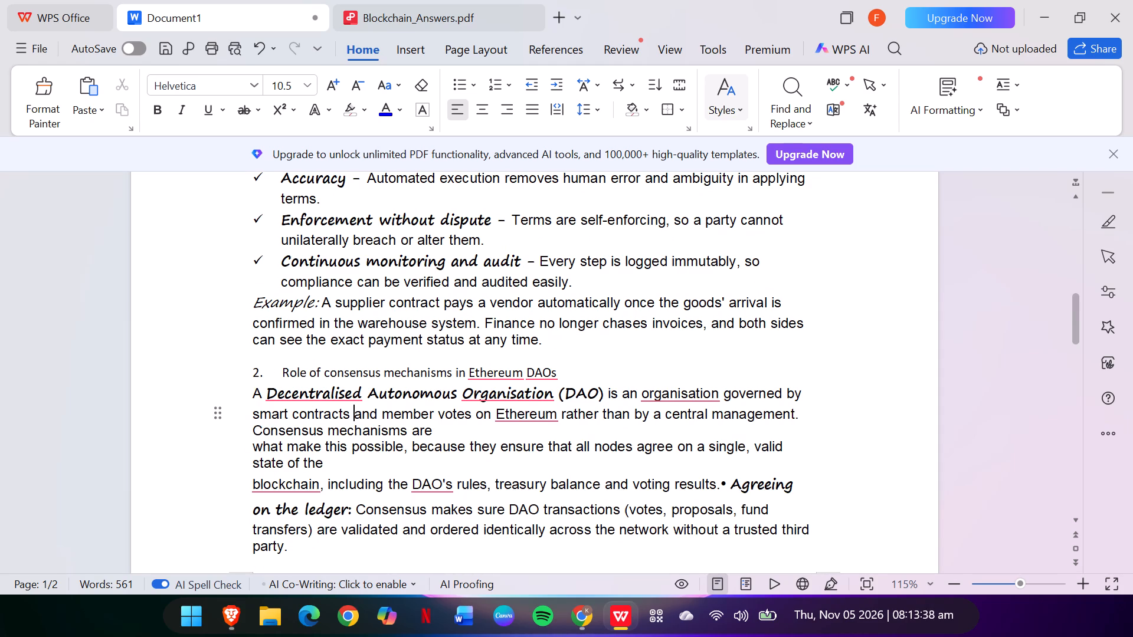
Add a blank line after the closing Proof of Stake paragraph and start numbered list item 3 below it.
scroll(546, 395, down, 4)
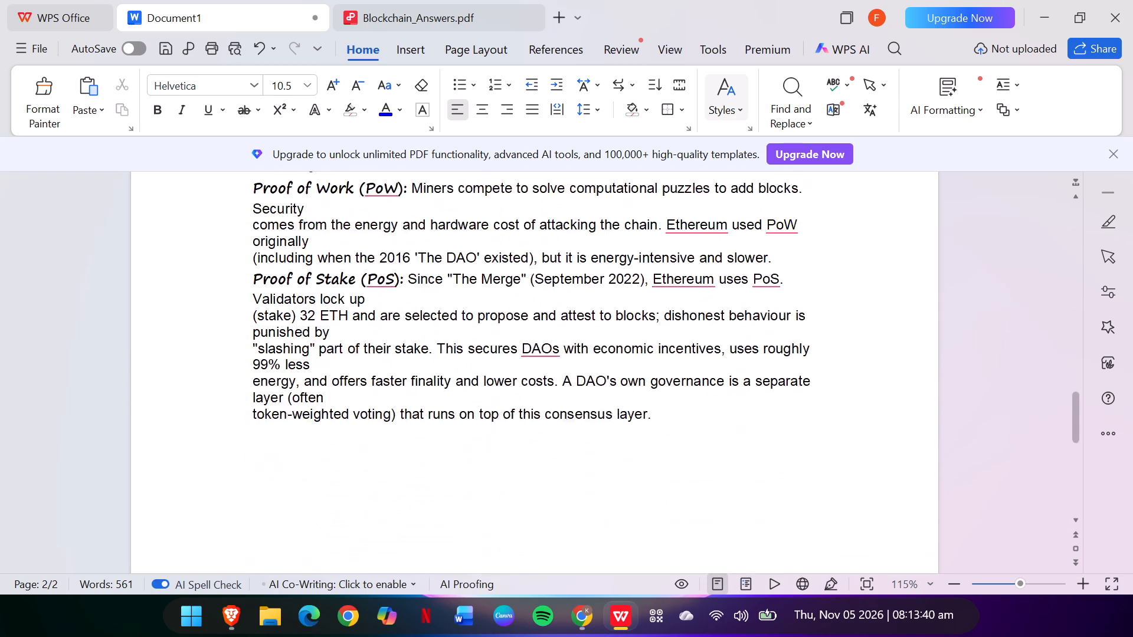
scroll(546, 395, down, 2)
scroll(546, 395, up, 4)
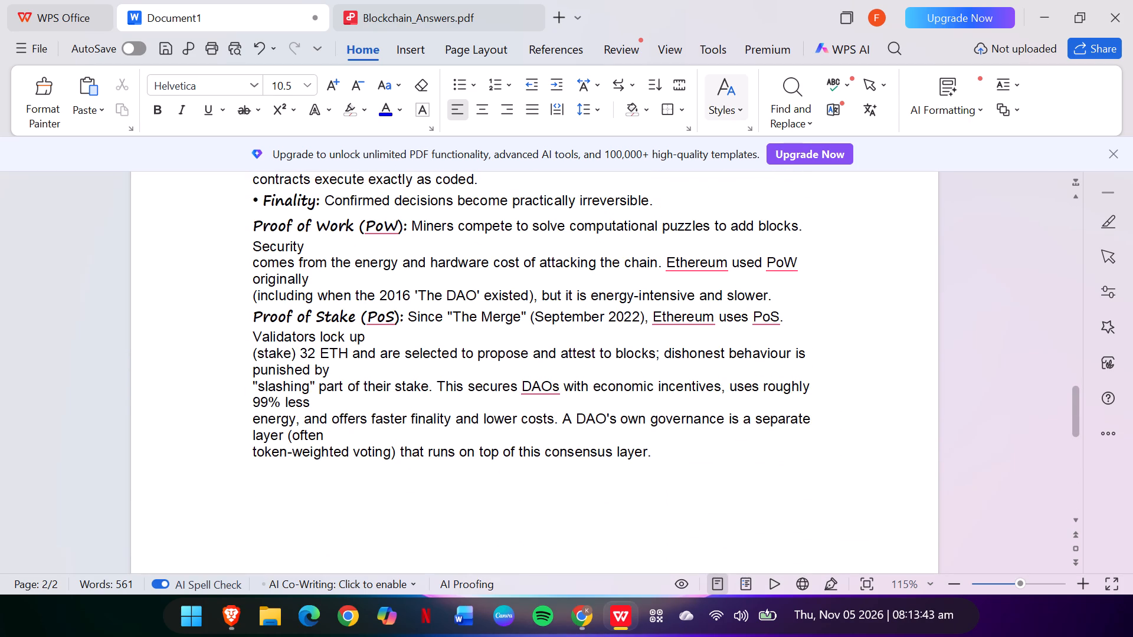
click(692, 452)
key(Return)
key(Return)
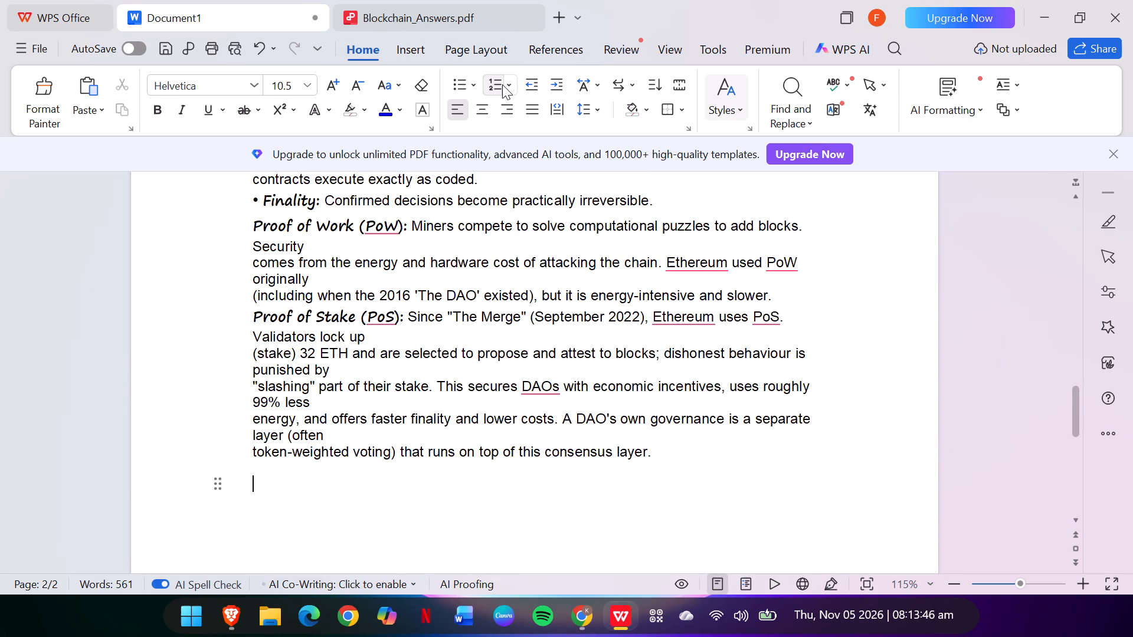
click(502, 84)
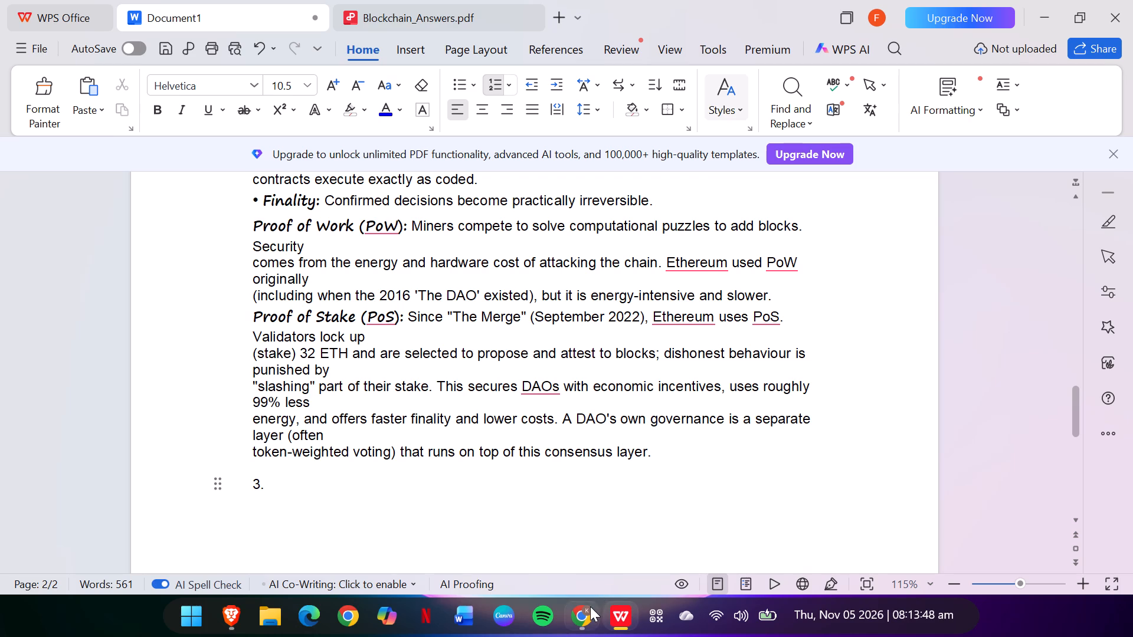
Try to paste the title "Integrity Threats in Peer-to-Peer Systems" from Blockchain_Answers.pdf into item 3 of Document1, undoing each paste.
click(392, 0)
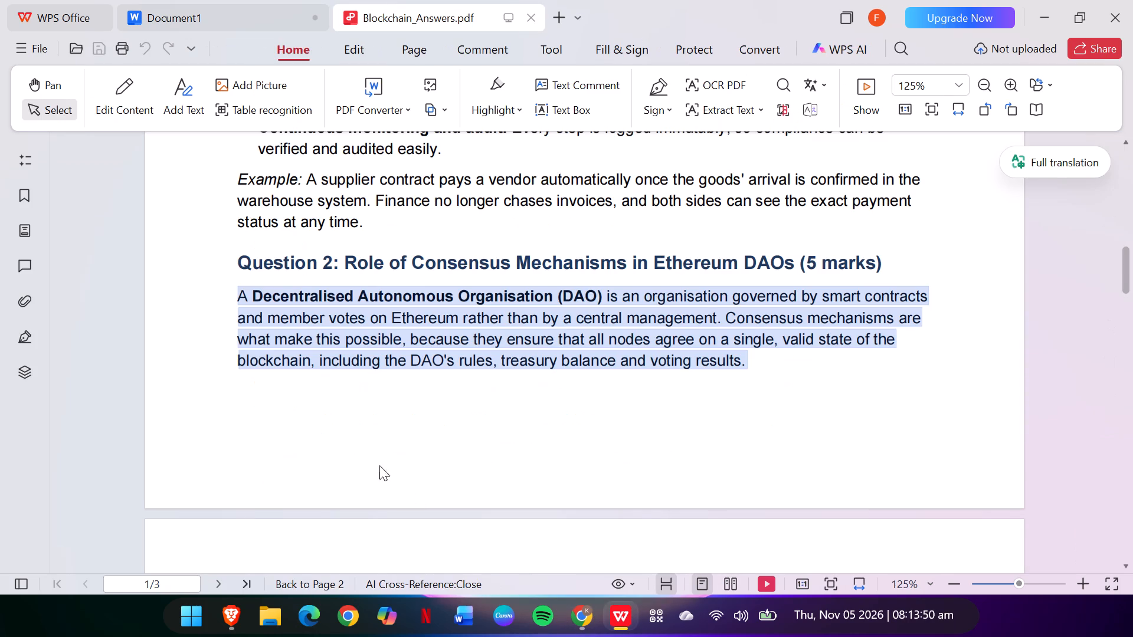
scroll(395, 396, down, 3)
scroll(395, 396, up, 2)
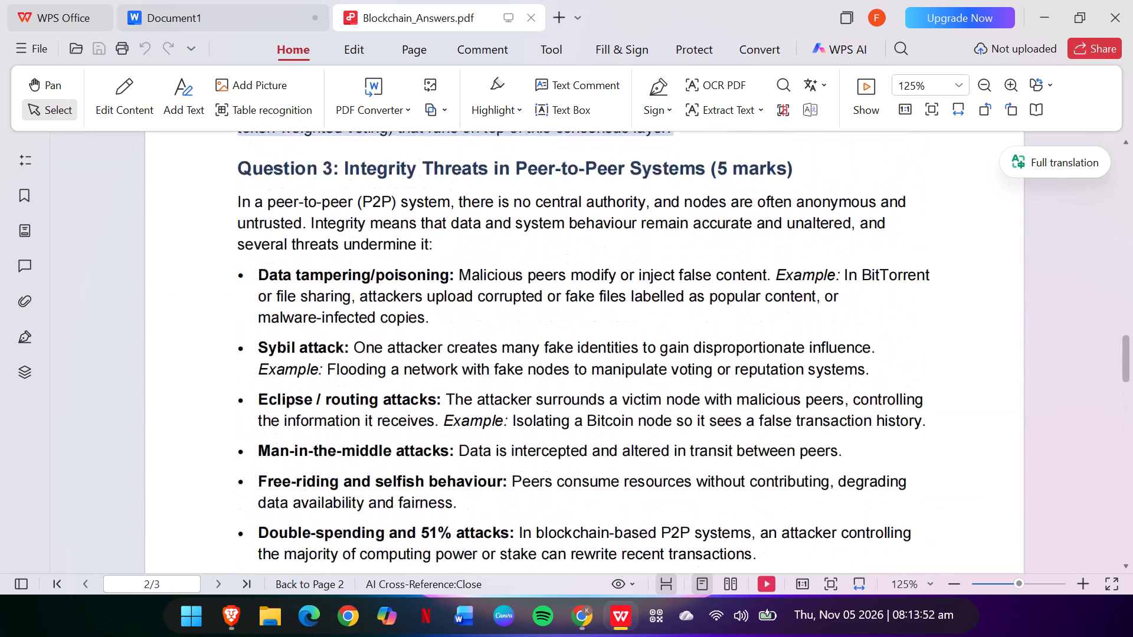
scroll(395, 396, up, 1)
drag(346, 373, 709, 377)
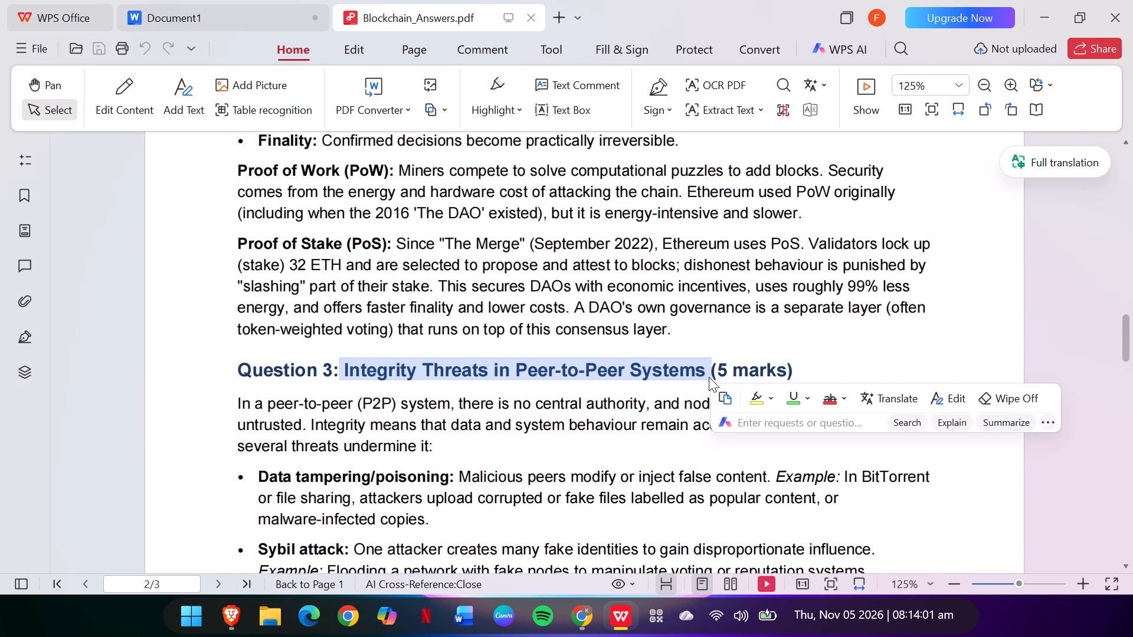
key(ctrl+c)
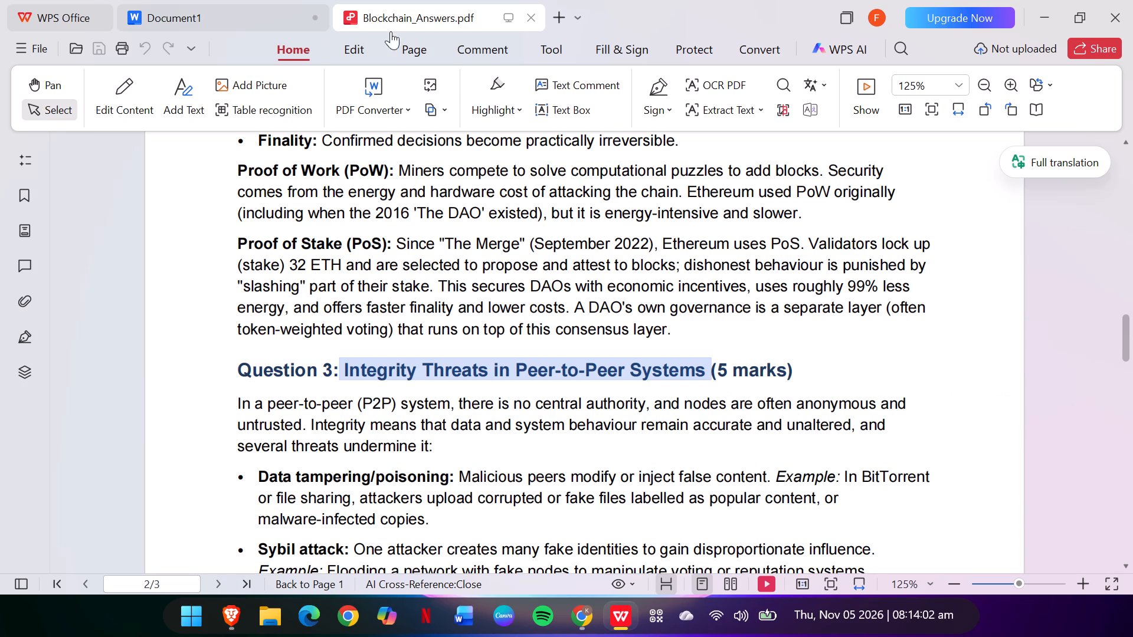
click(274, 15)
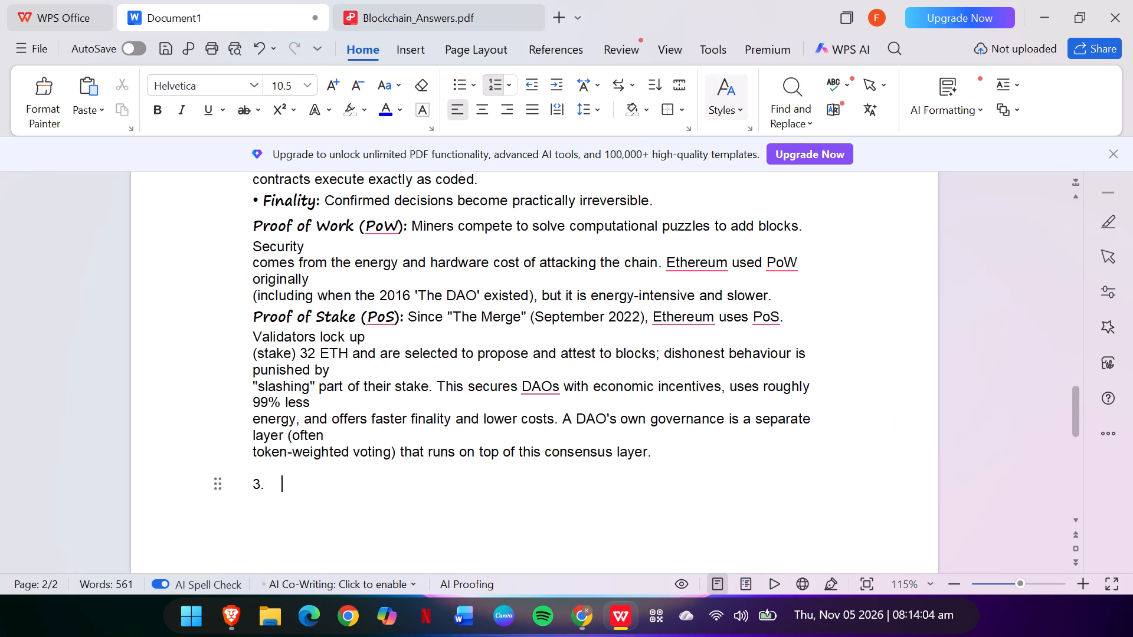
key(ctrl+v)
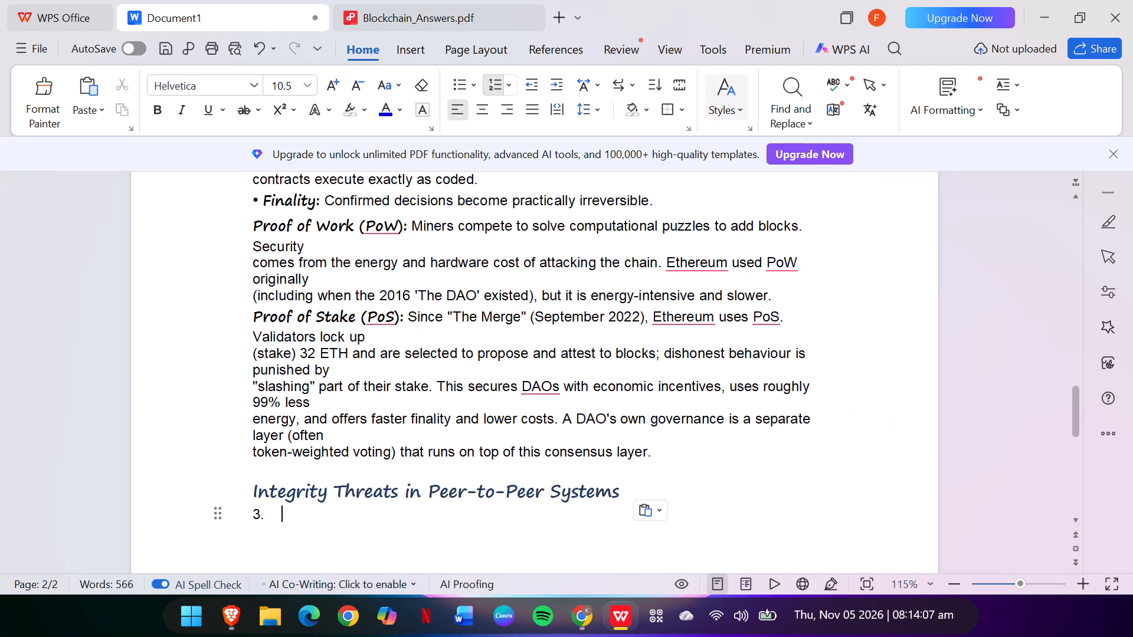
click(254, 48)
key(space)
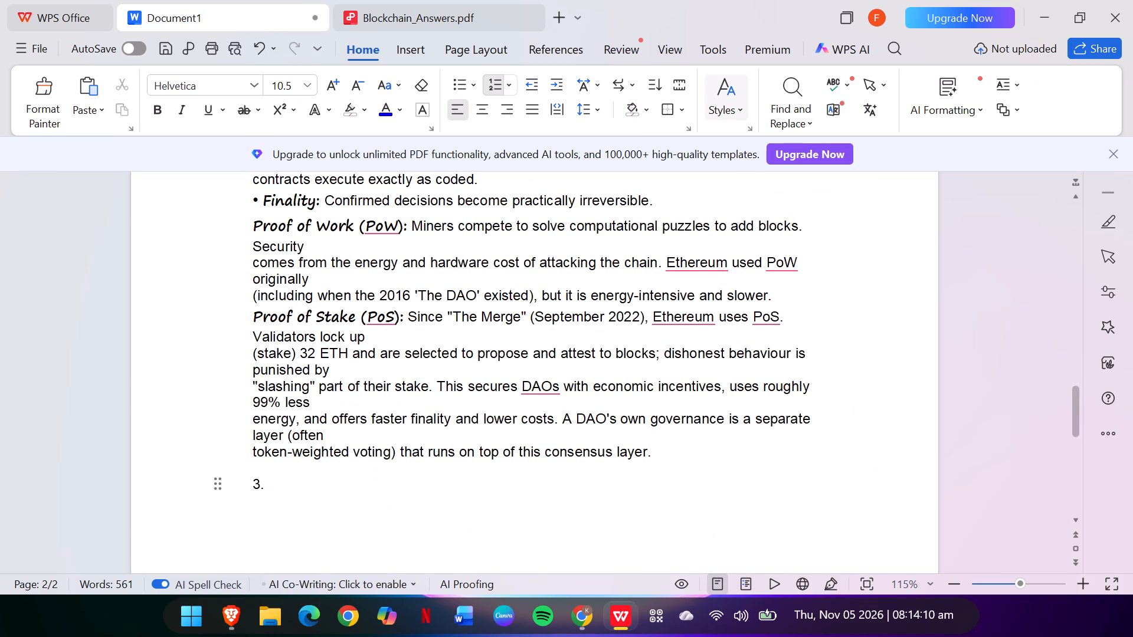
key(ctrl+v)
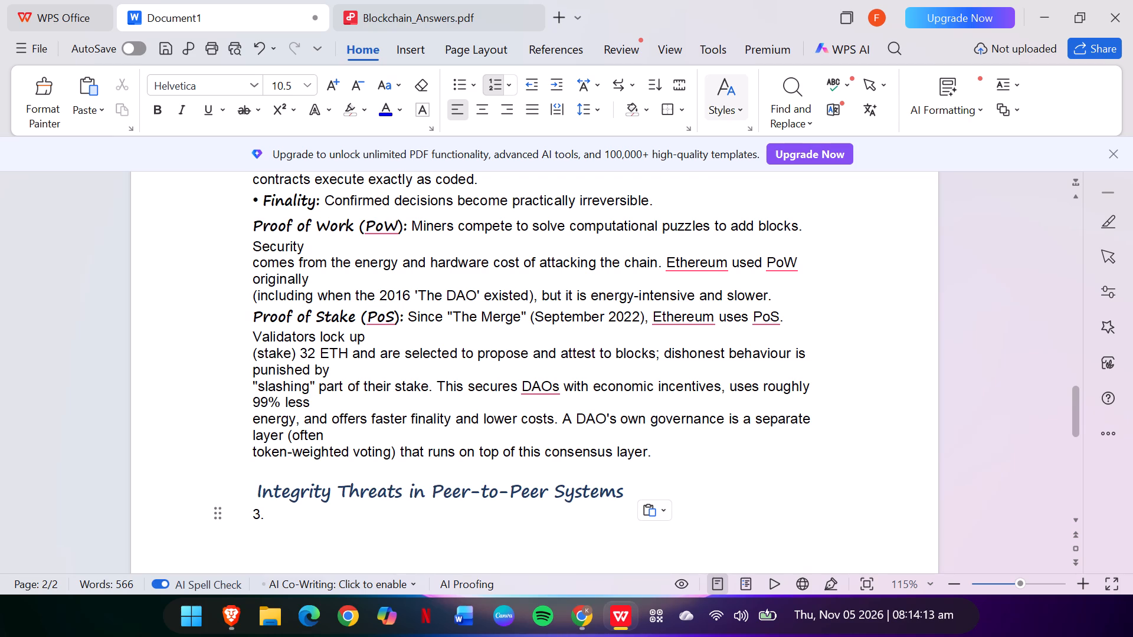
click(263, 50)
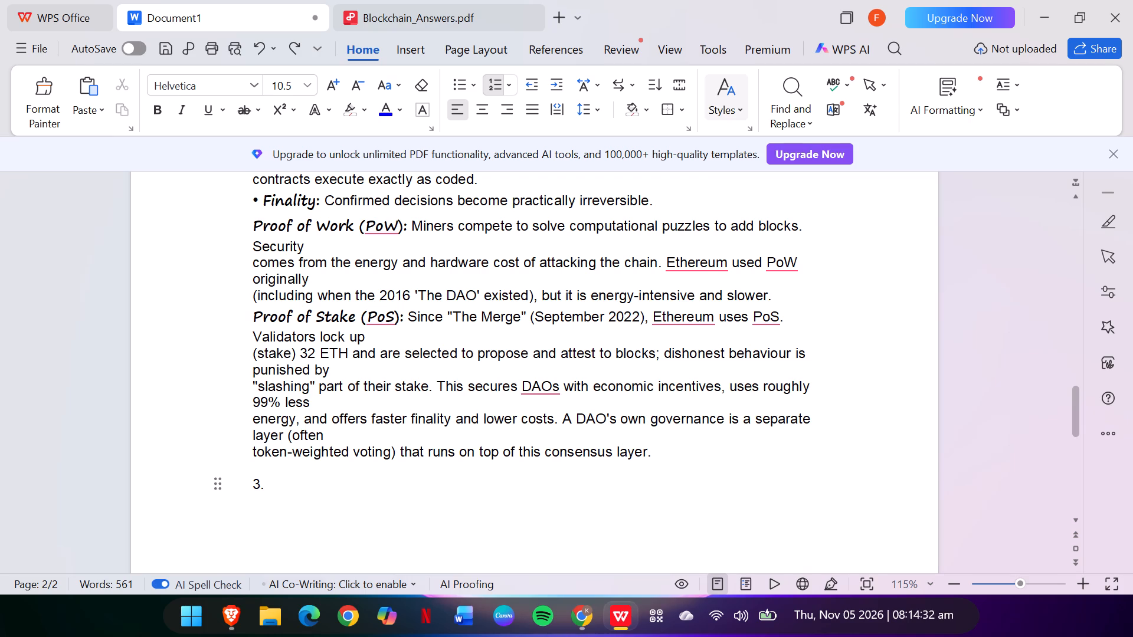
Check the Question 3 title in Blockchain_Answers.pdf and enter "Intergrity systems" as the text of item 3 in Document1.
click(481, 27)
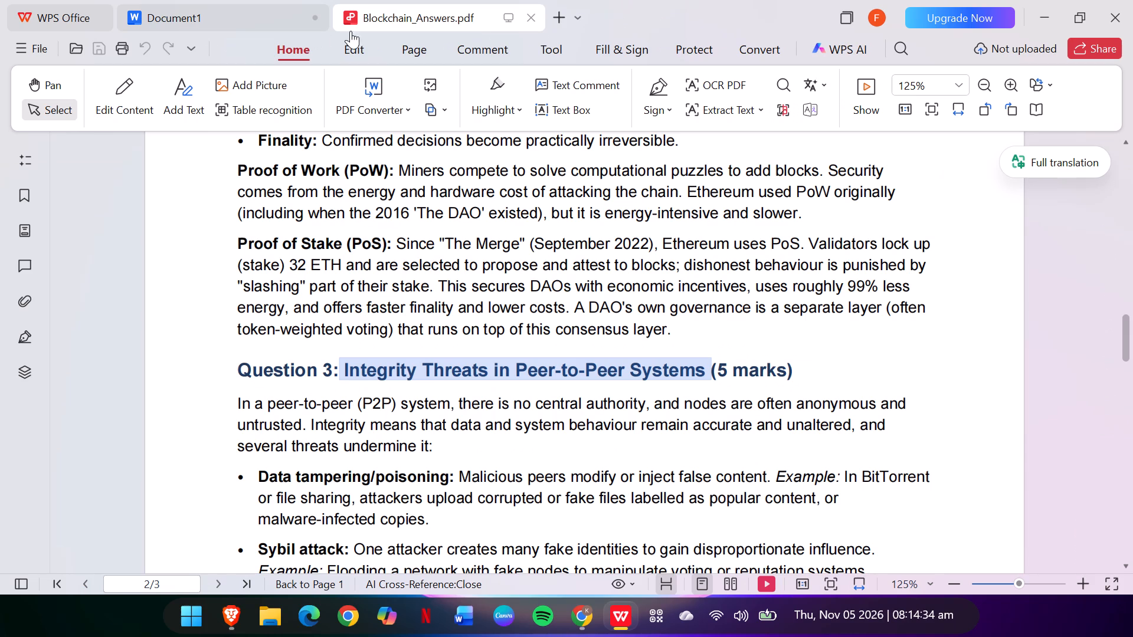
click(233, 21)
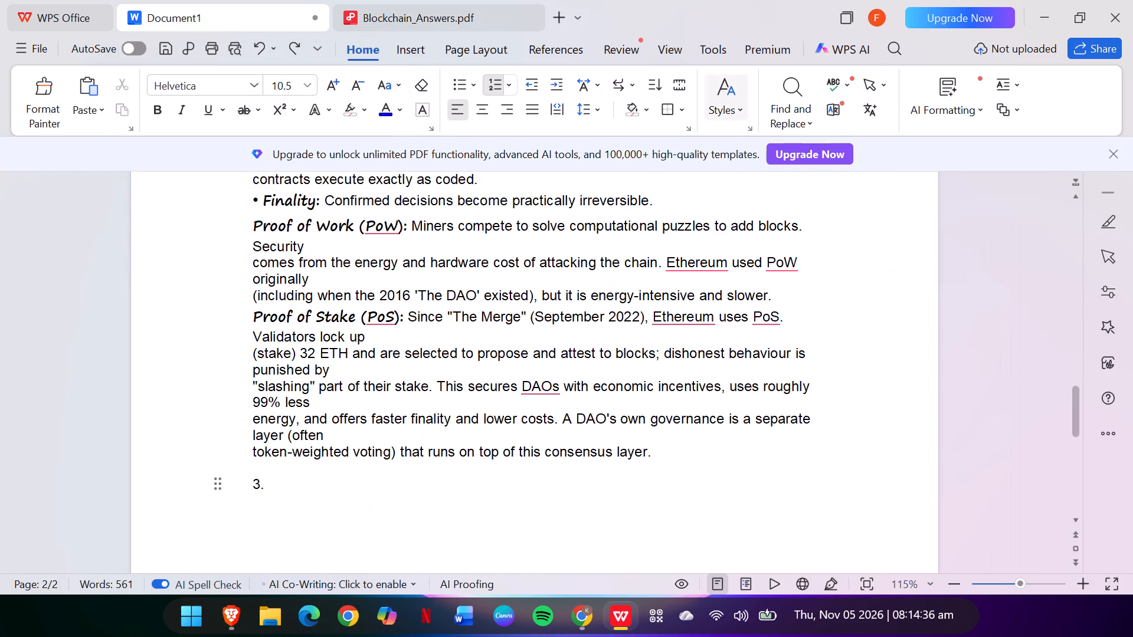
key(i)
text(ntergrity)
key(space)
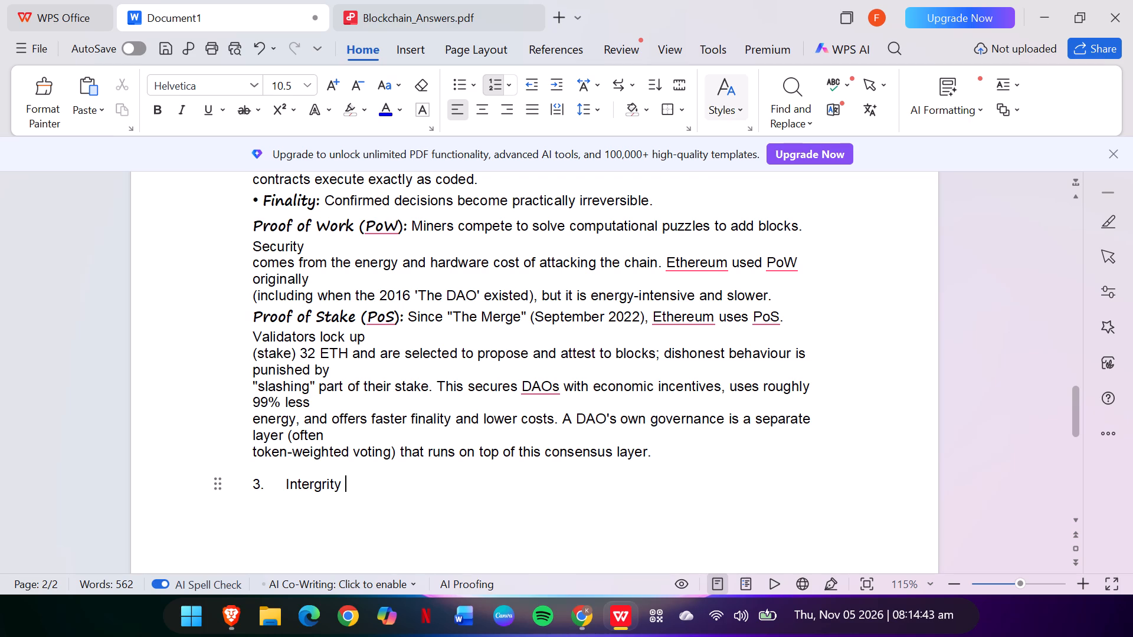
text(systems)
key(space)
Correct the misspelled first word of item 3 to the suggested spelling "Integrity".
click(327, 492)
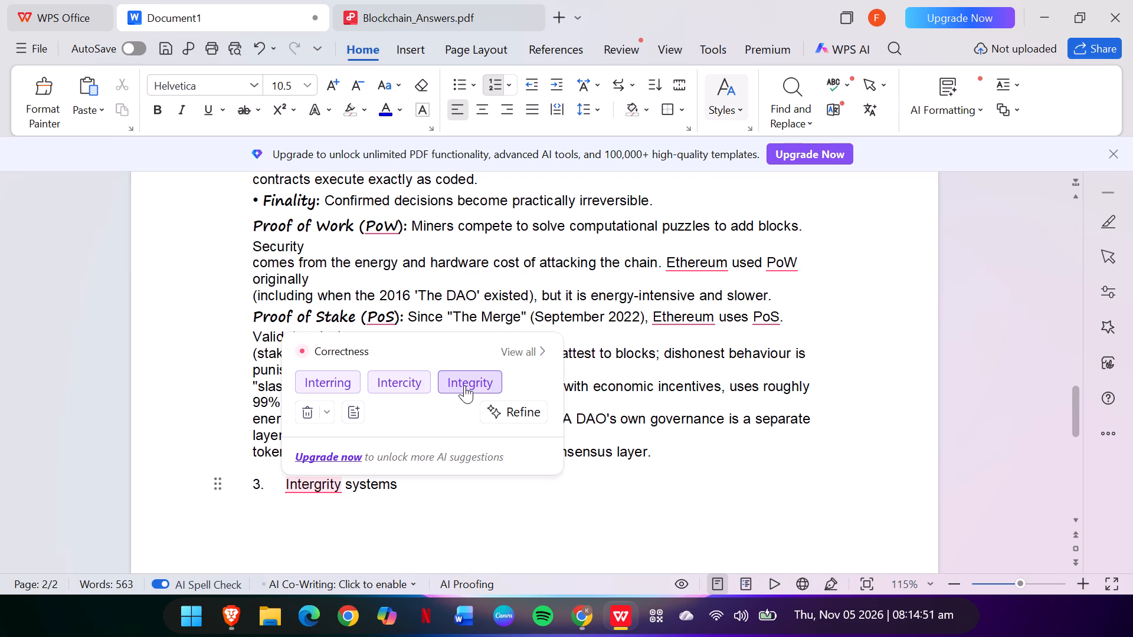
click(372, 6)
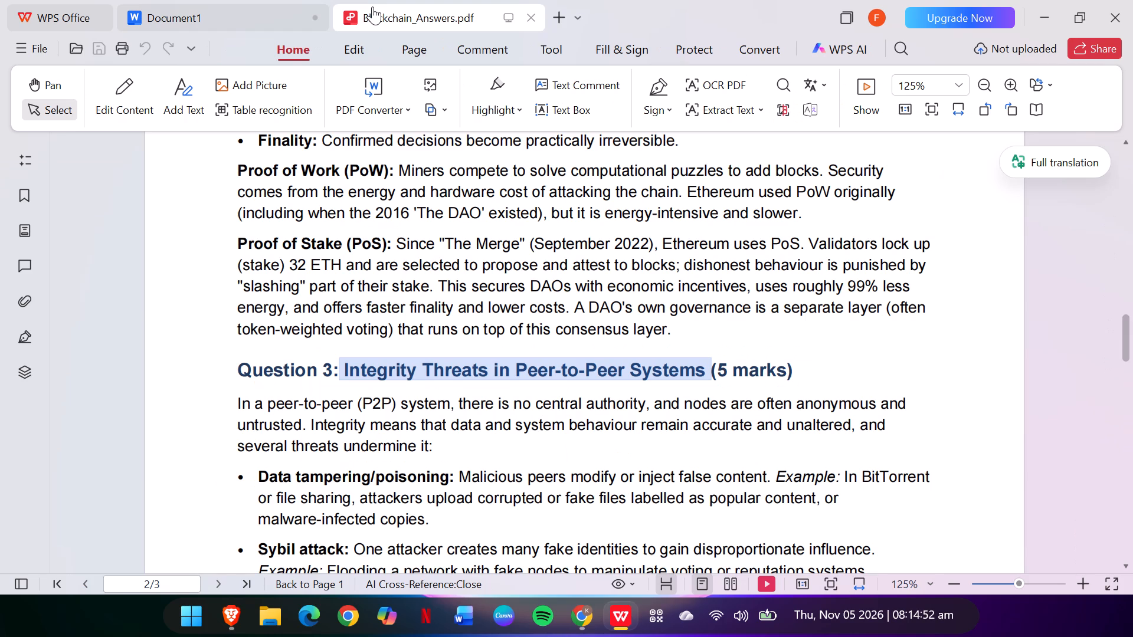
click(260, 12)
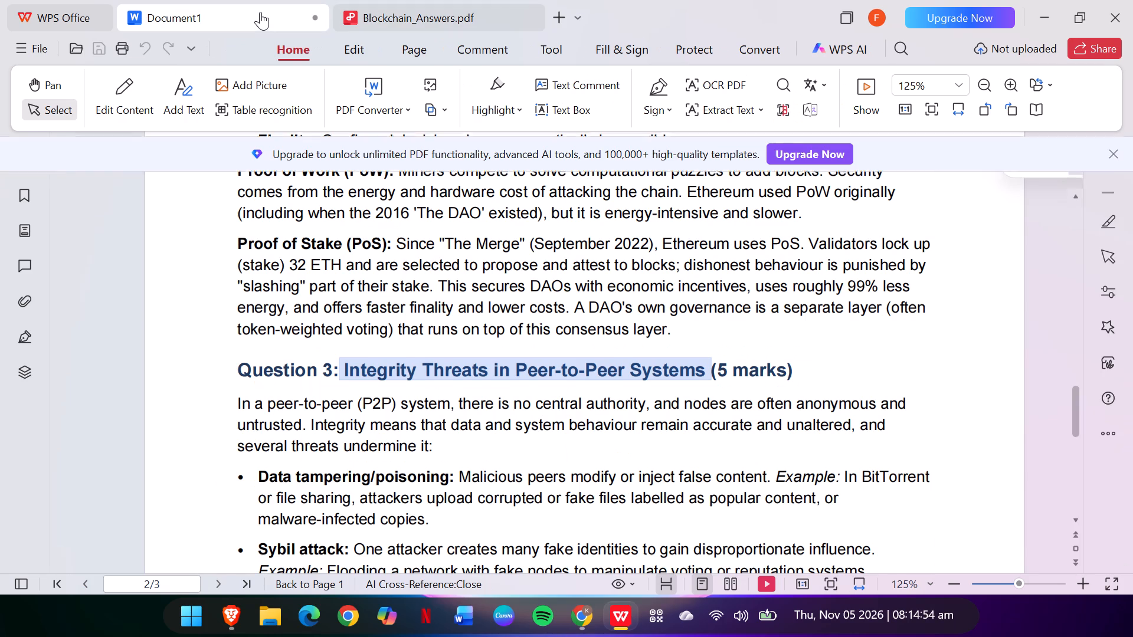
click(326, 487)
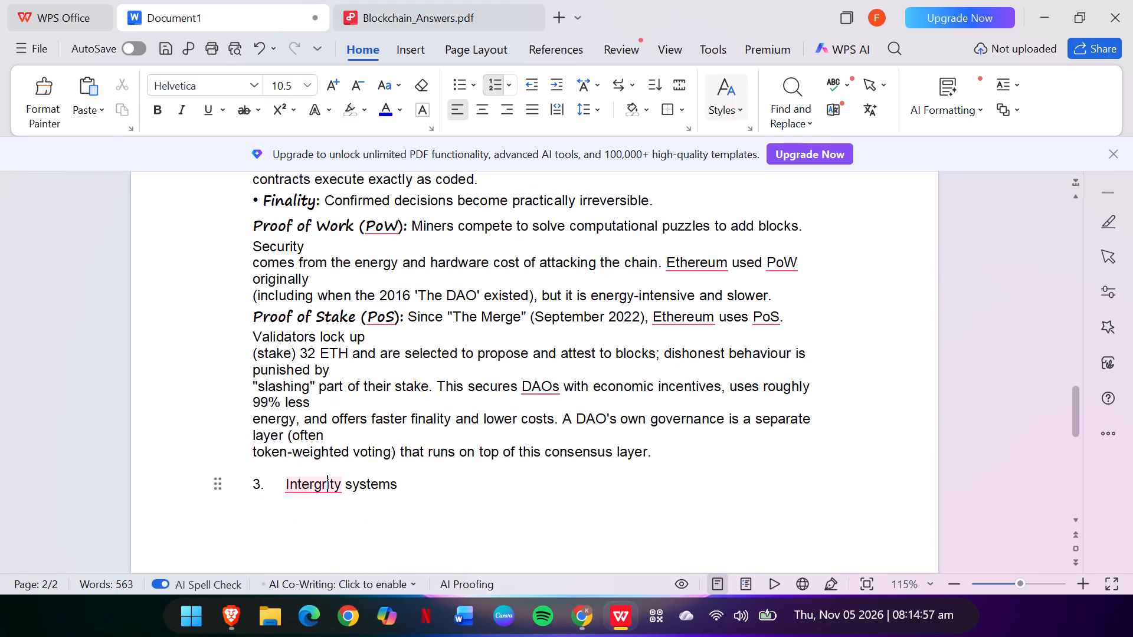
click(316, 481)
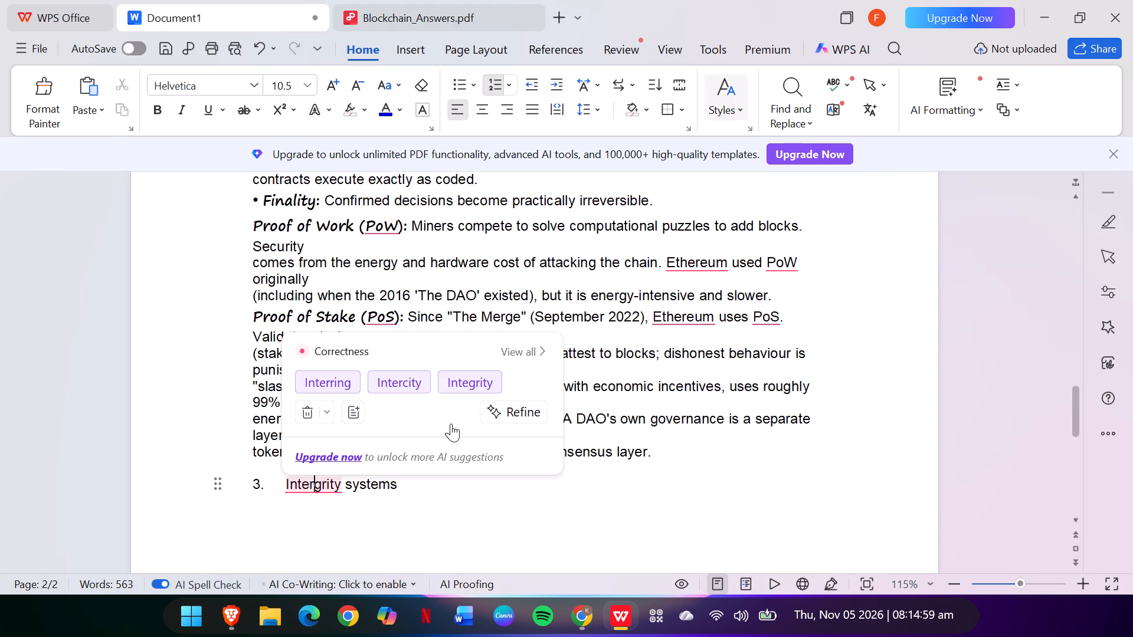
click(463, 392)
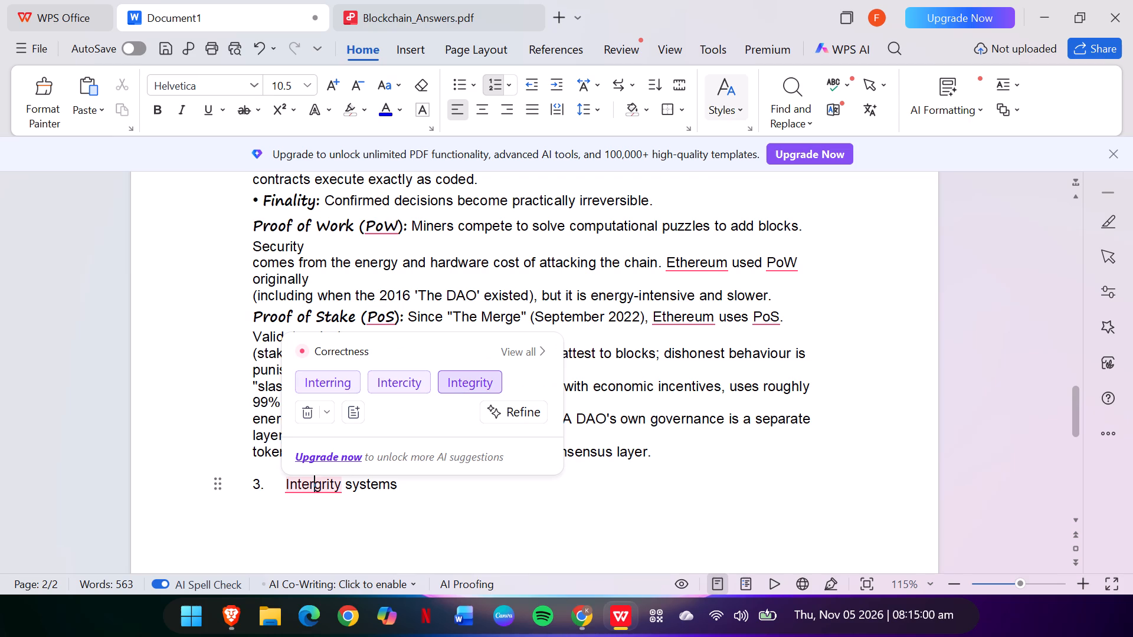
Check the Question 3 title in Blockchain_Answers.pdf and replace "systems" with "threats" in item 3 of Document1.
click(405, 494)
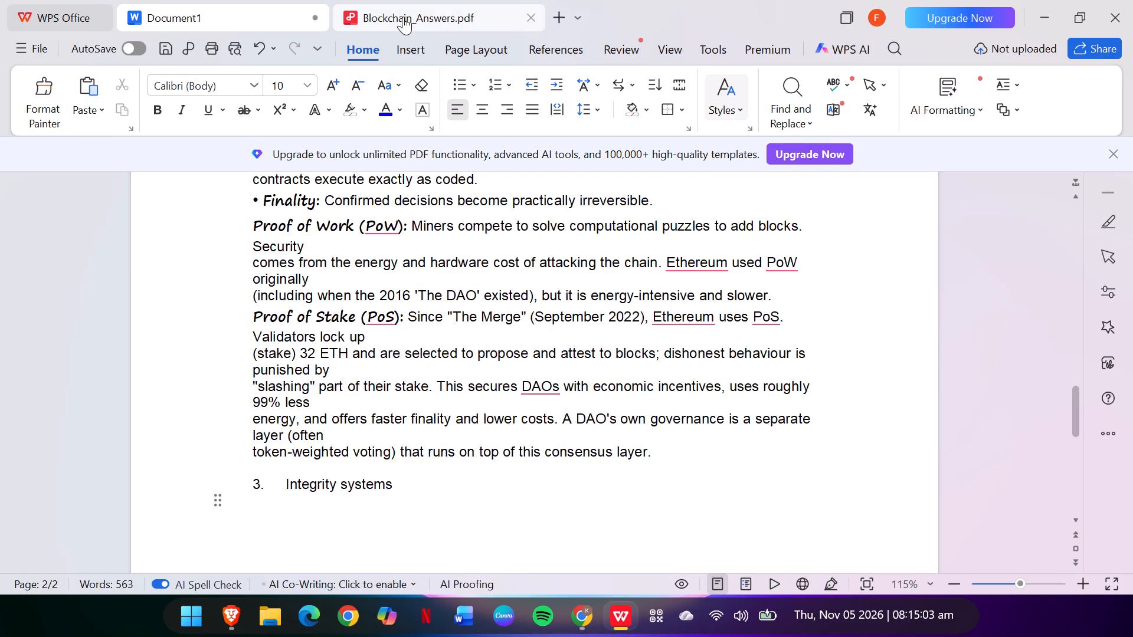
click(403, 17)
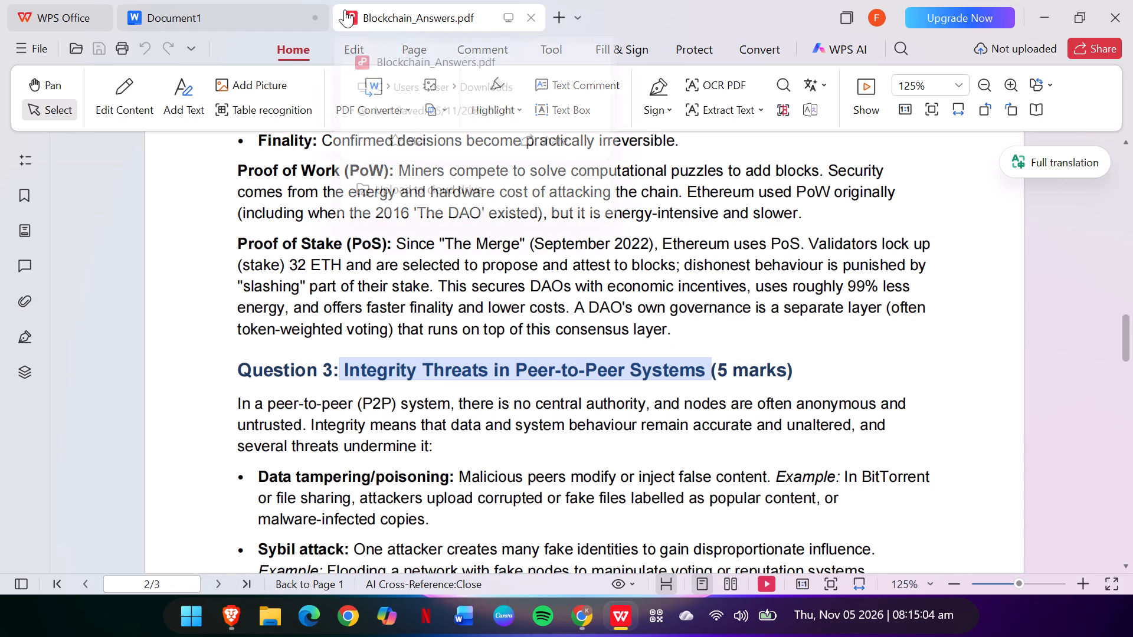
click(389, 13)
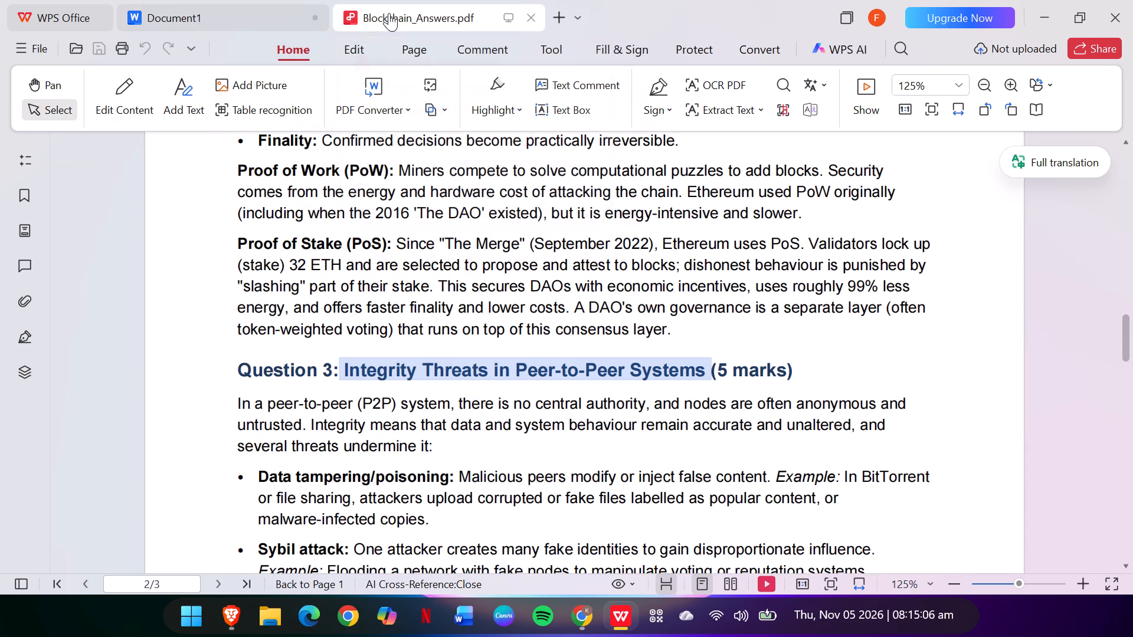
click(267, 23)
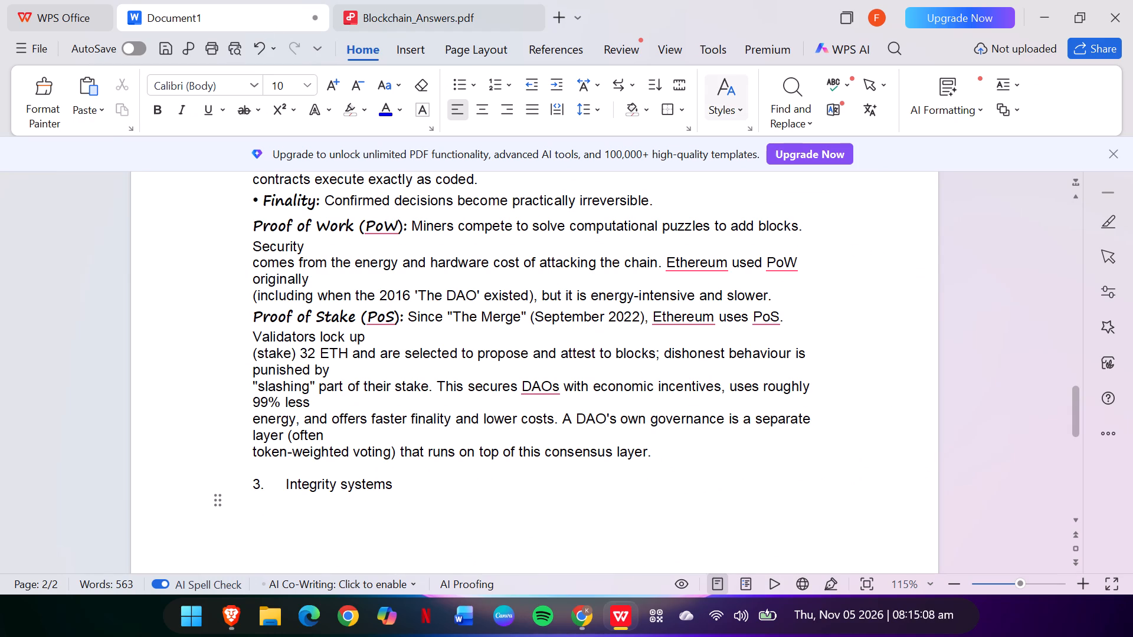
click(410, 479)
key(BackSpace)
key(BackSpace)
key(BackSpace)
key(BackSpace)
key(BackSpace)
key(BackSpace)
key(BackSpace)
key(BackSpace)
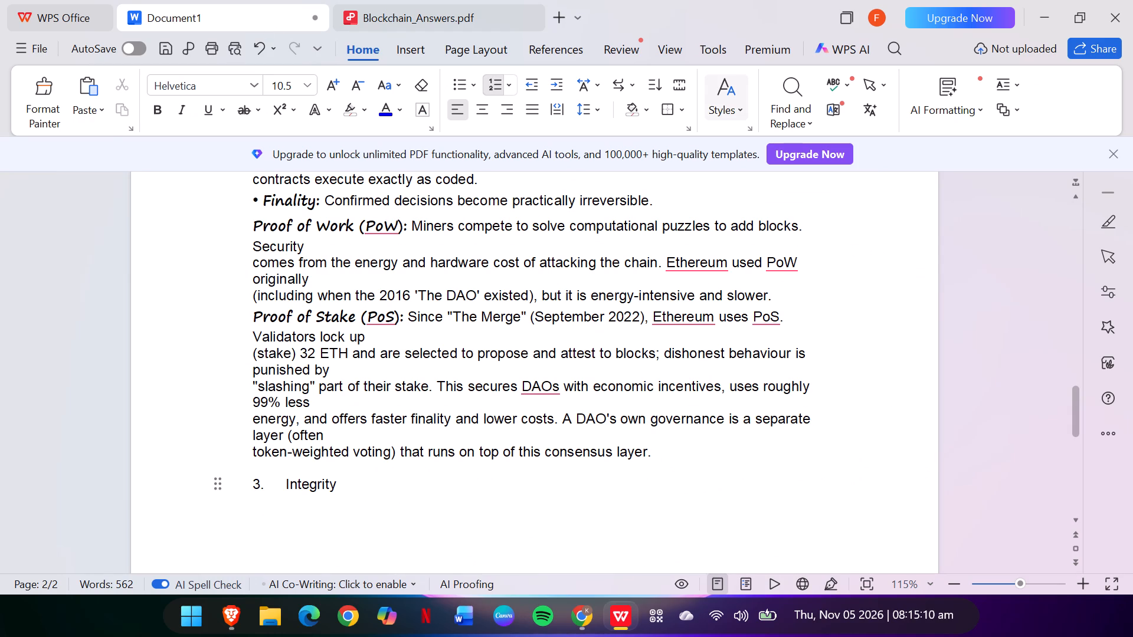
text(threays)
key(space)
key(BackSpace)
key(BackSpace)
key(BackSpace)
text(tds)
key(BackSpace)
key(BackSpace)
text(s)
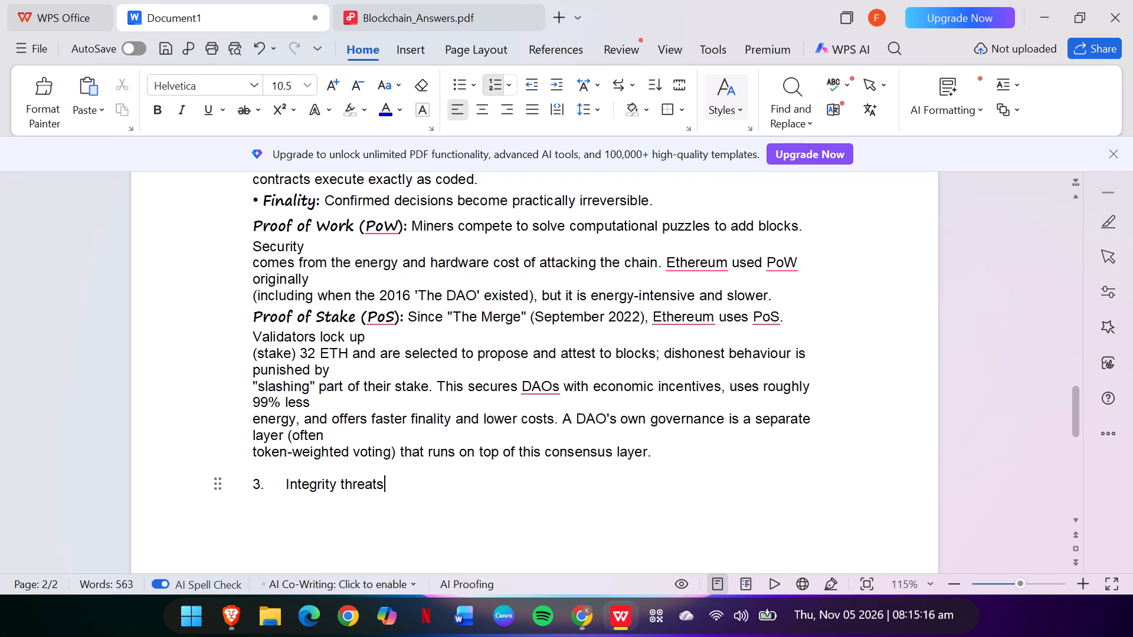
Complete the item 3 title with "in peer to peer systems", following Blockchain_Answers.pdf, and leave a blank unnumbered line below it.
key(space)
click(405, 5)
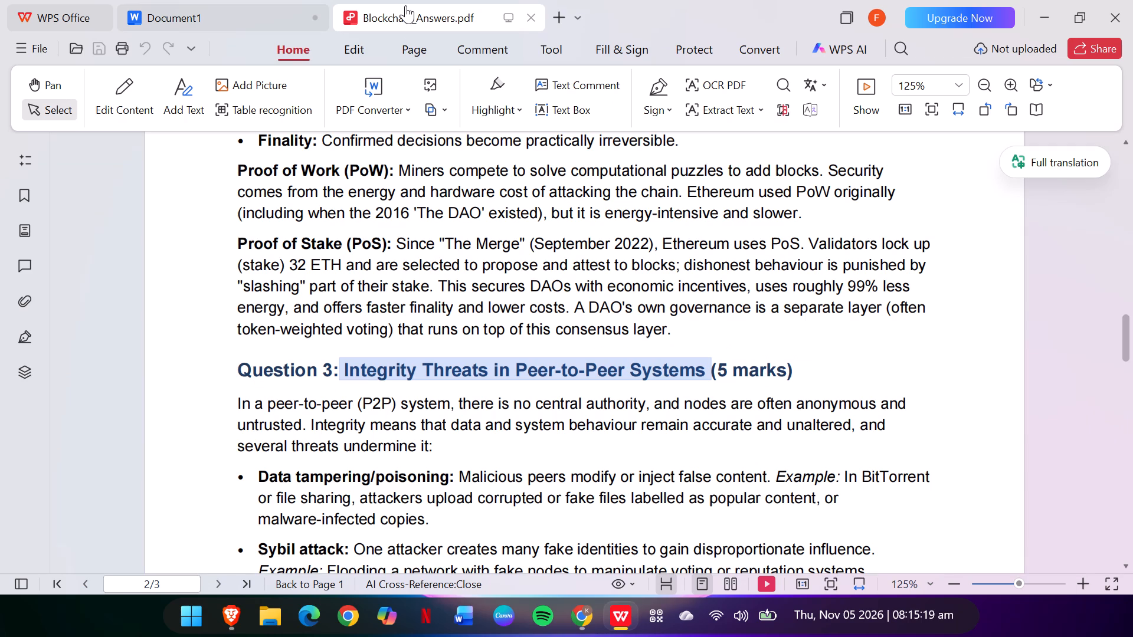
click(267, 0)
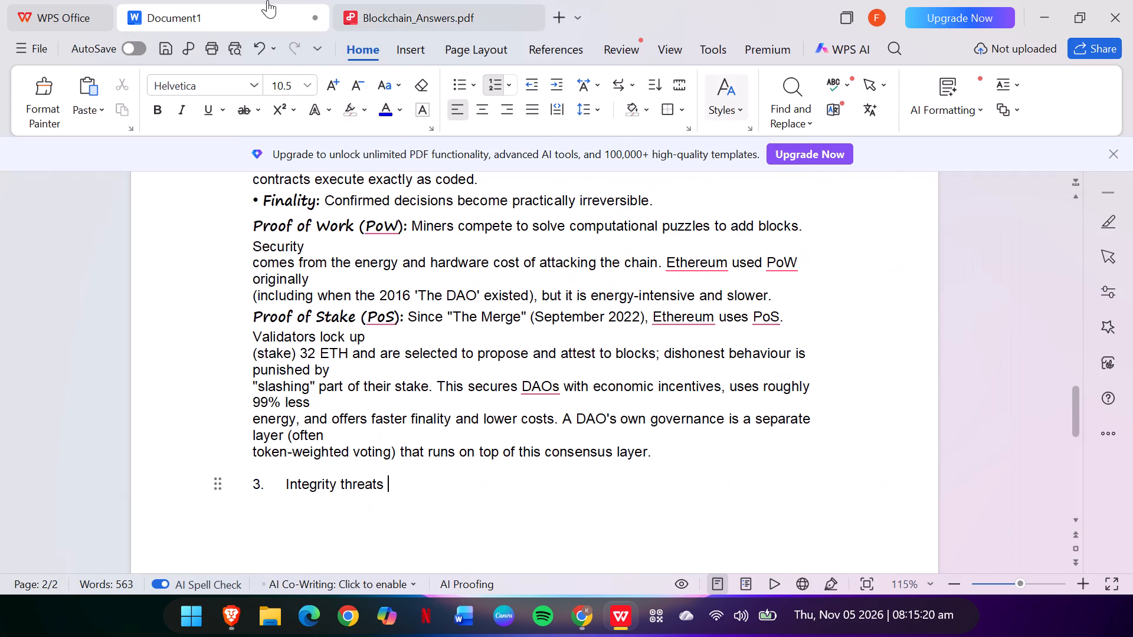
text(in peer)
key(space)
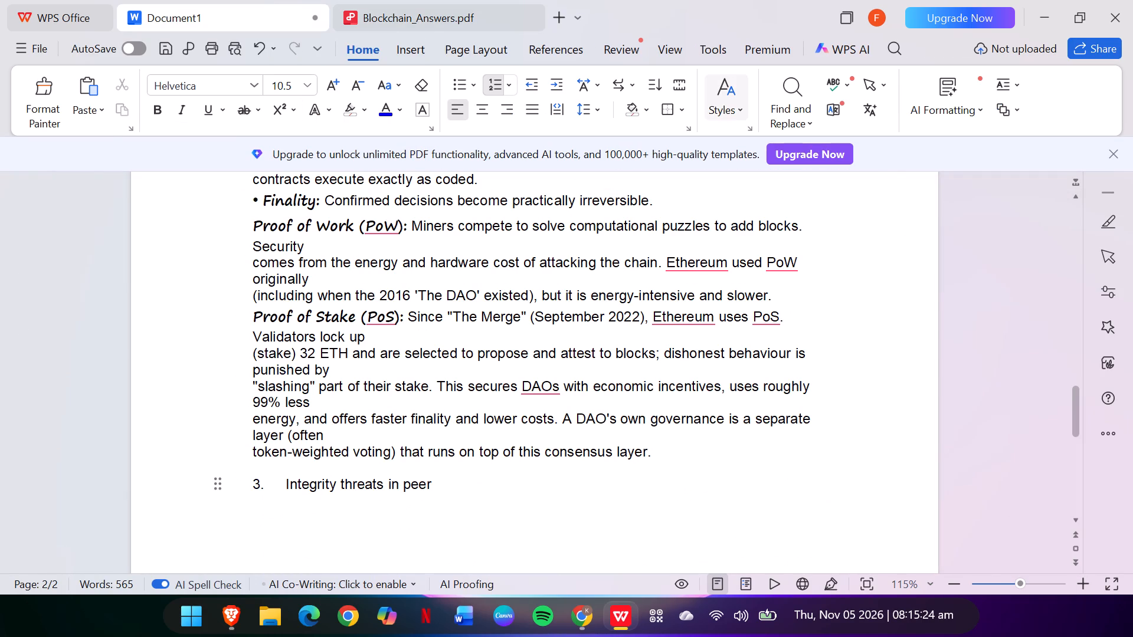
click(423, 0)
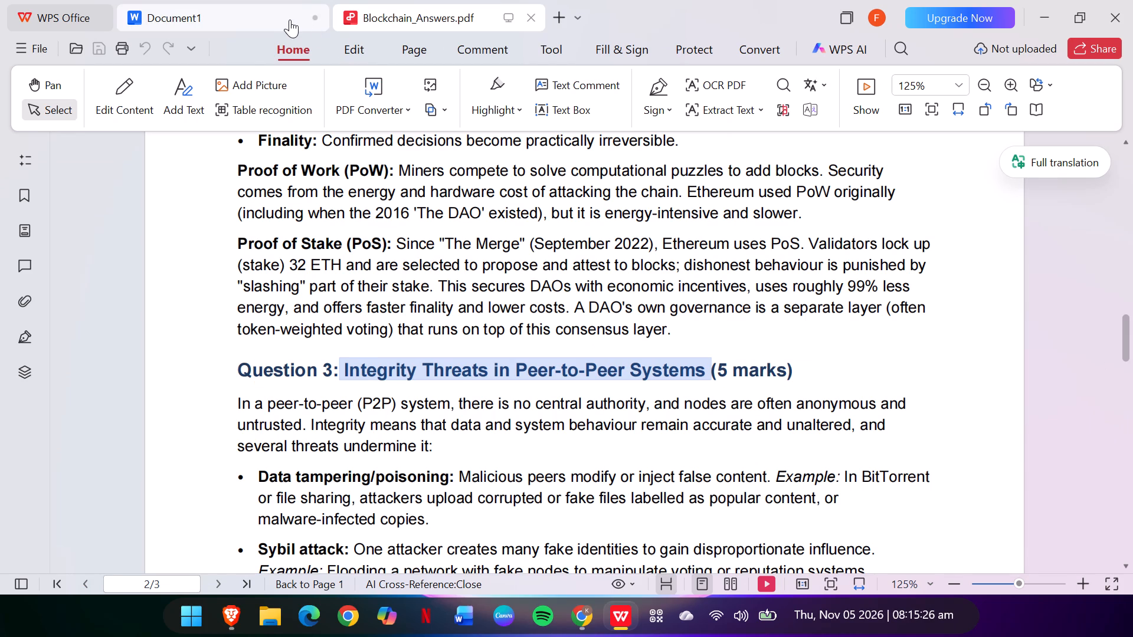
click(290, 19)
text(to peerb)
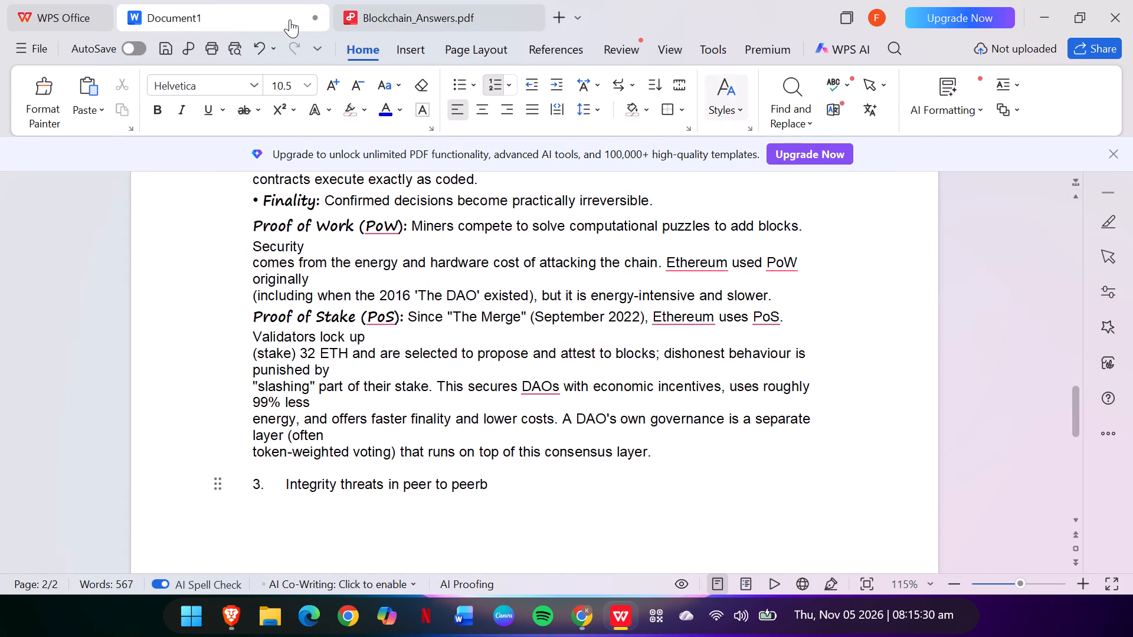
key(BackSpace)
key(space)
click(400, 15)
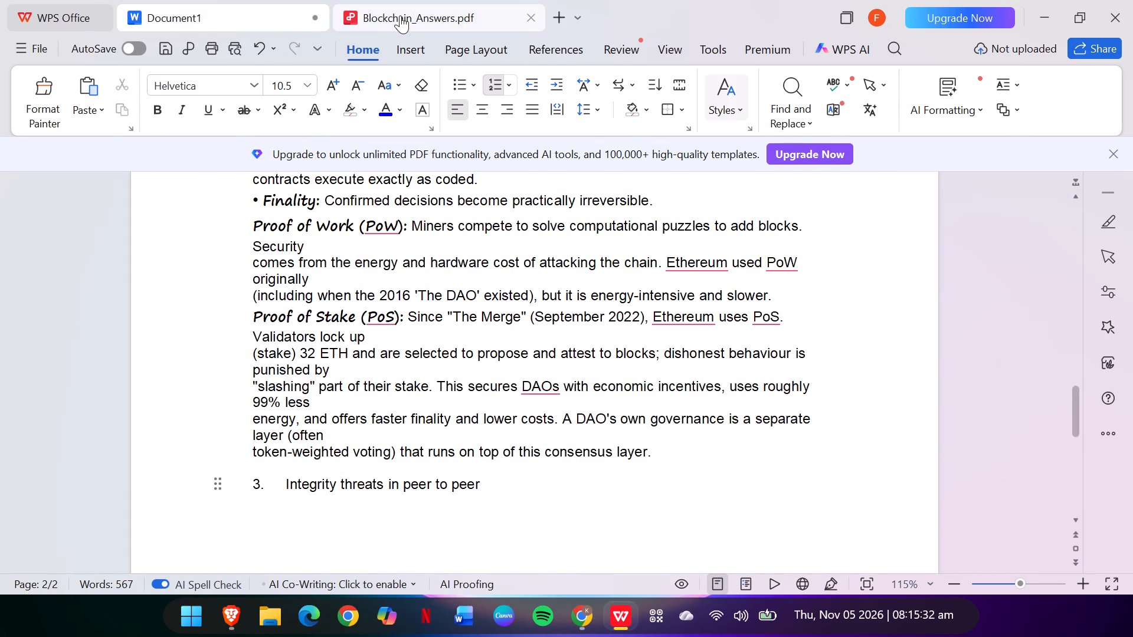
click(281, 0)
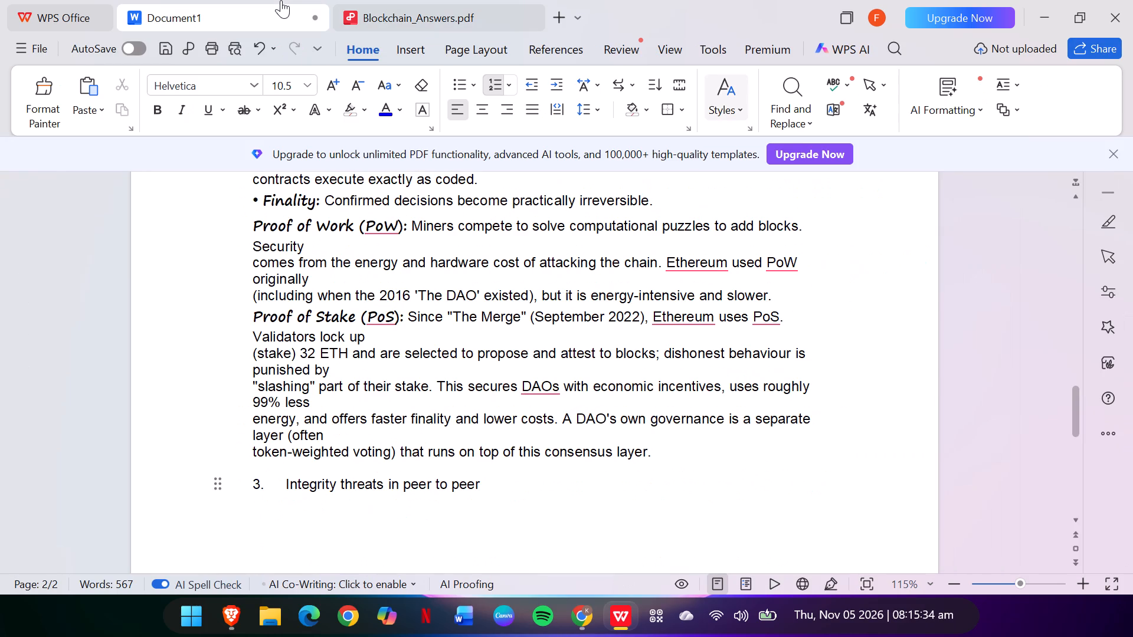
text(systems)
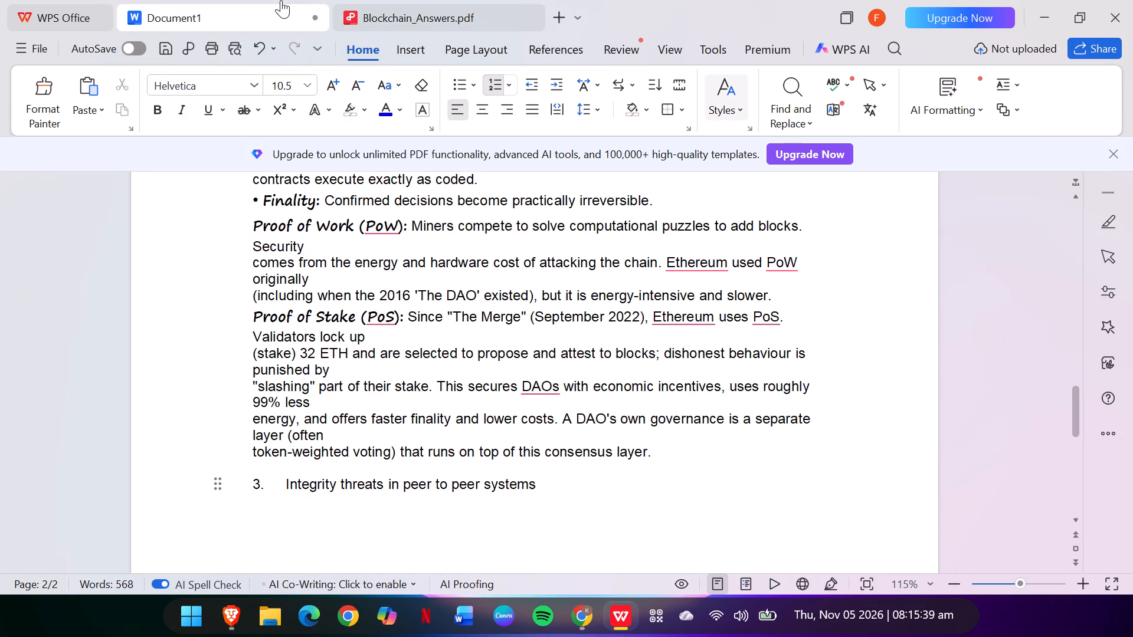
key(Return)
key(Return)
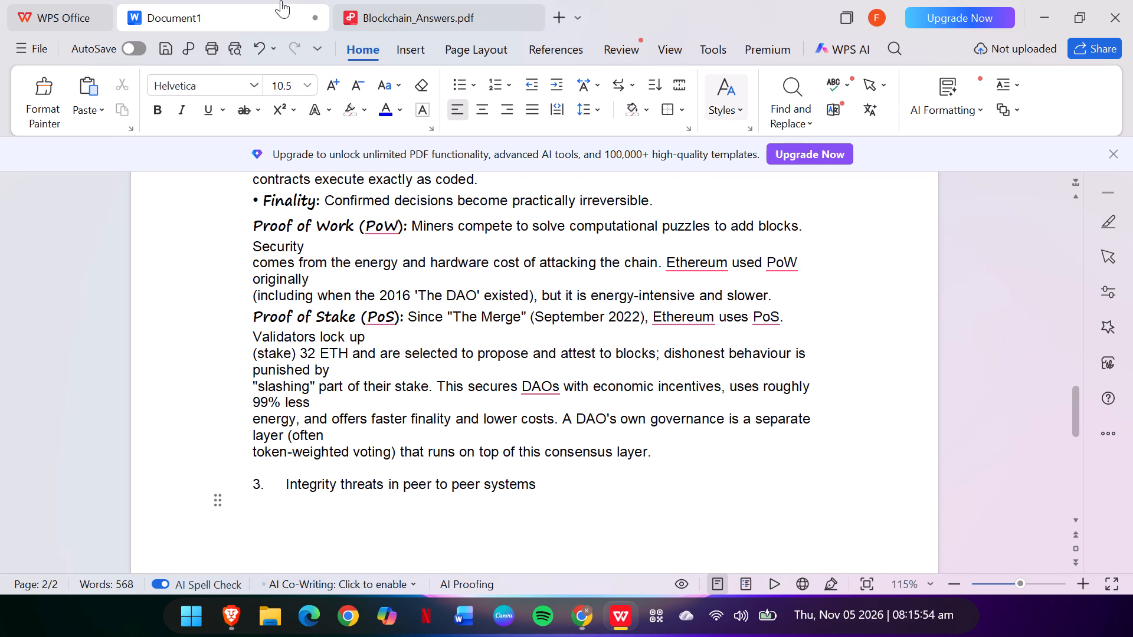
Copy the whole Question 3 answer, from its opening paragraph through Mitigations, from Blockchain_Answers.pdf and paste it below item 3 in Document1.
click(446, 17)
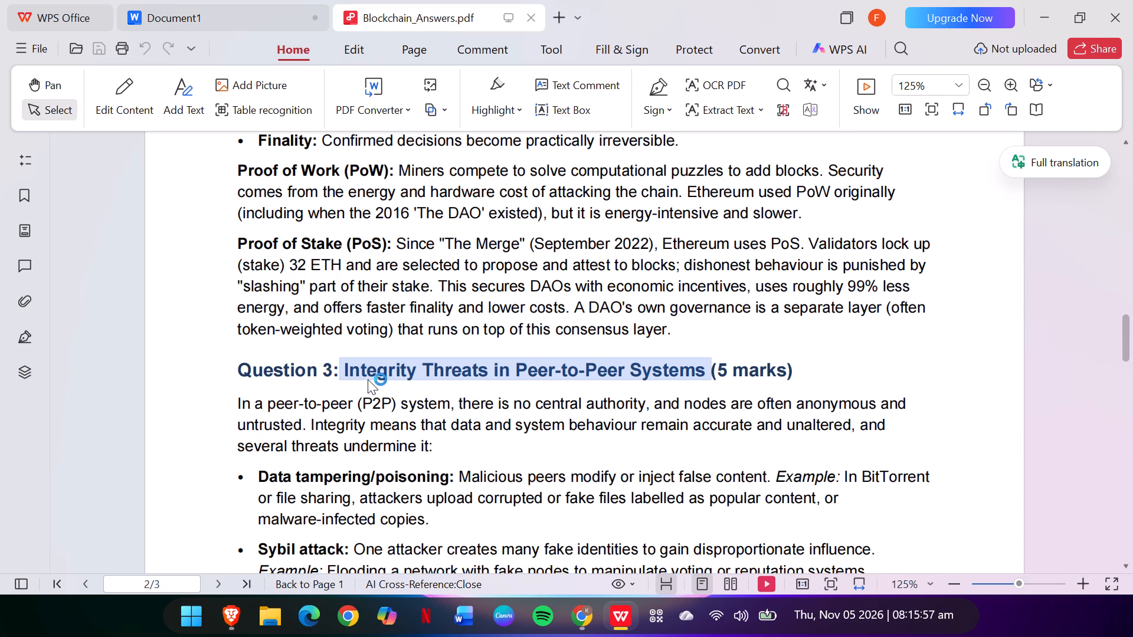
scroll(368, 379, down, 1)
scroll(368, 379, up, 1)
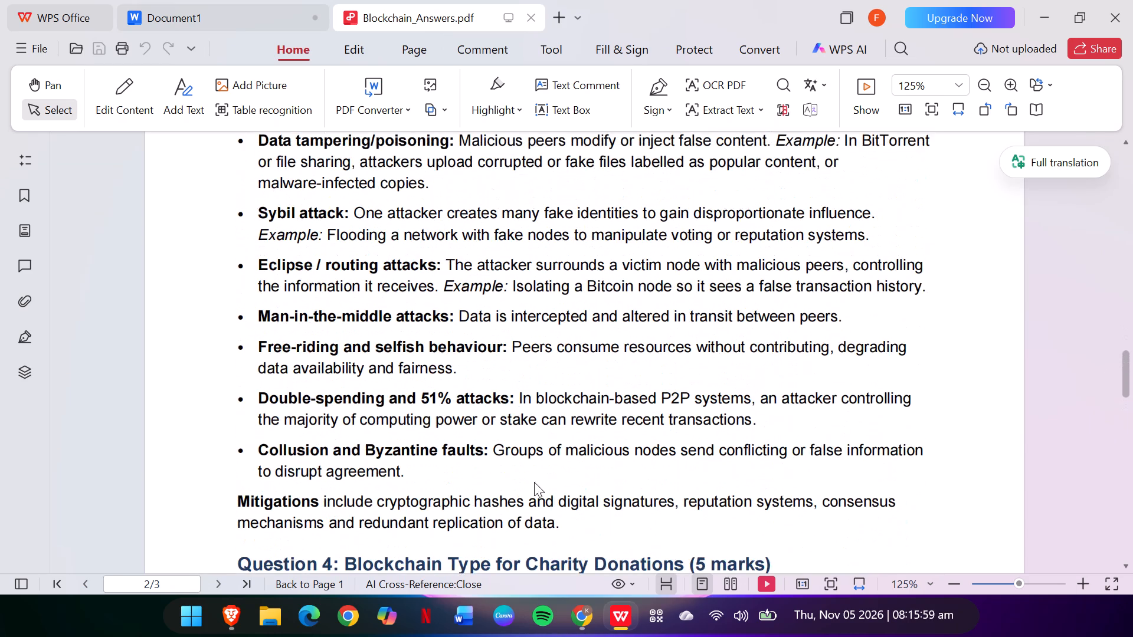
drag(571, 536, 559, 526)
click(559, 526)
drag(559, 526, 399, 241)
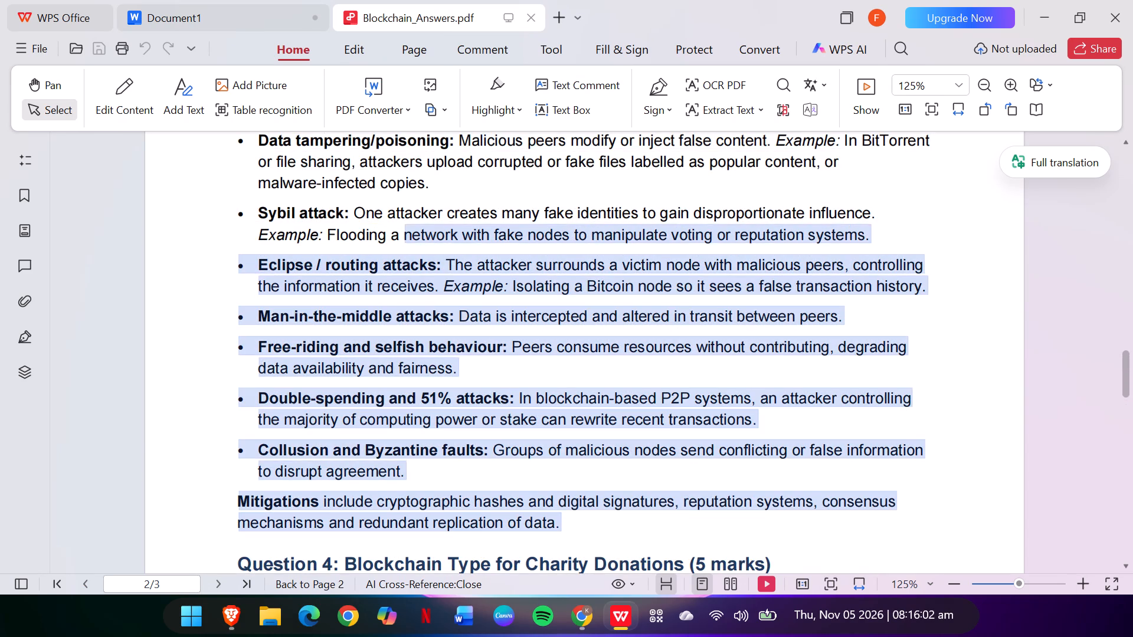
drag(399, 241, 289, 264)
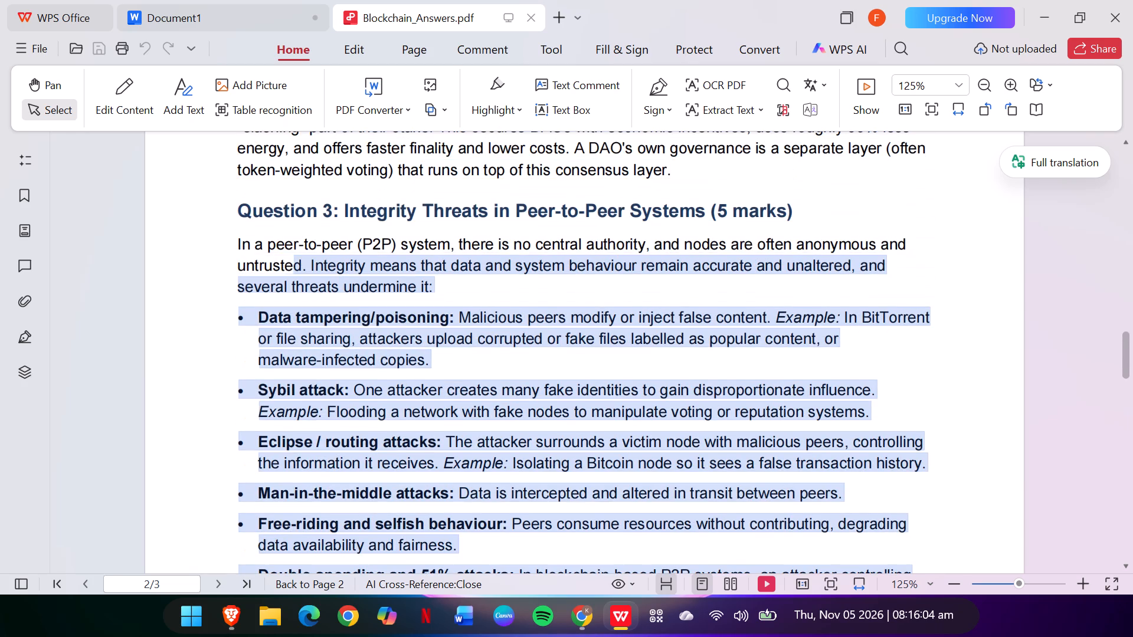
drag(289, 264, 235, 251)
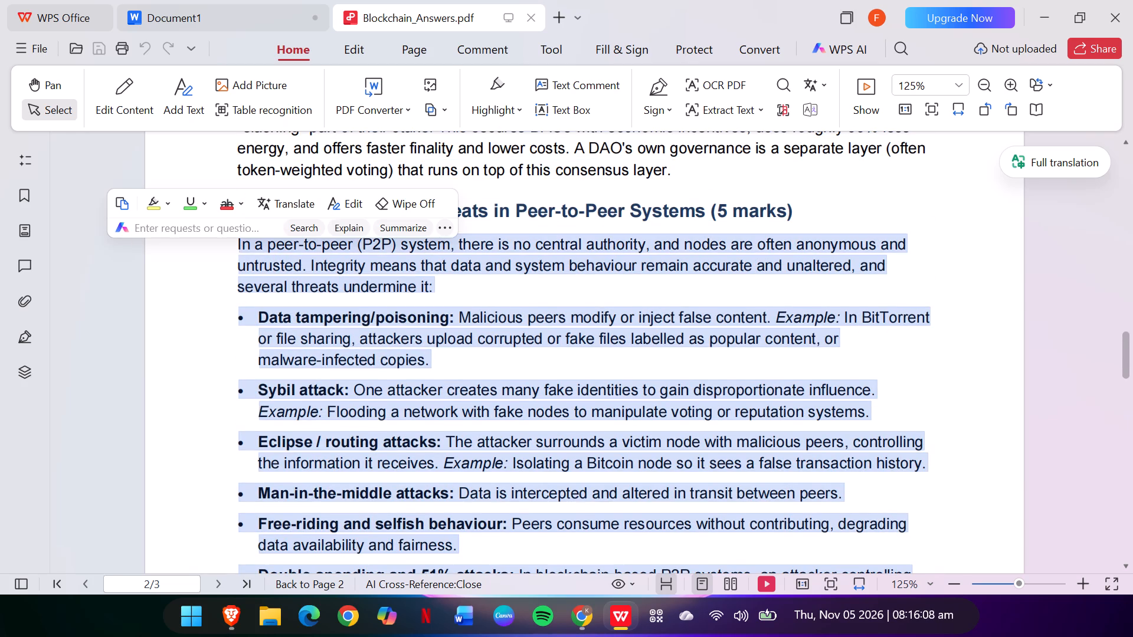
key(ctrl+c)
click(202, 21)
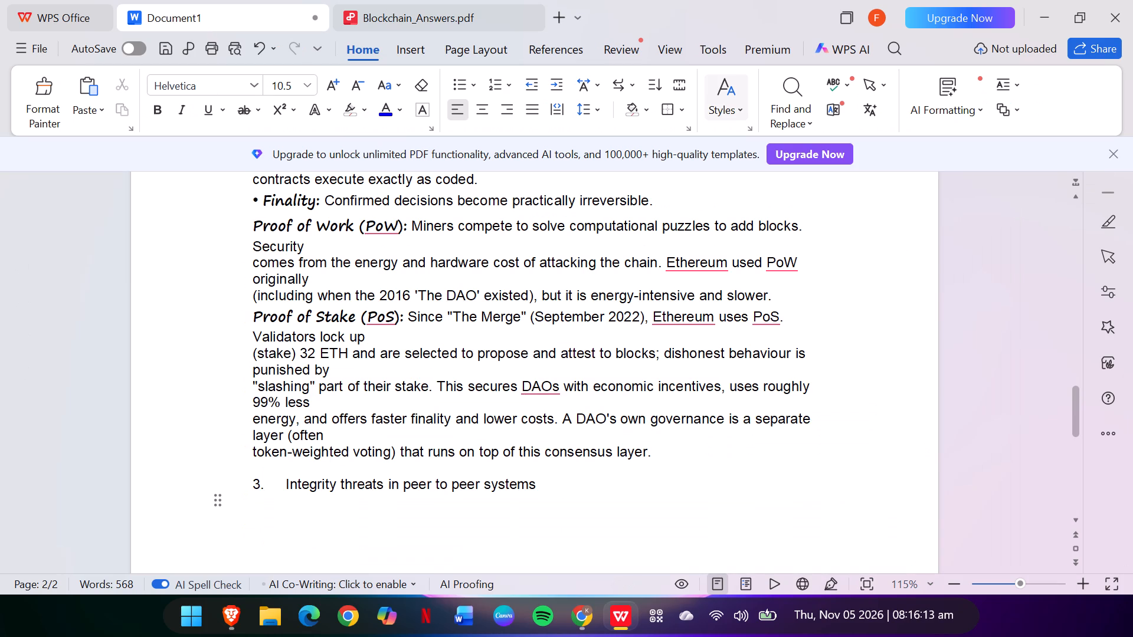
click(280, 521)
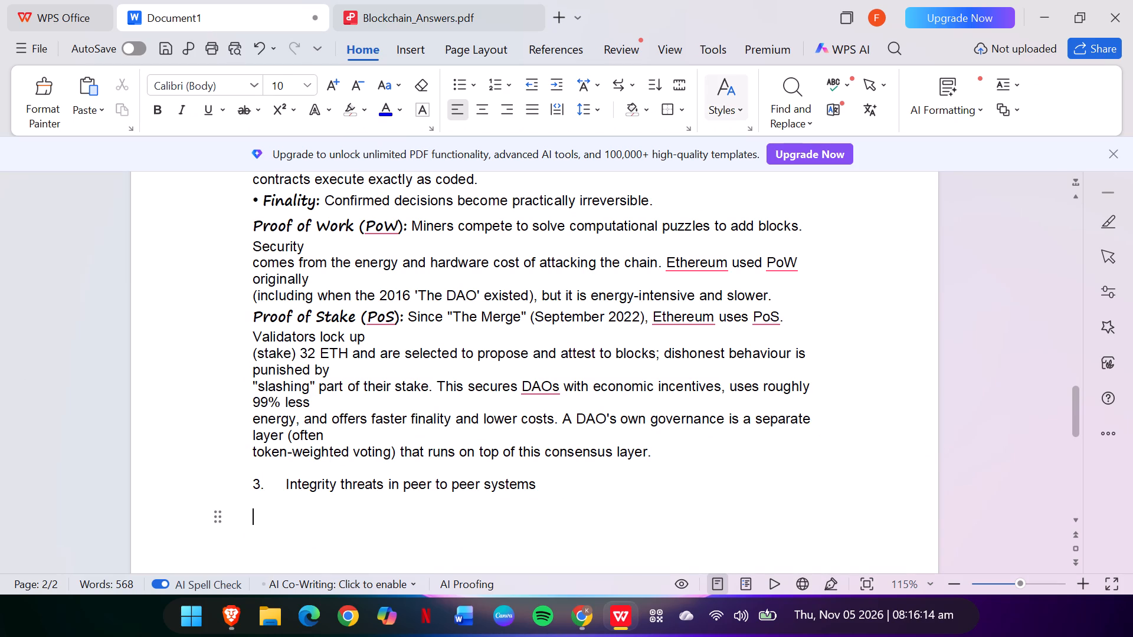
key(ctrl+v)
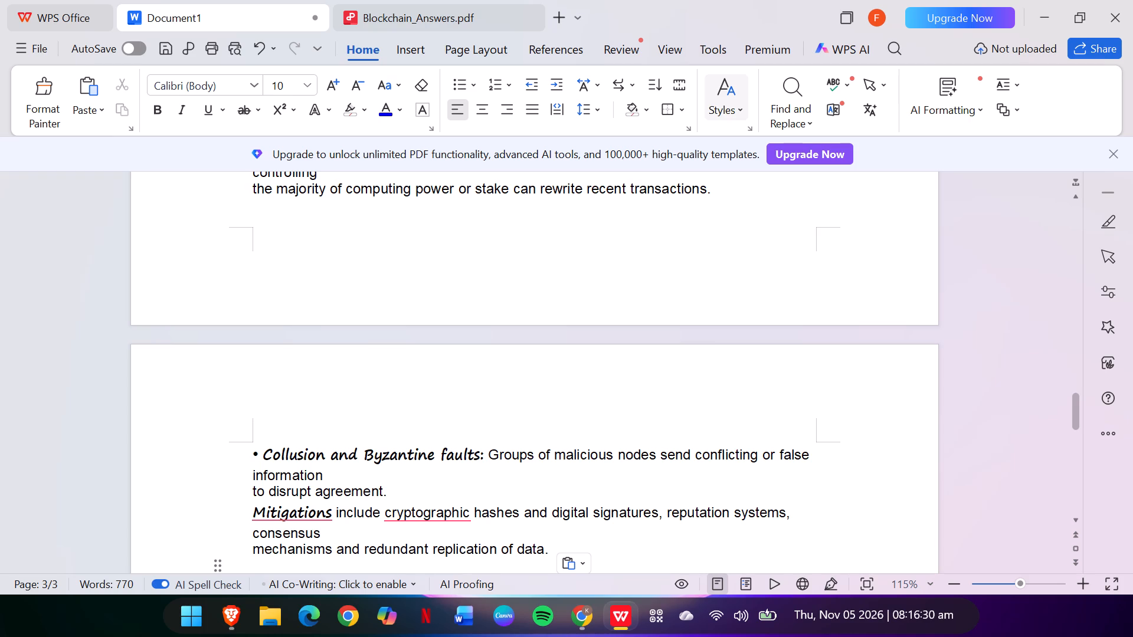
Review the pasted answer, add a blank line after the closing Mitigations paragraph and start numbered list item 4 below it.
scroll(427, 344, up, 2)
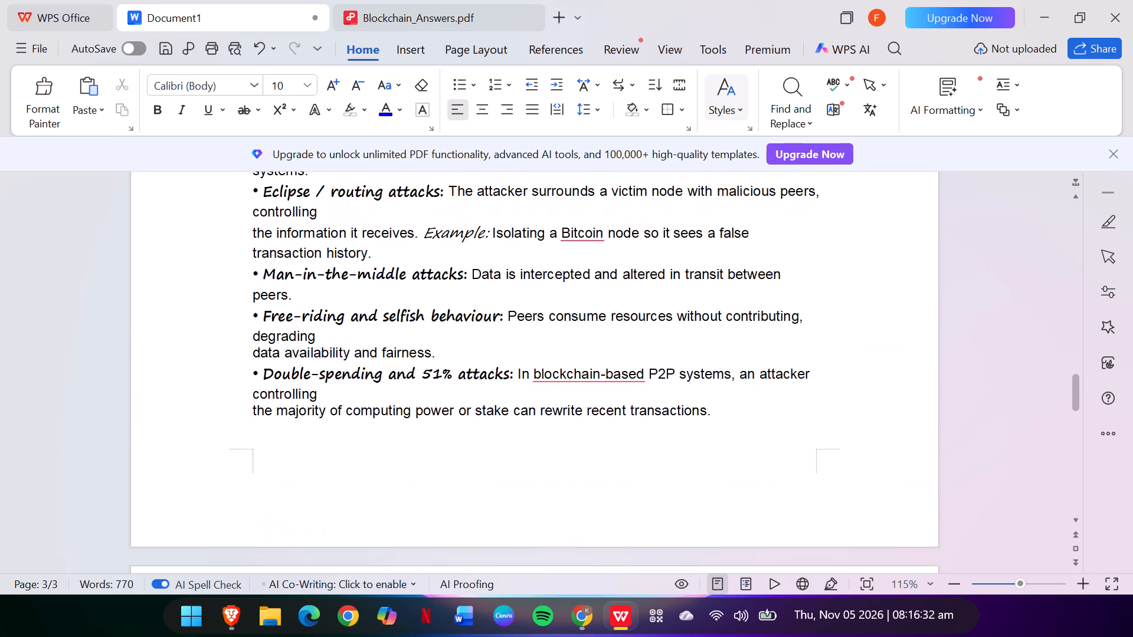
scroll(427, 344, up, 3)
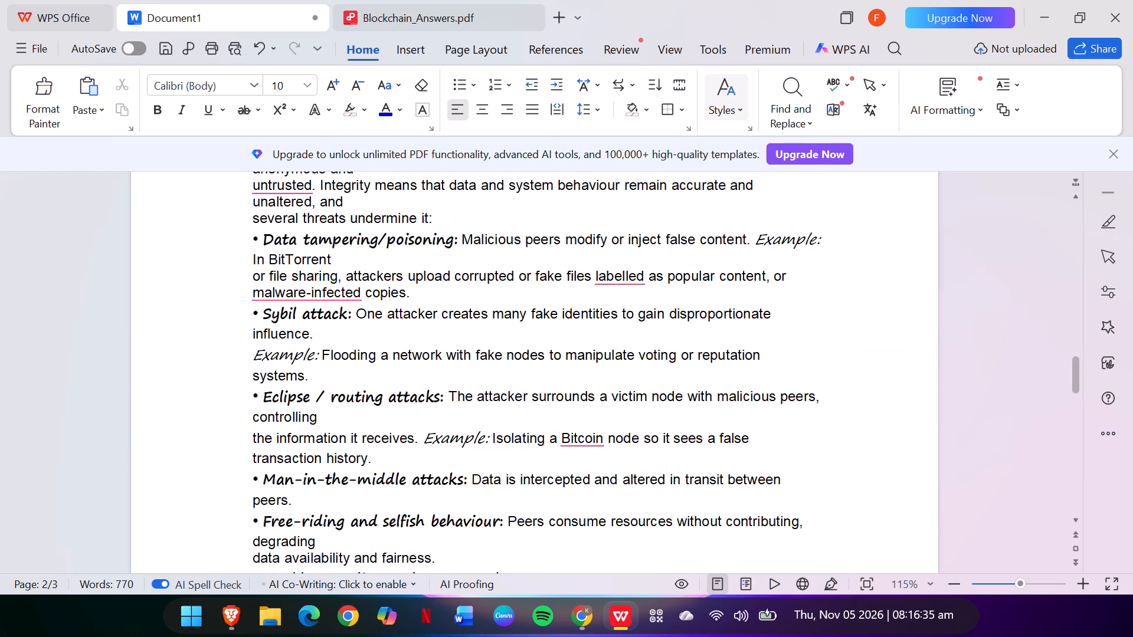
scroll(427, 344, up, 2)
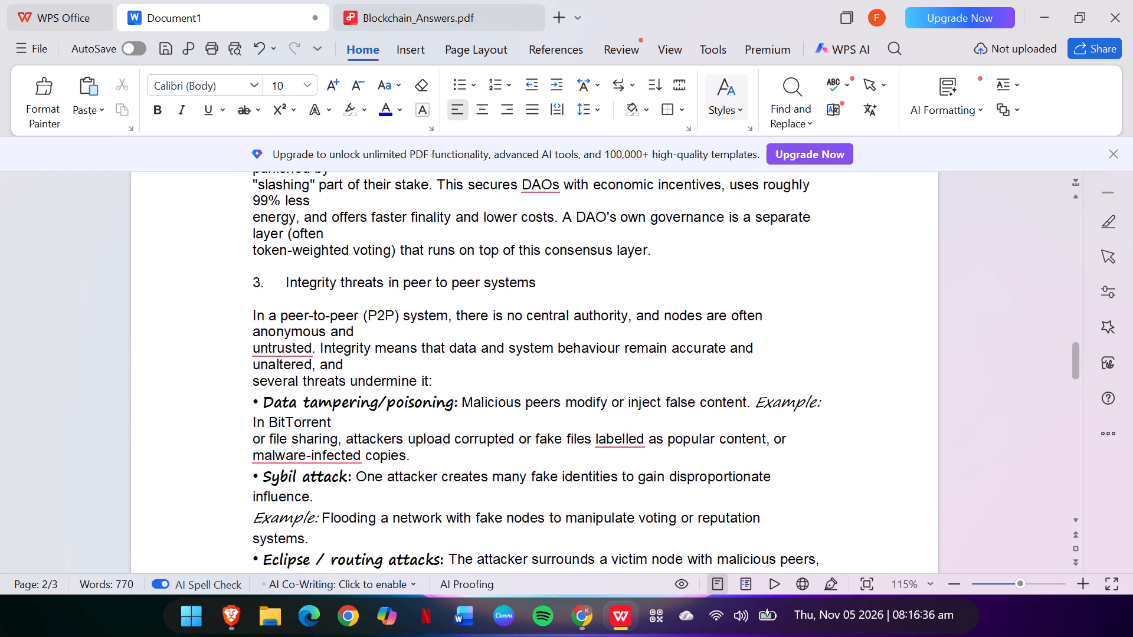
scroll(417, 415, down, 5)
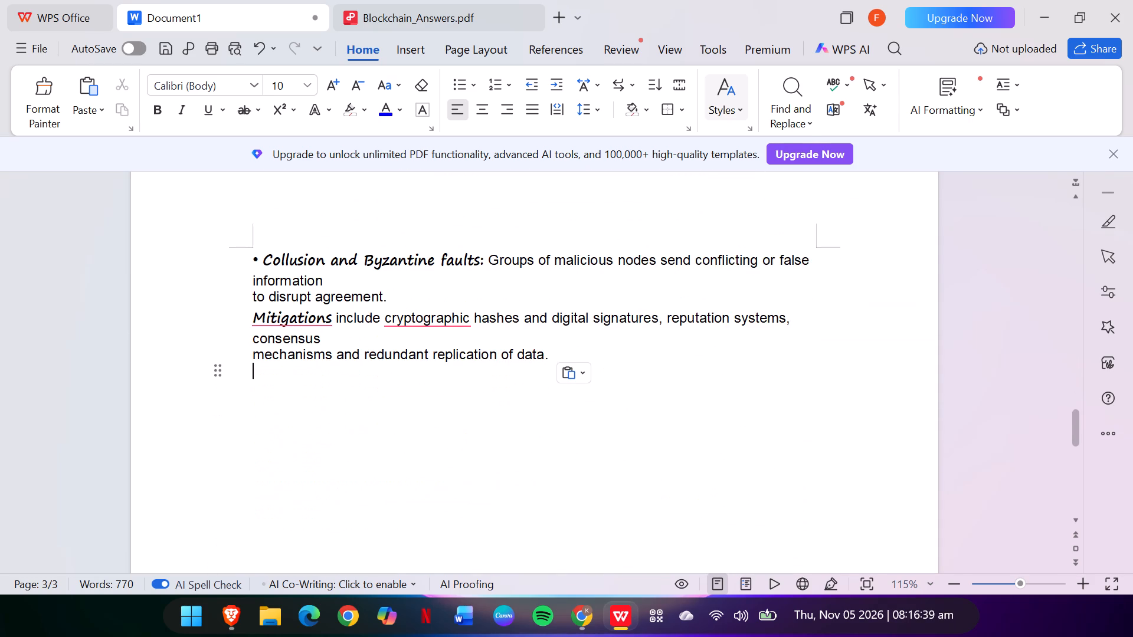
click(636, 352)
key(Return)
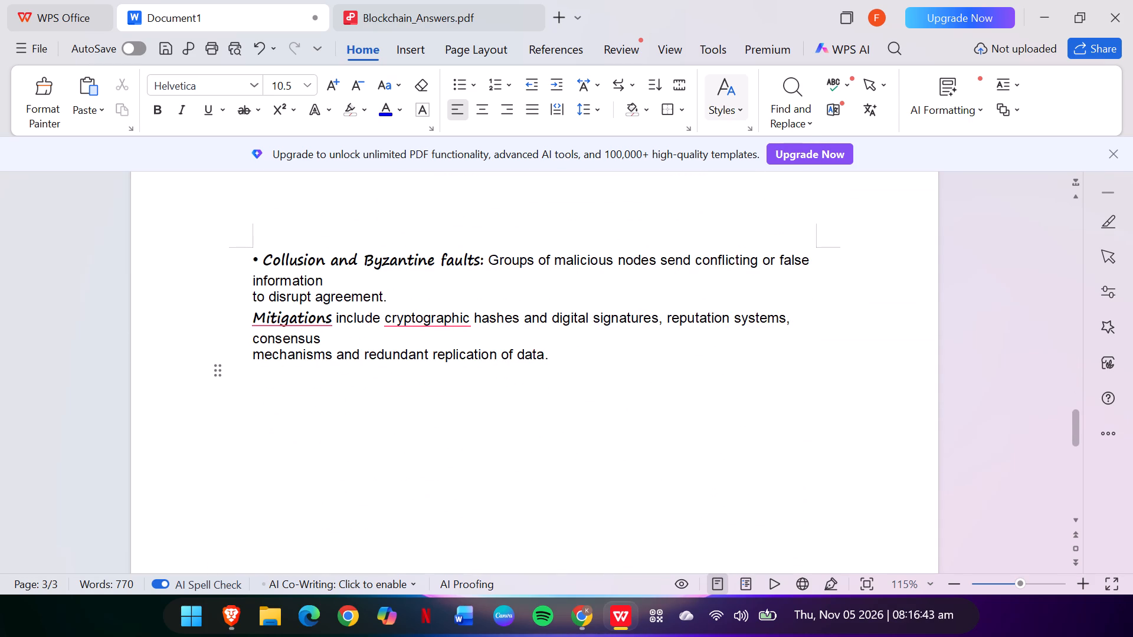
key(Return)
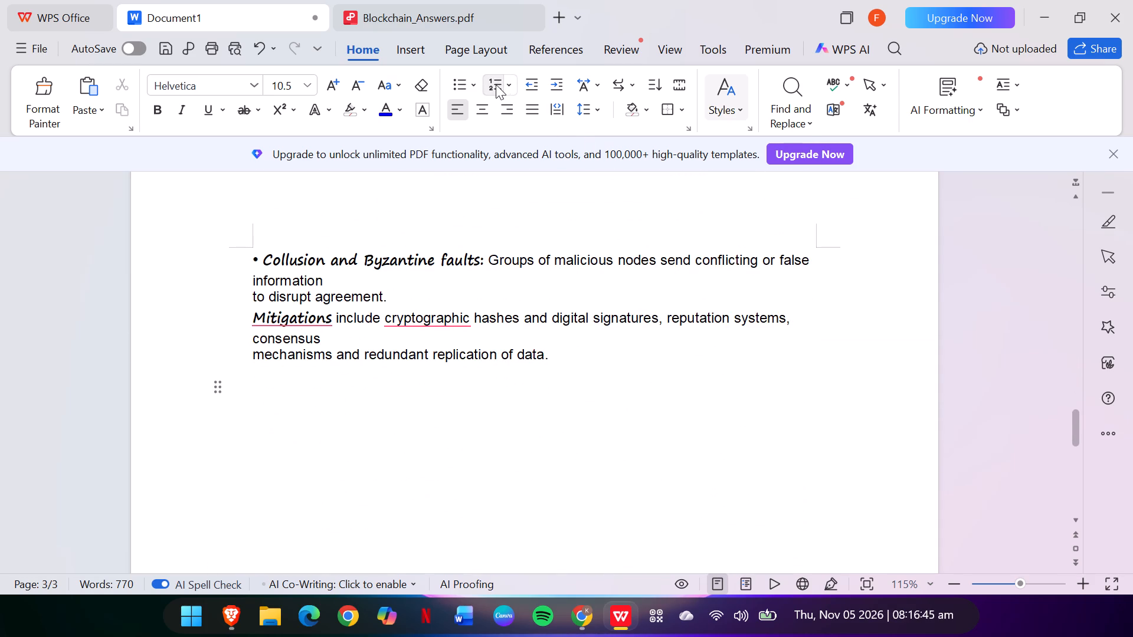
click(496, 84)
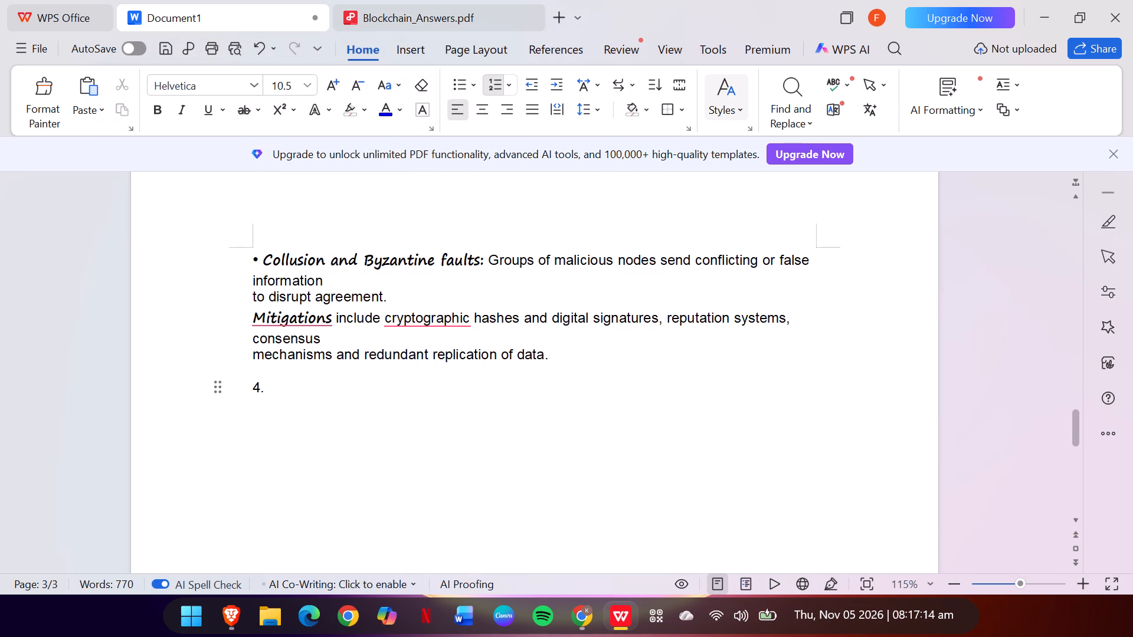
Check the Question 4 title in Blockchain_Answers.pdf and begin numbered item 4 of Document1 with "Blockchain".
click(418, 20)
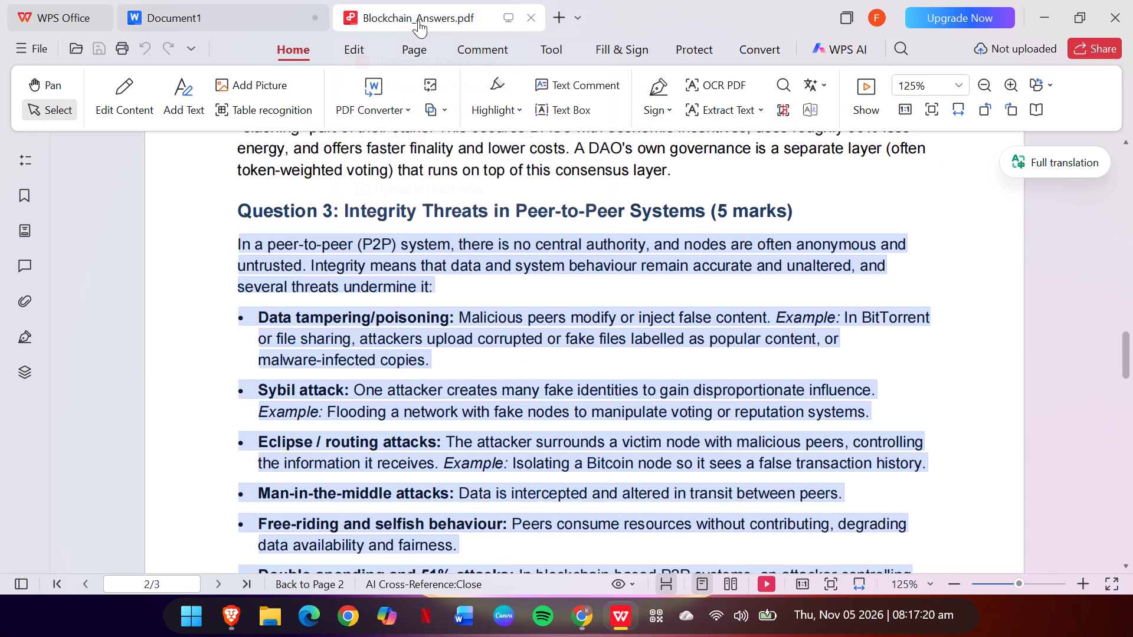
click(418, 20)
scroll(404, 288, down, 1)
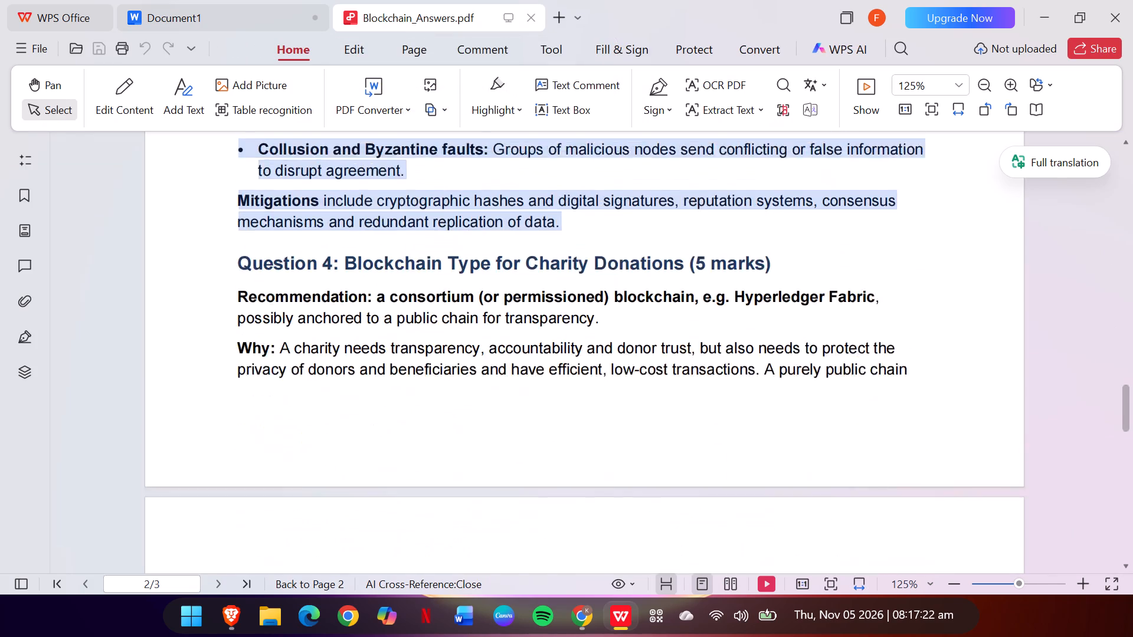
scroll(404, 288, down, 1)
scroll(404, 288, up, 2)
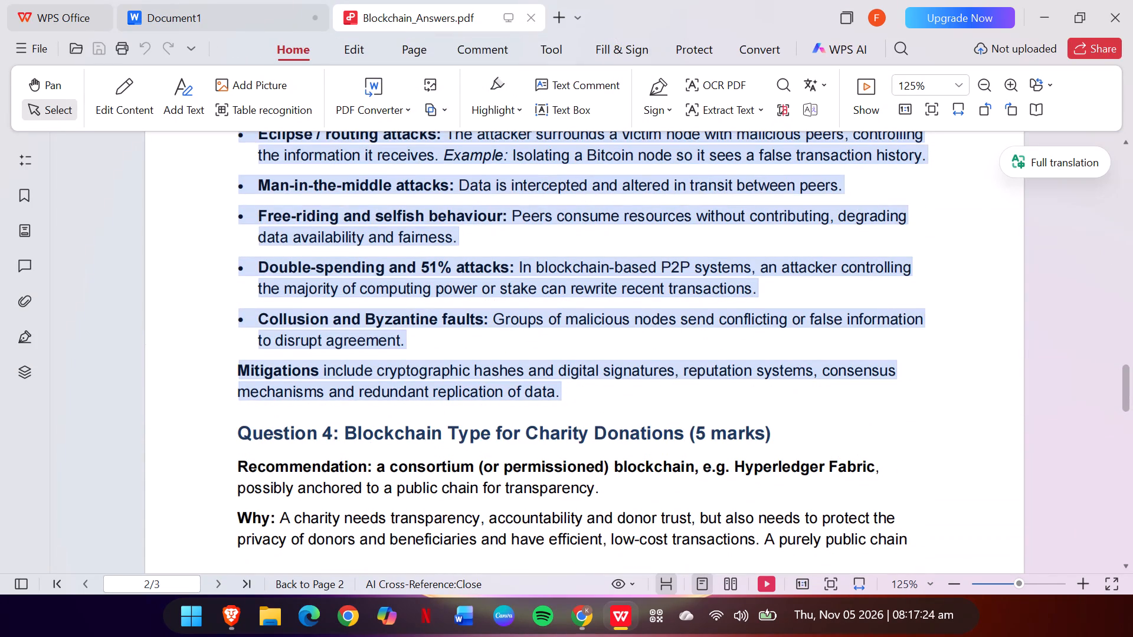
click(340, 428)
drag(344, 434, 706, 438)
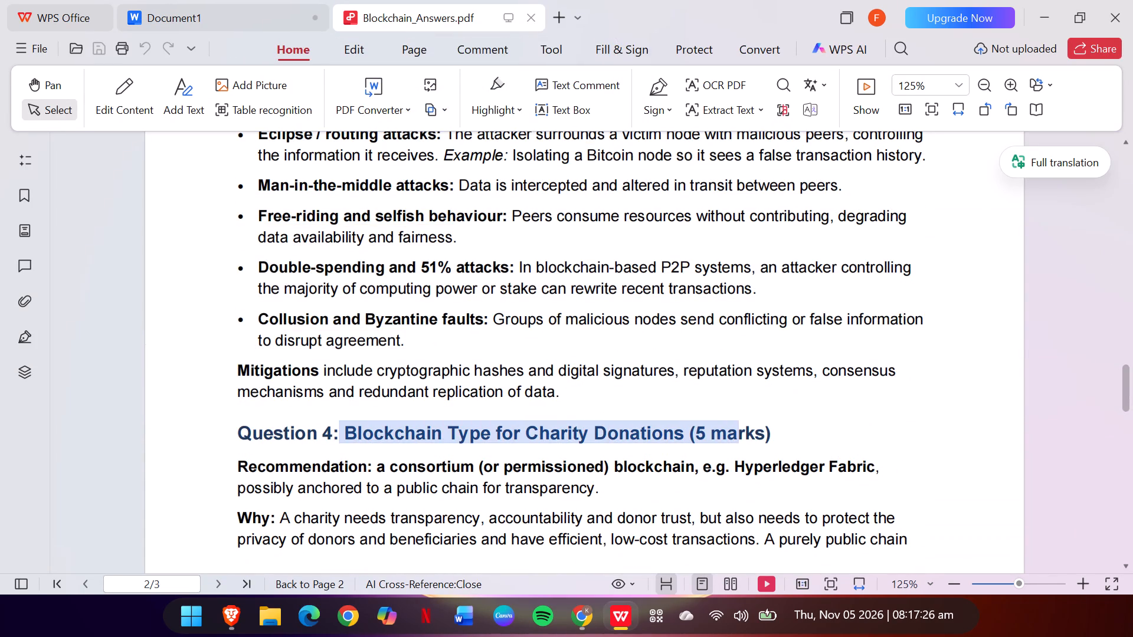
drag(706, 438, 678, 447)
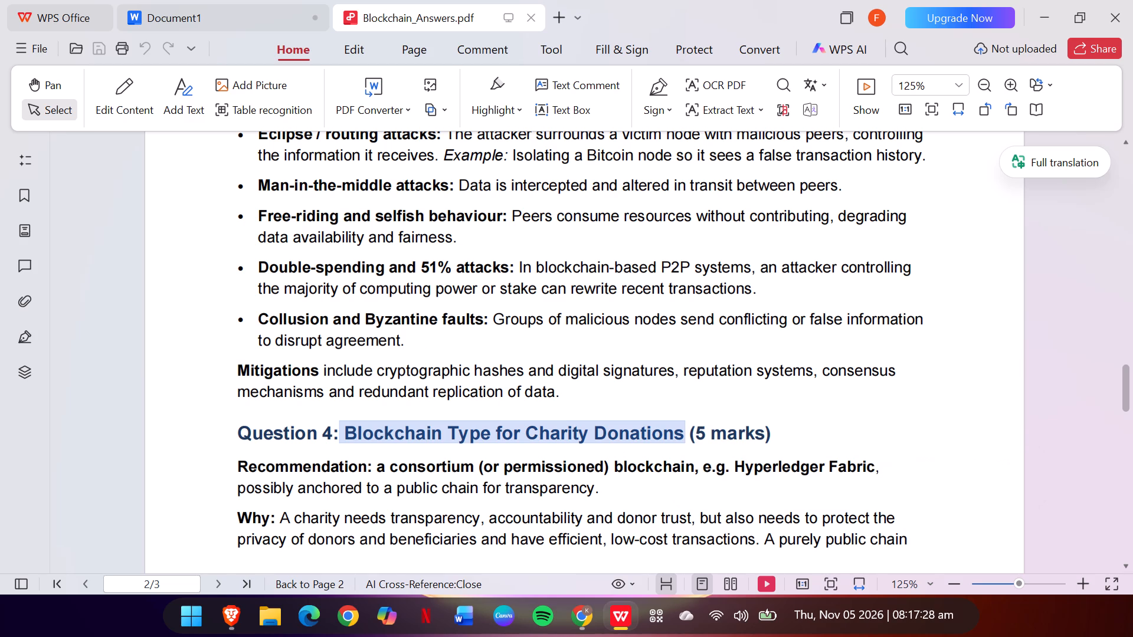
click(414, 325)
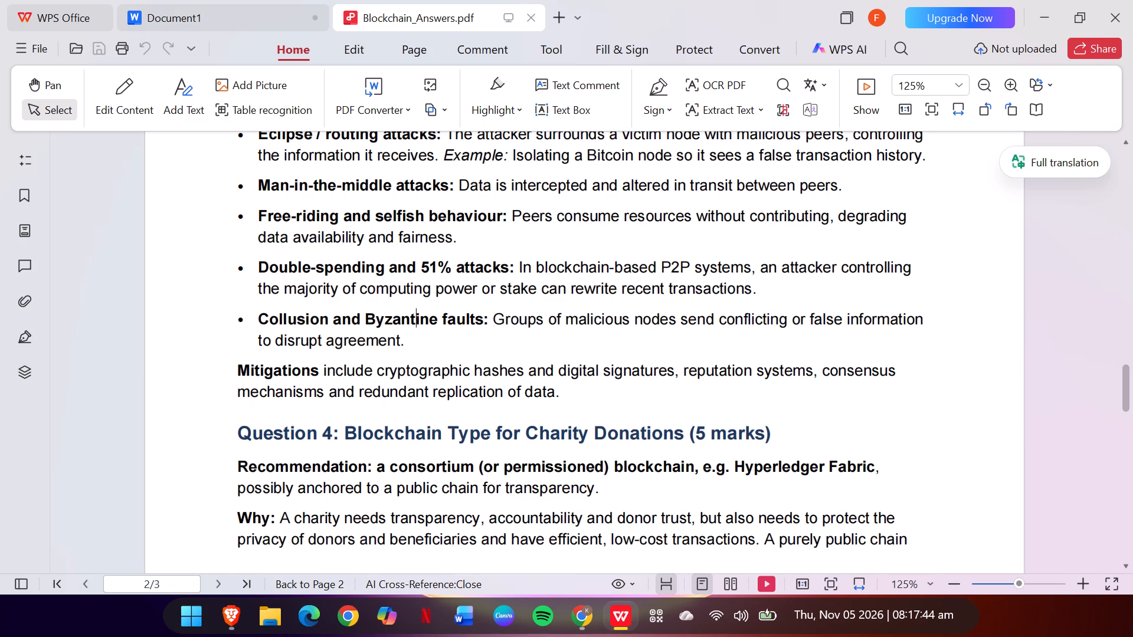
click(215, 0)
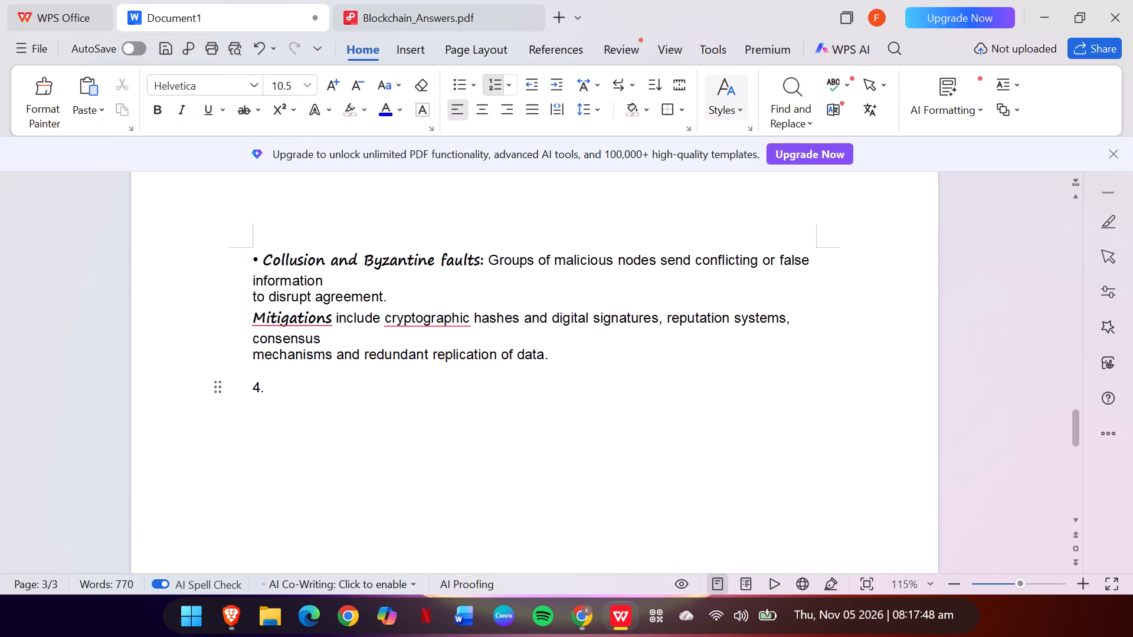
key(b)
text(lockchain)
key(space)
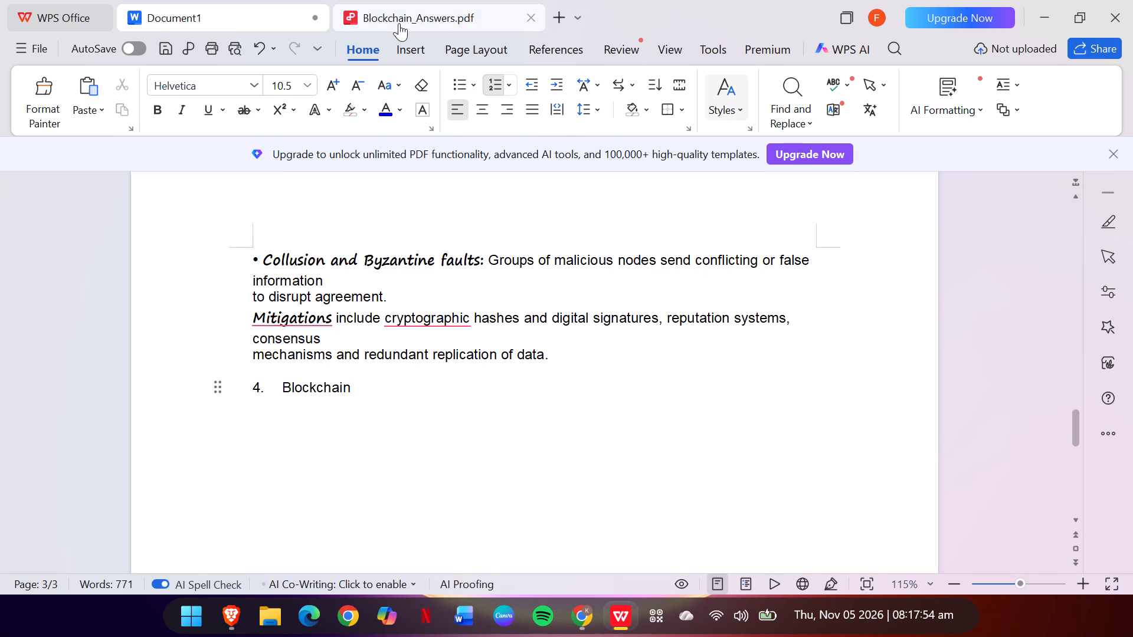
Complete the item 4 title in Document1 with "type for charity Donations", rechecking the wording in Blockchain_Answers.pdf.
click(399, 23)
click(263, 17)
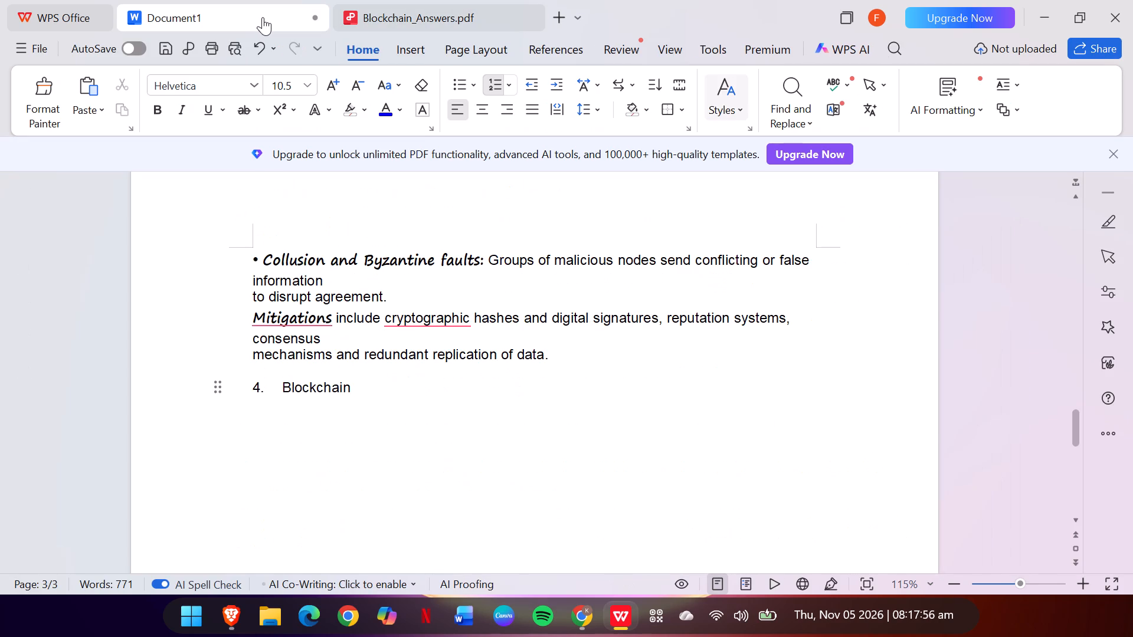
text(type for ch)
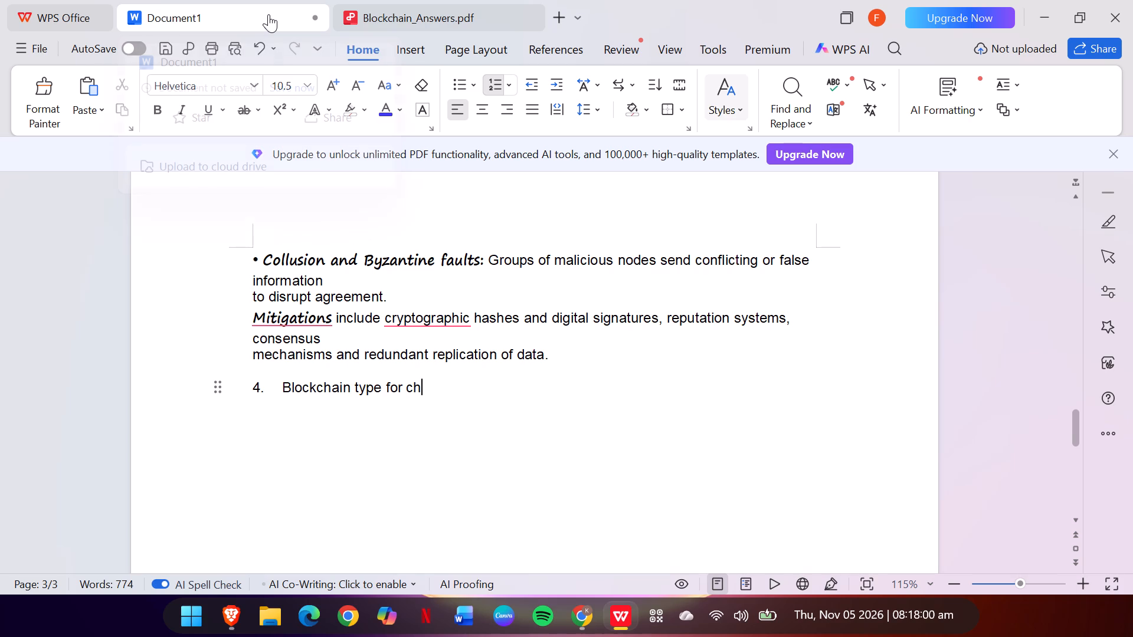
text(ar)
text(oty)
key(BackSpace)
key(BackSpace)
key(BackSpace)
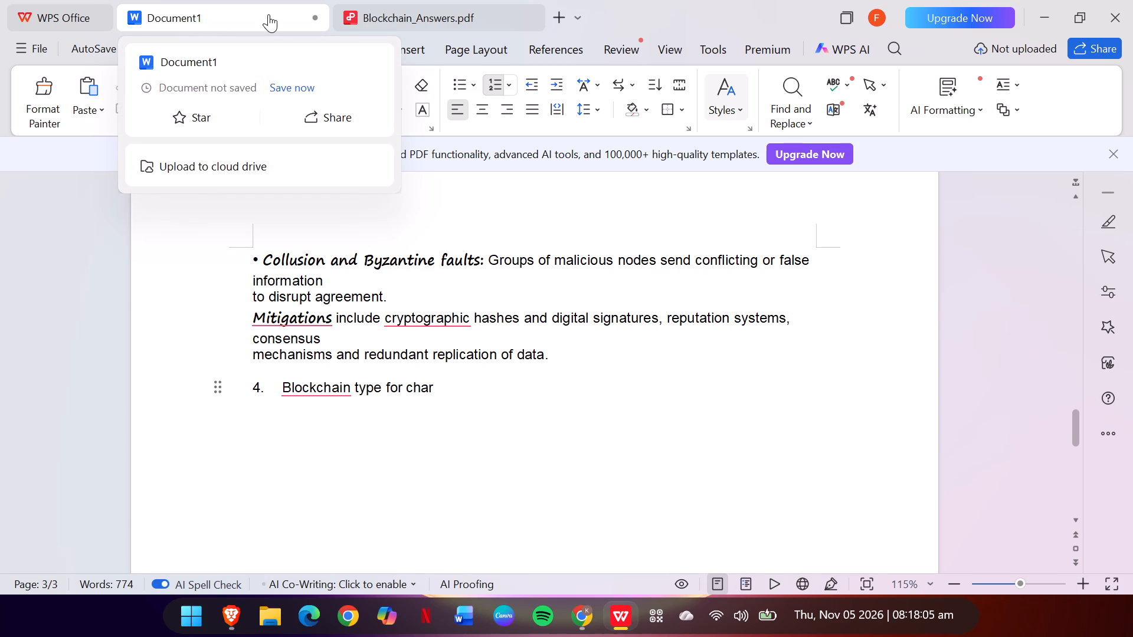
text(ity)
key(space)
click(362, 24)
click(159, 19)
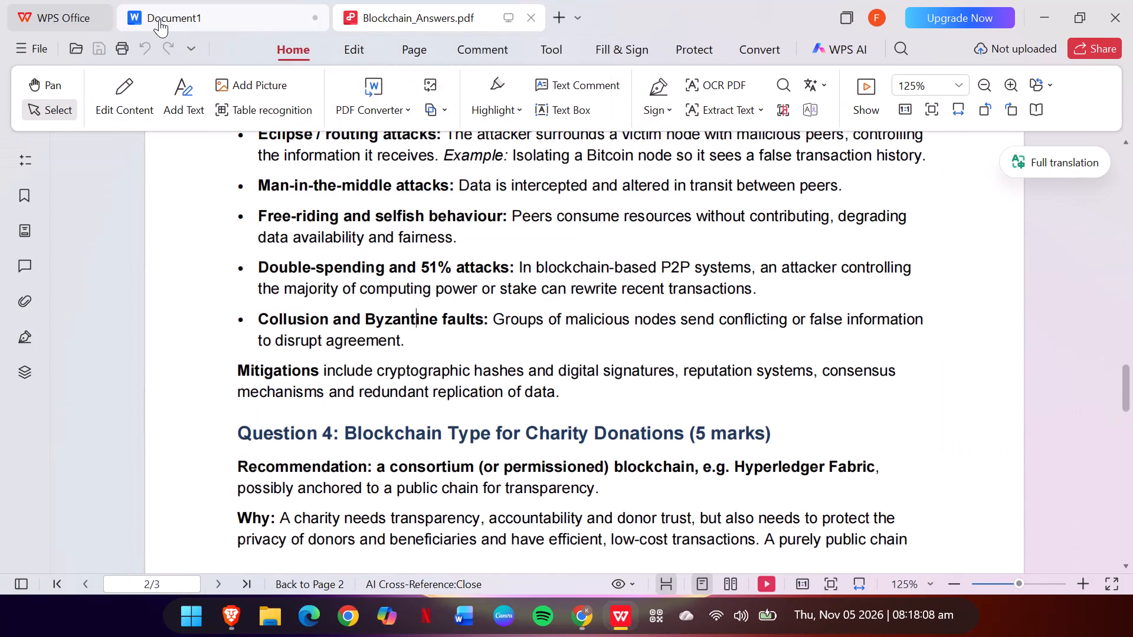
key(d)
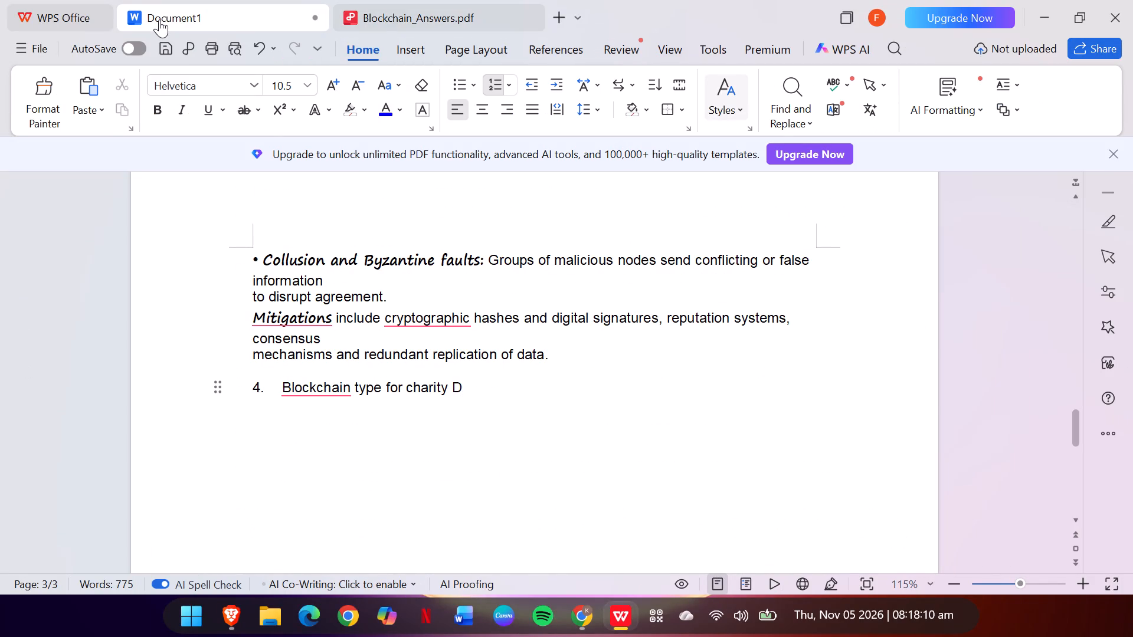
text(onations)
key(space)
Replace the capital D of "Donations" in the item 4 title with a lowercase d.
key(Left)
key(Left)
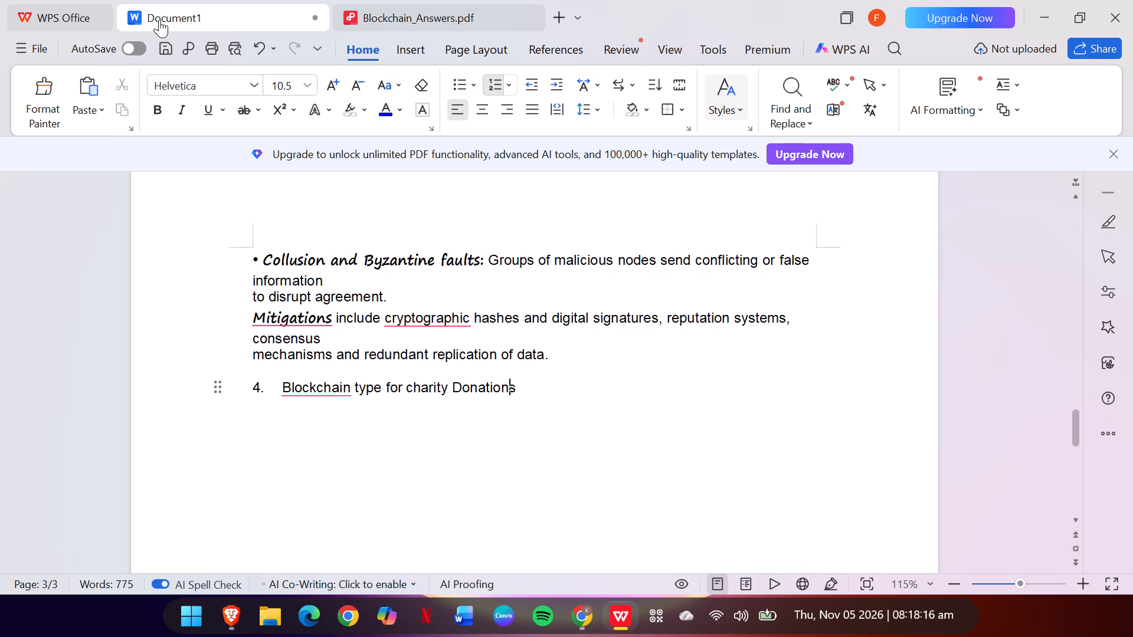
key(Left)
key(Left)
key(Left)
key(Left)
key(Left)
key(Left)
key(Left)
key(BackSpace)
key(d)
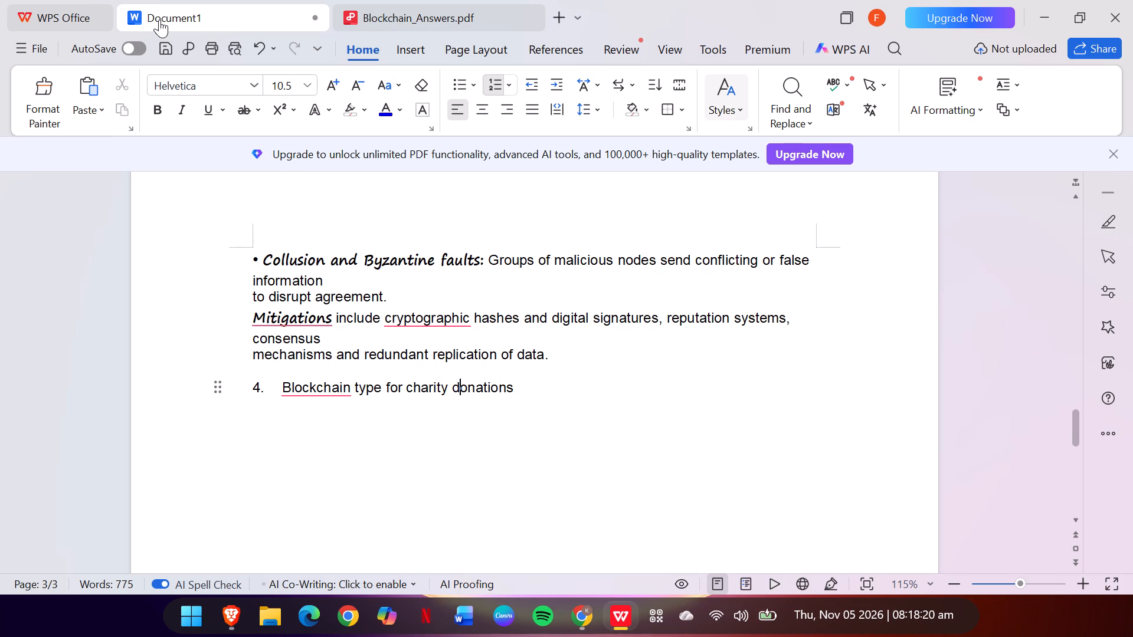
Add an empty unnumbered line directly below the item 4 title in Document1.
key(Right)
key(Right)
key(Right)
key(Right)
key(Right)
key(Right)
key(Right)
key(Right)
key(Return)
key(Return)
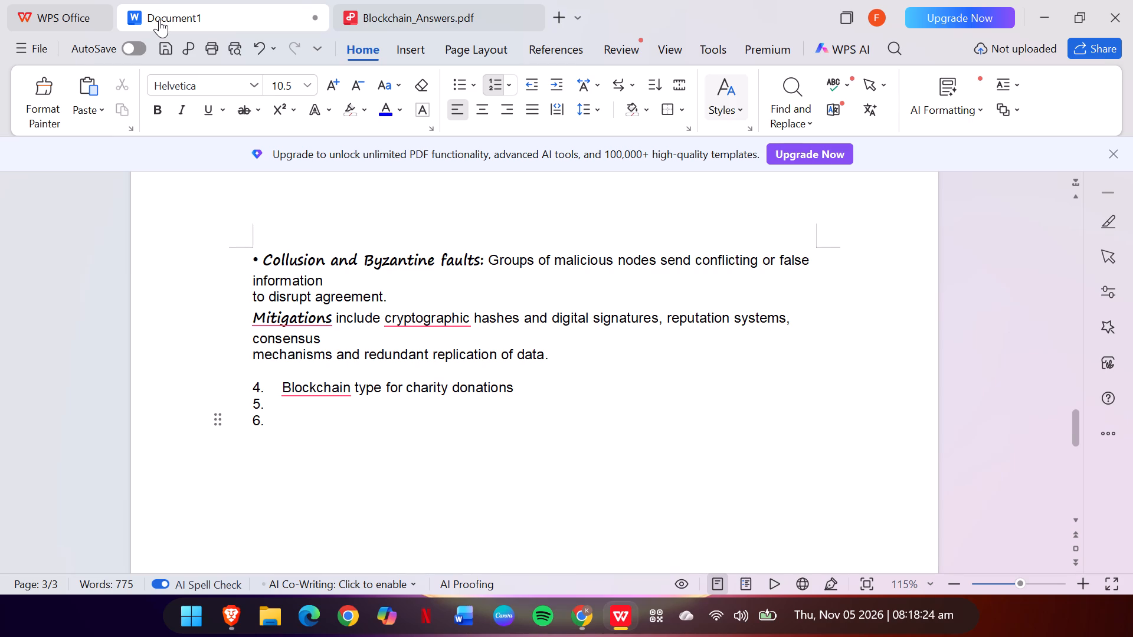
key(BackSpace)
key(BackSpace)
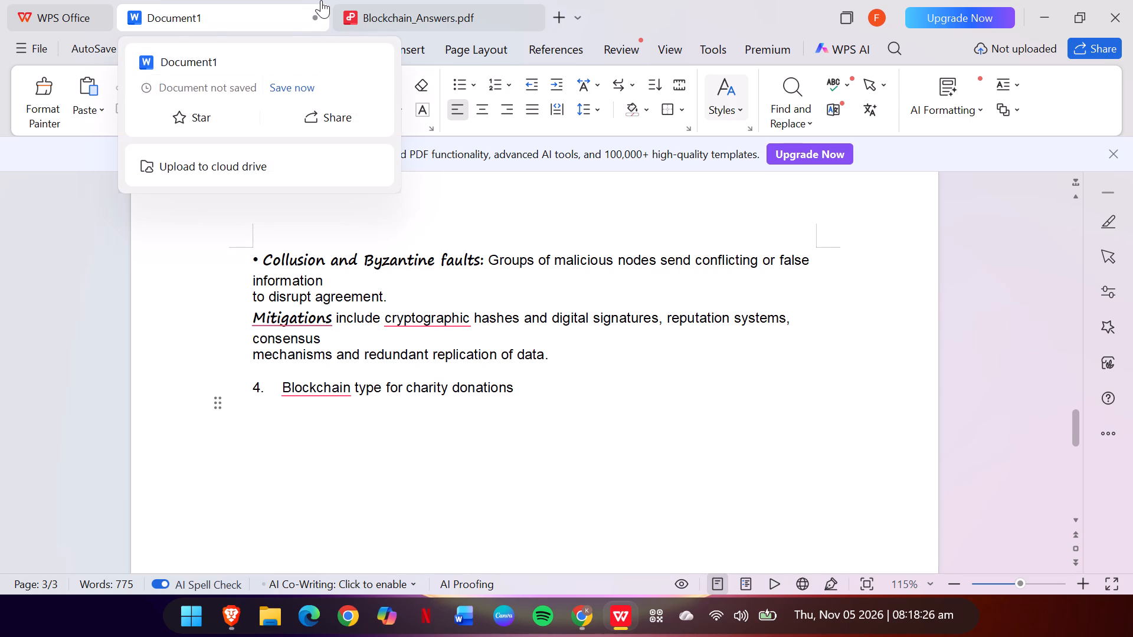
Copy the whole Question 4 answer, from Recommendation through the closing Example, from Blockchain_Answers.pdf and paste it below item 4 in Document1.
click(438, 7)
scroll(297, 303, down, 1)
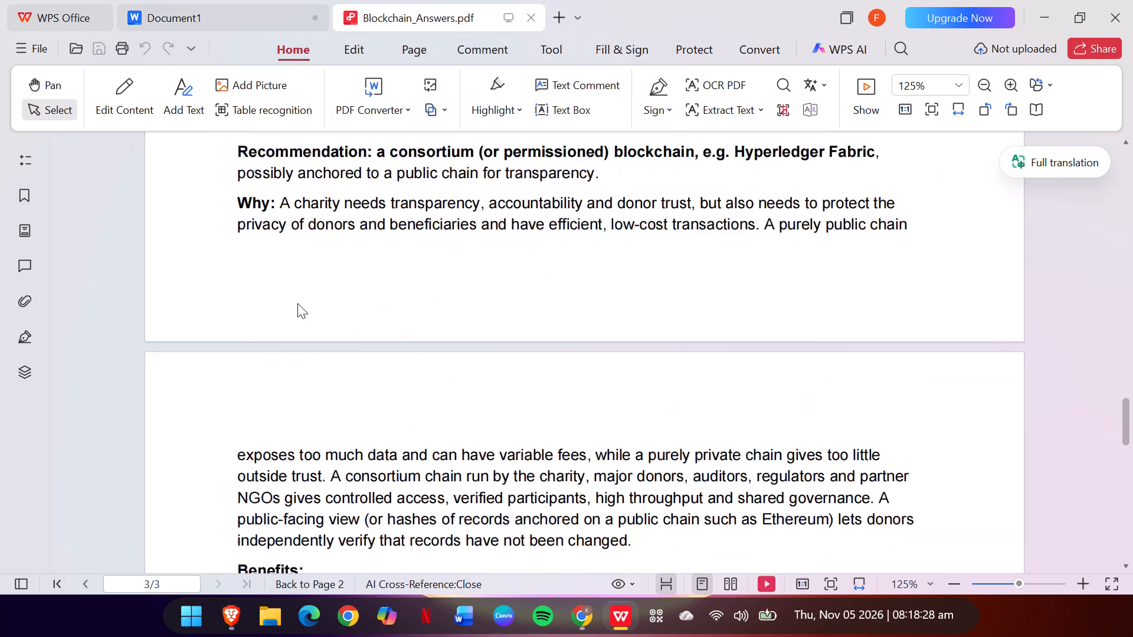
scroll(297, 303, down, 3)
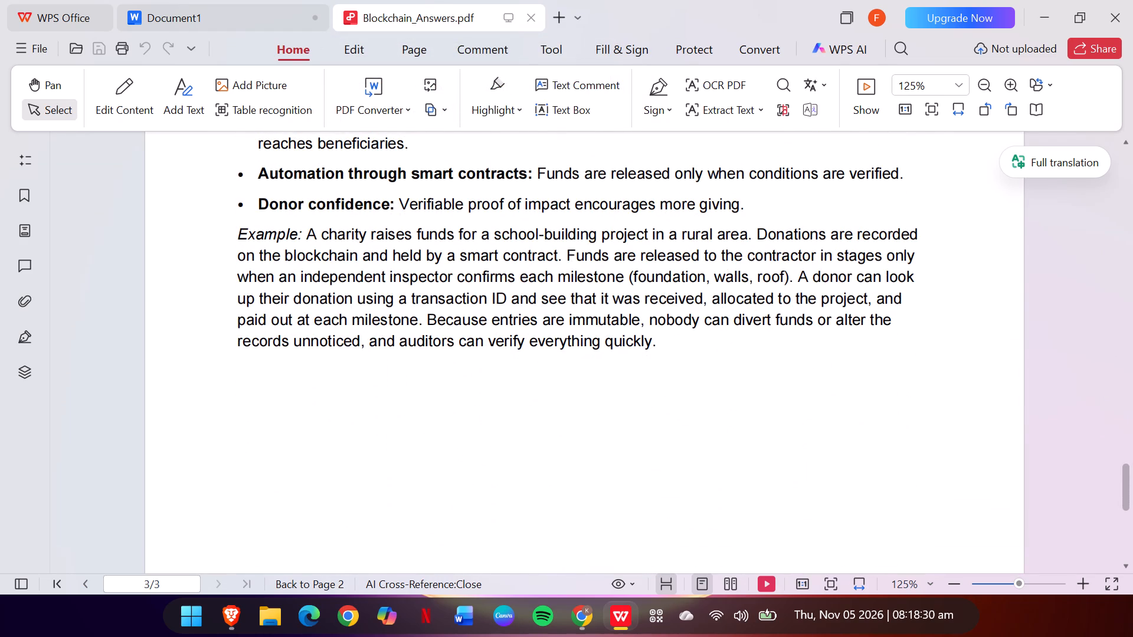
drag(663, 348, 343, 200)
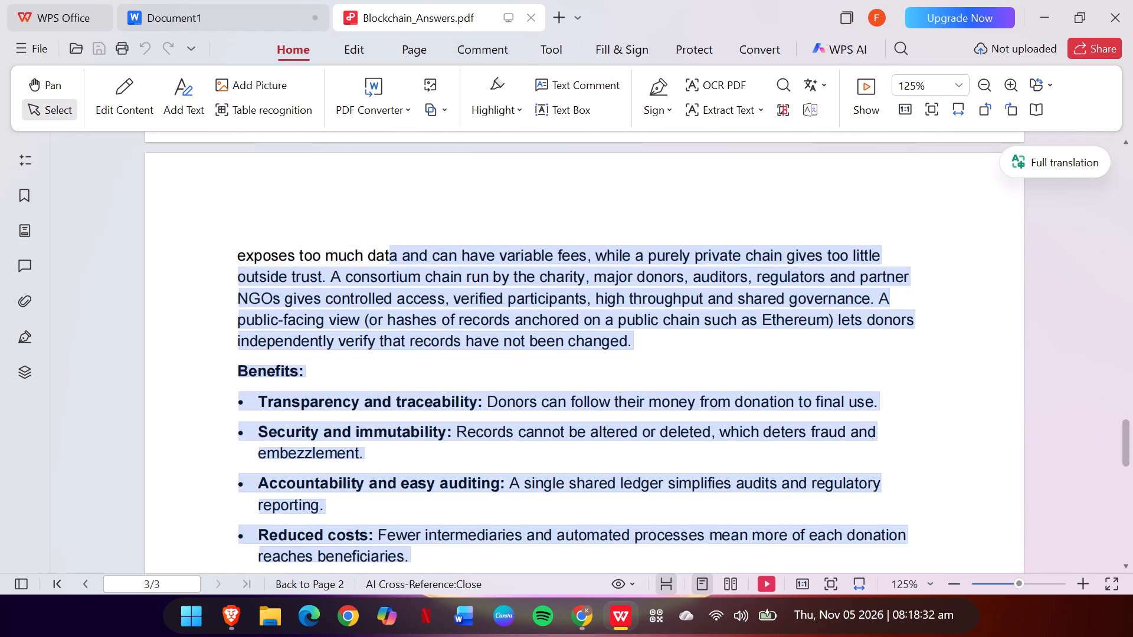
drag(343, 200, 240, 254)
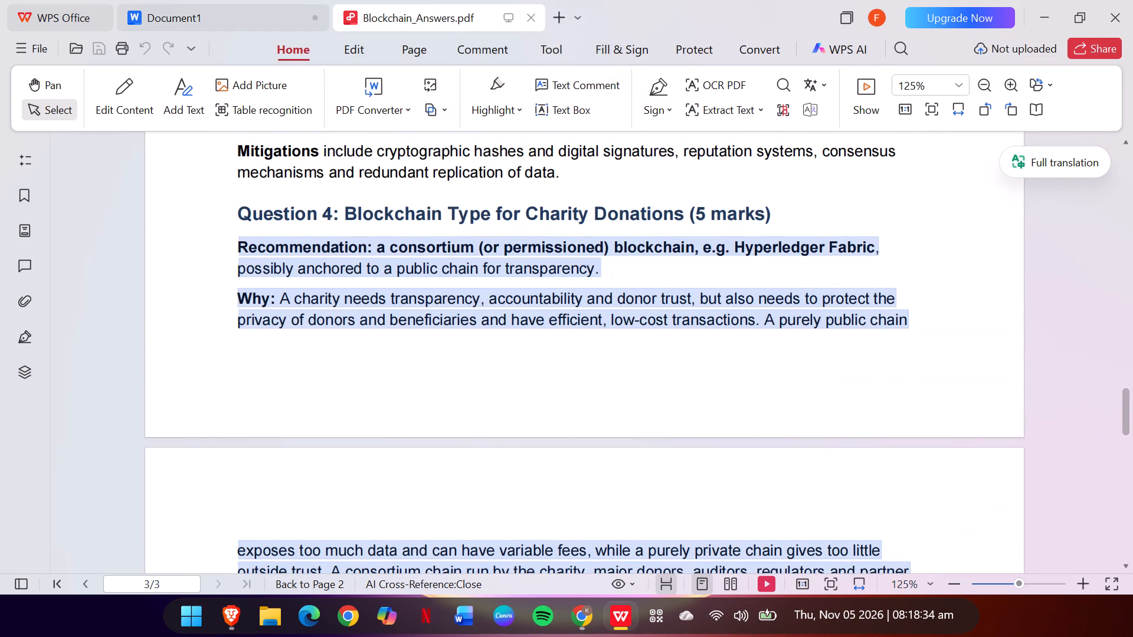
drag(240, 254, 238, 254)
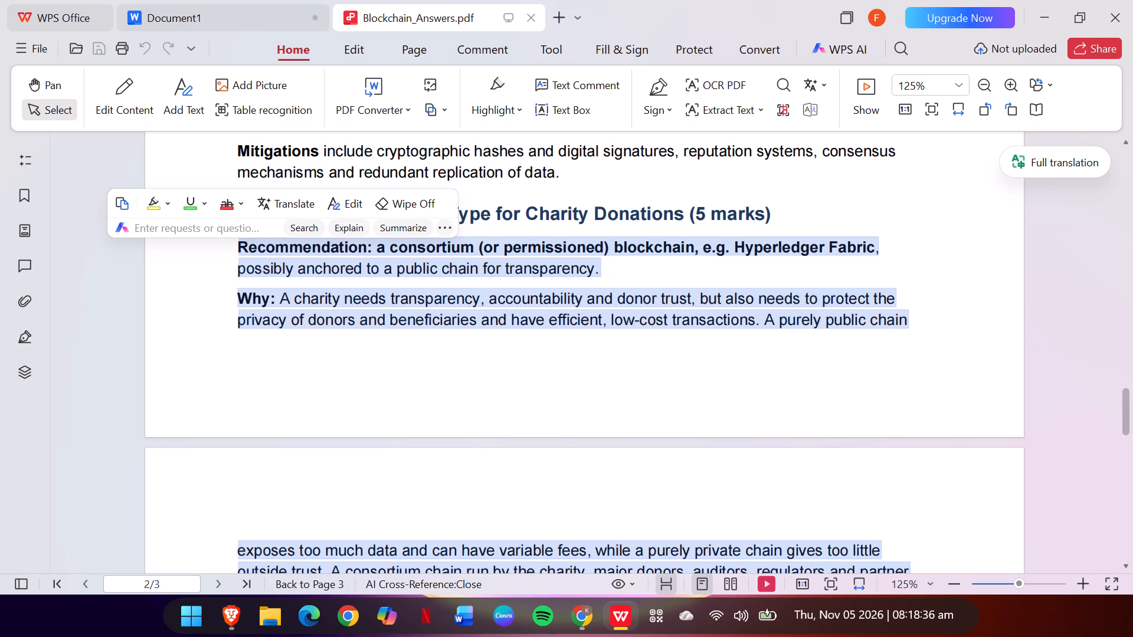
key(ctrl+c)
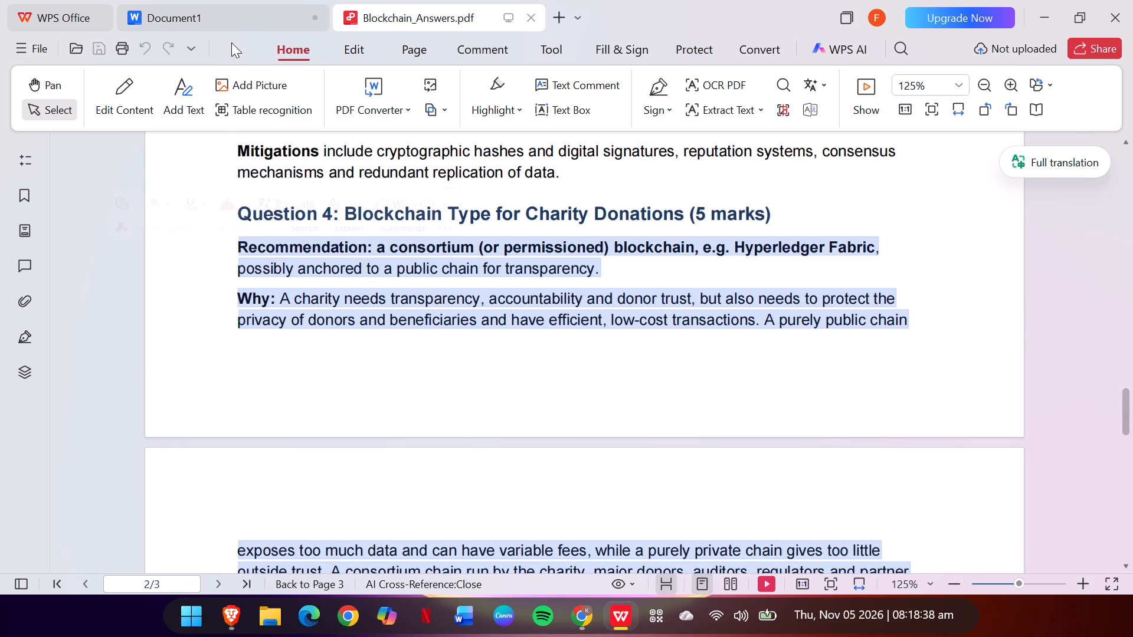
click(233, 18)
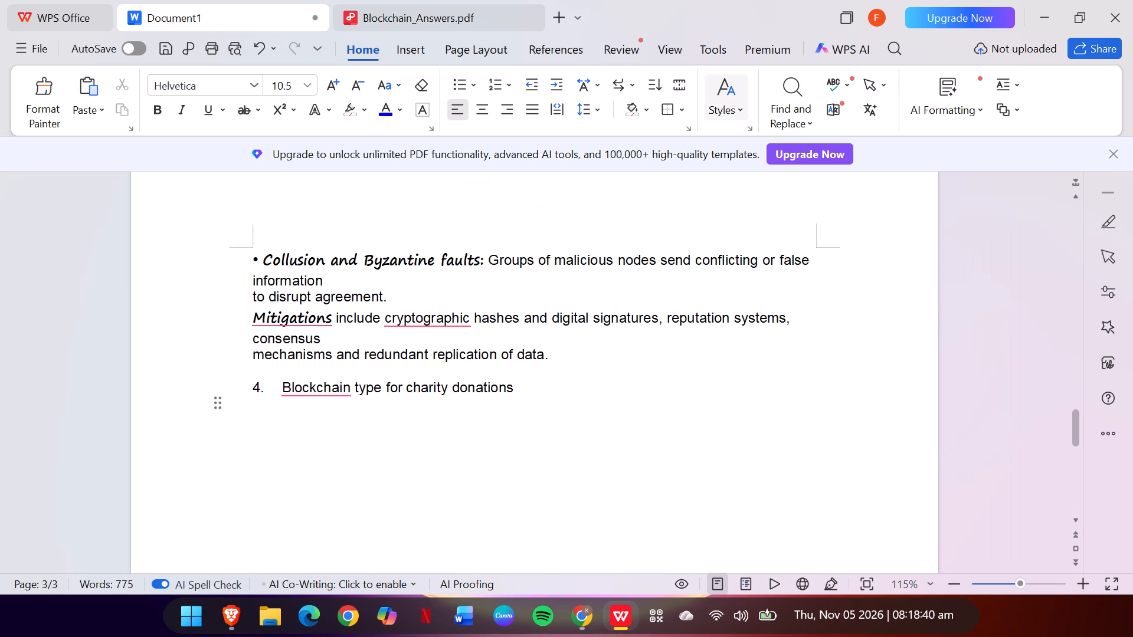
key(ctrl+v)
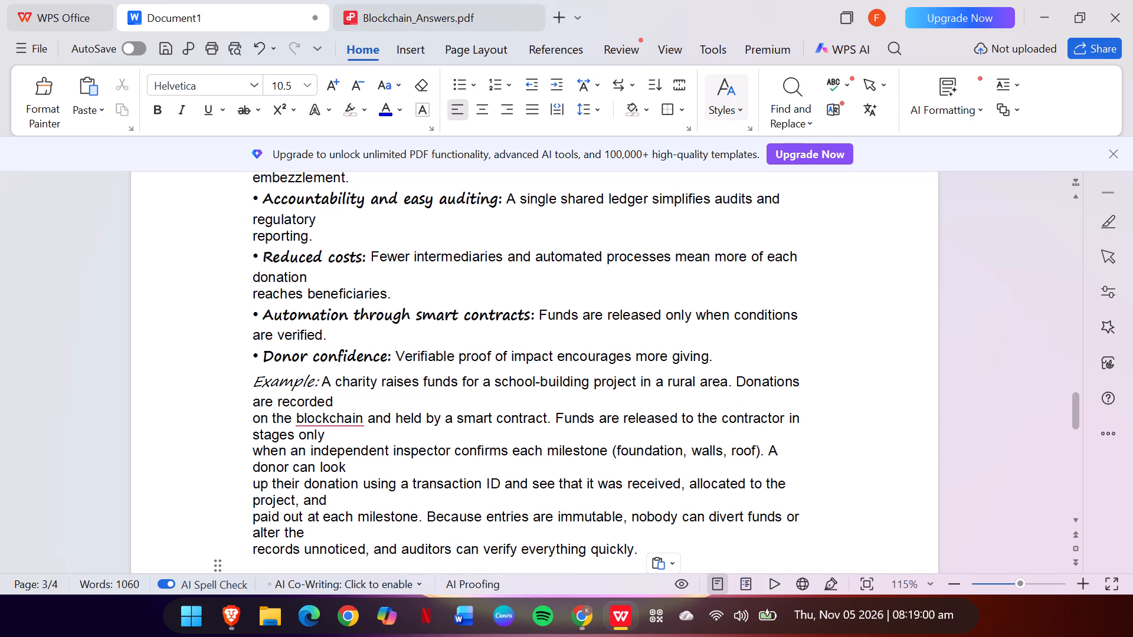
Review the pasted answers in Document1, from the item 4 answer back up to the opening of item 2.
scroll(431, 303, up, 2)
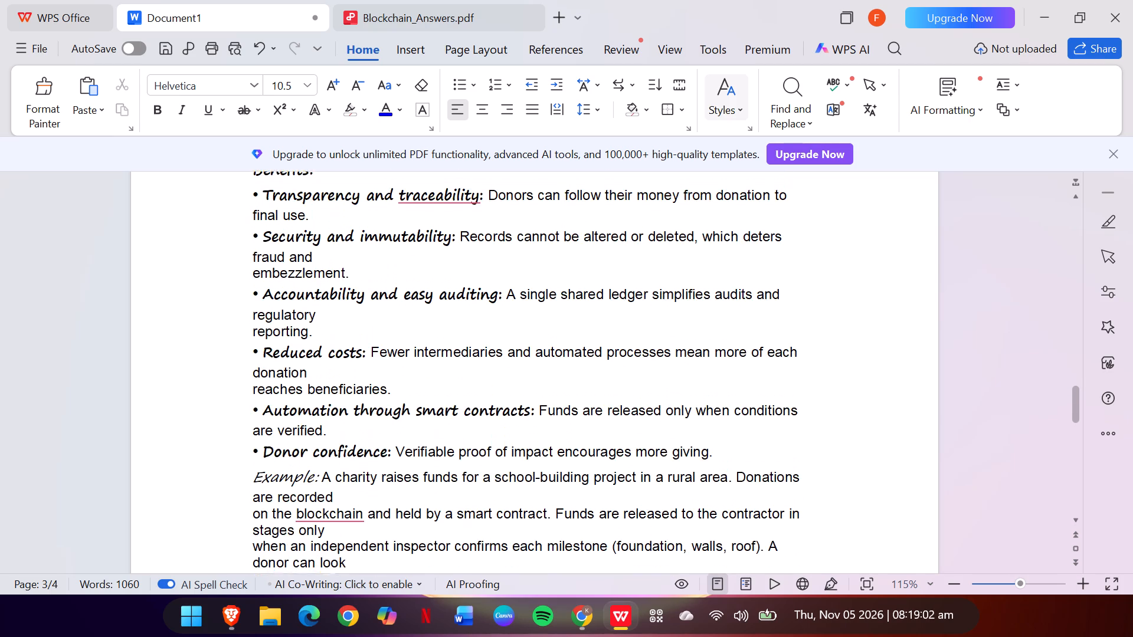
scroll(431, 303, up, 4)
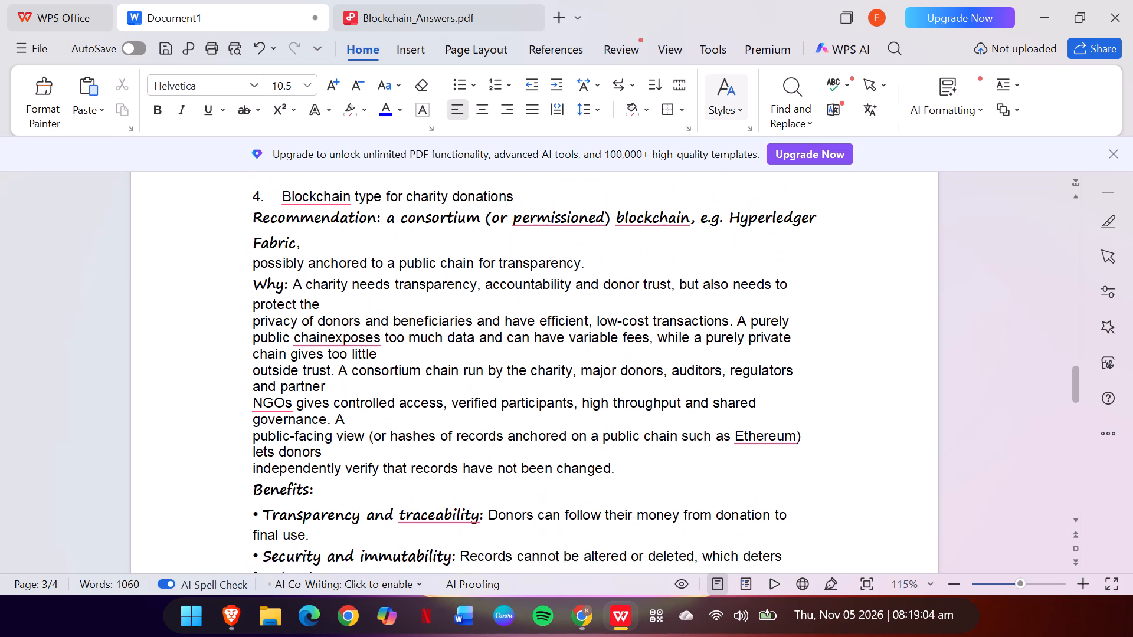
scroll(431, 303, up, 5)
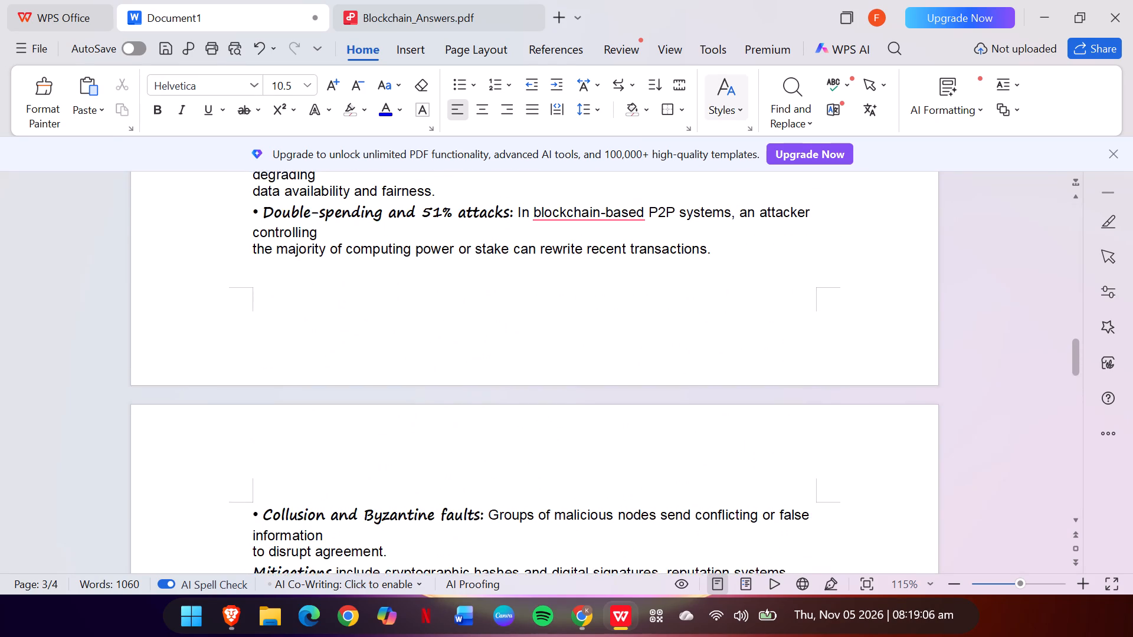
scroll(431, 303, up, 1)
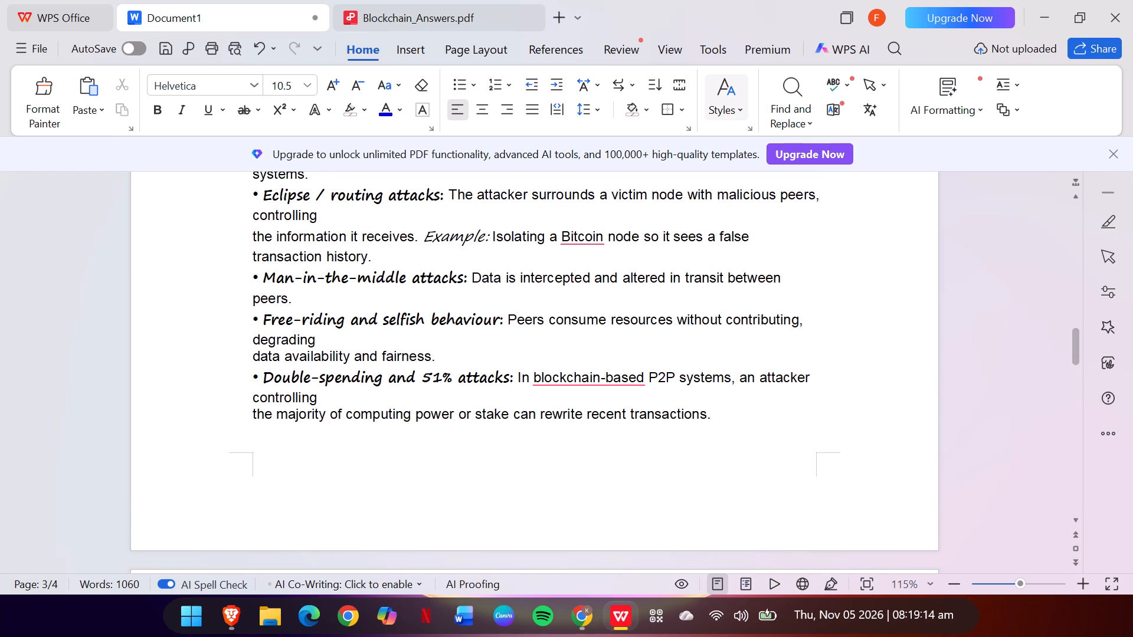
scroll(431, 303, up, 2)
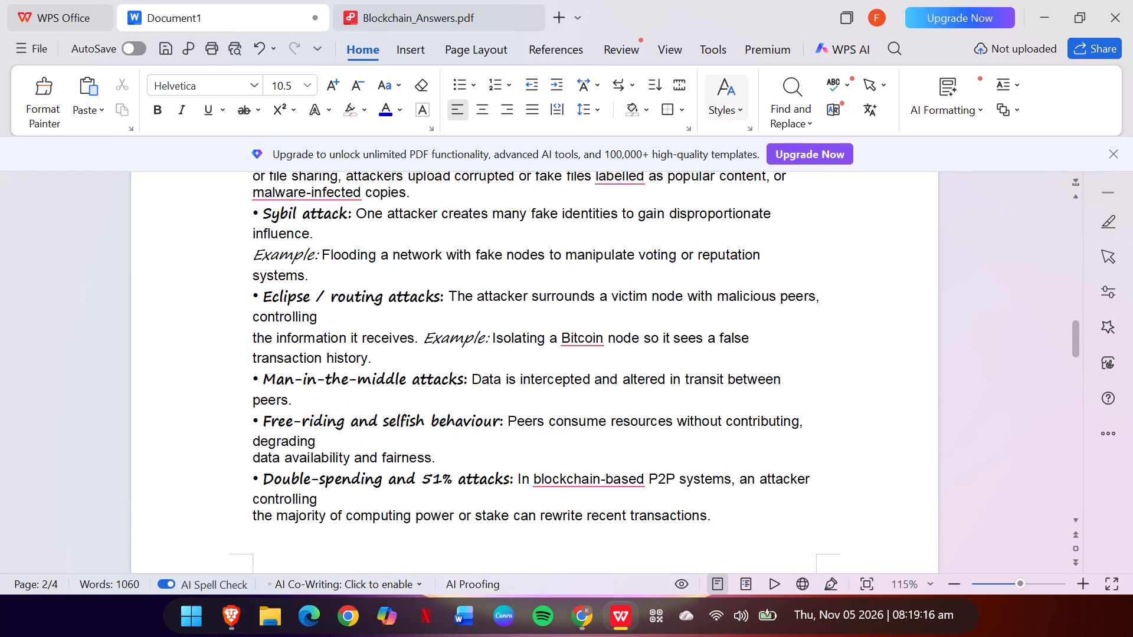
scroll(431, 303, up, 4)
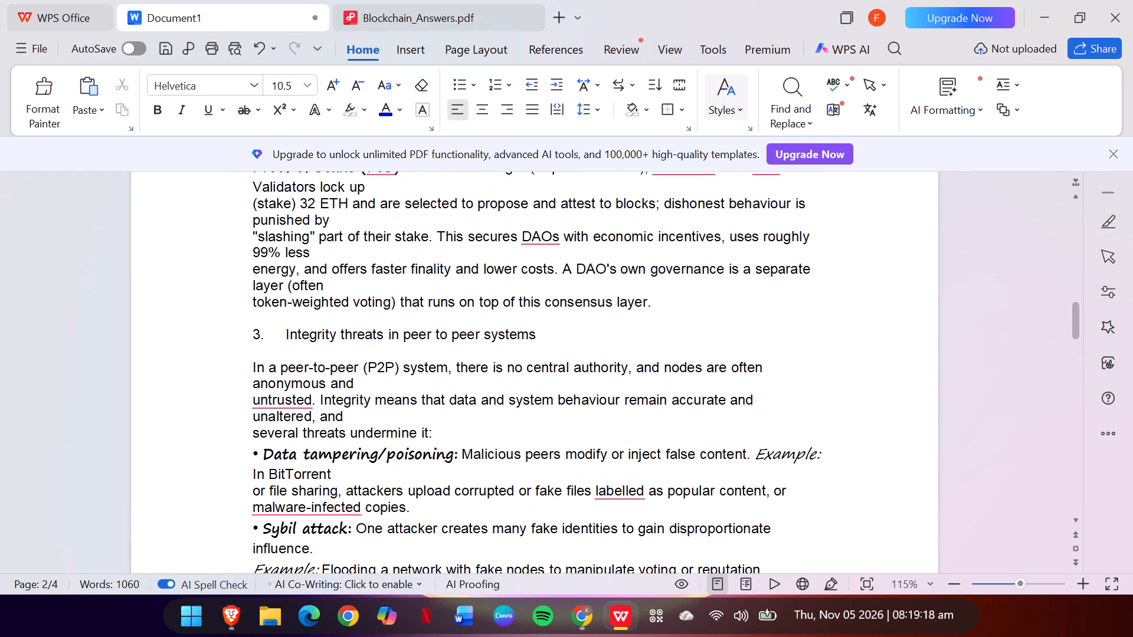
scroll(431, 303, up, 7)
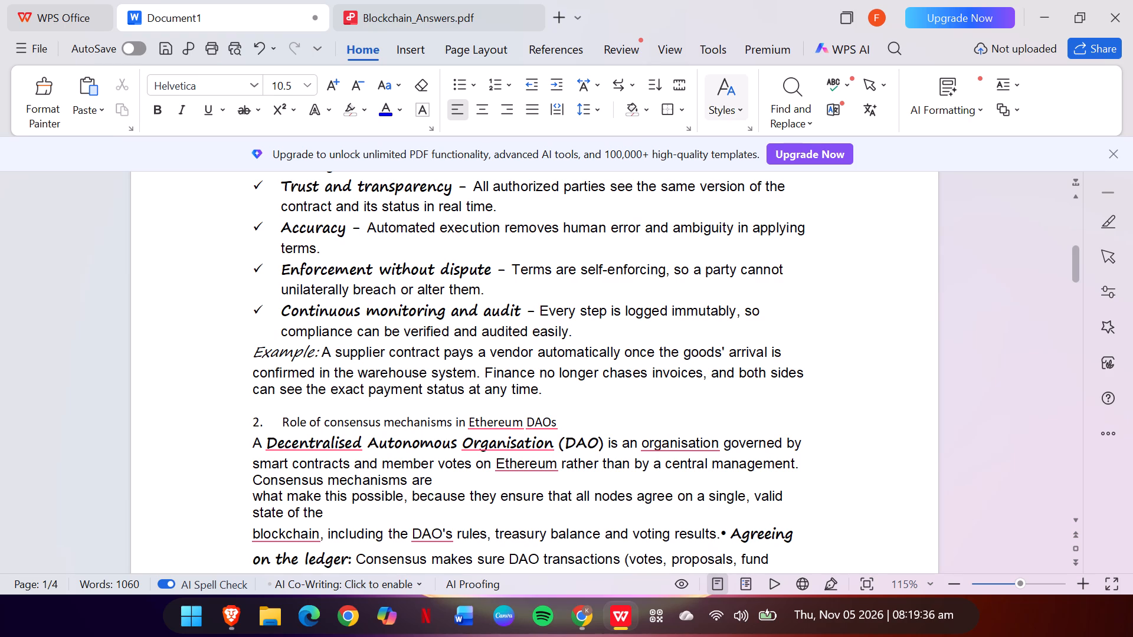
Lowercase the initial letters of "Decentralised Autonomous Organisation" in the first sentence of the item 2 answer, making it "decentralised autonomous organisation".
click(274, 438)
key(BackSpace)
key(d)
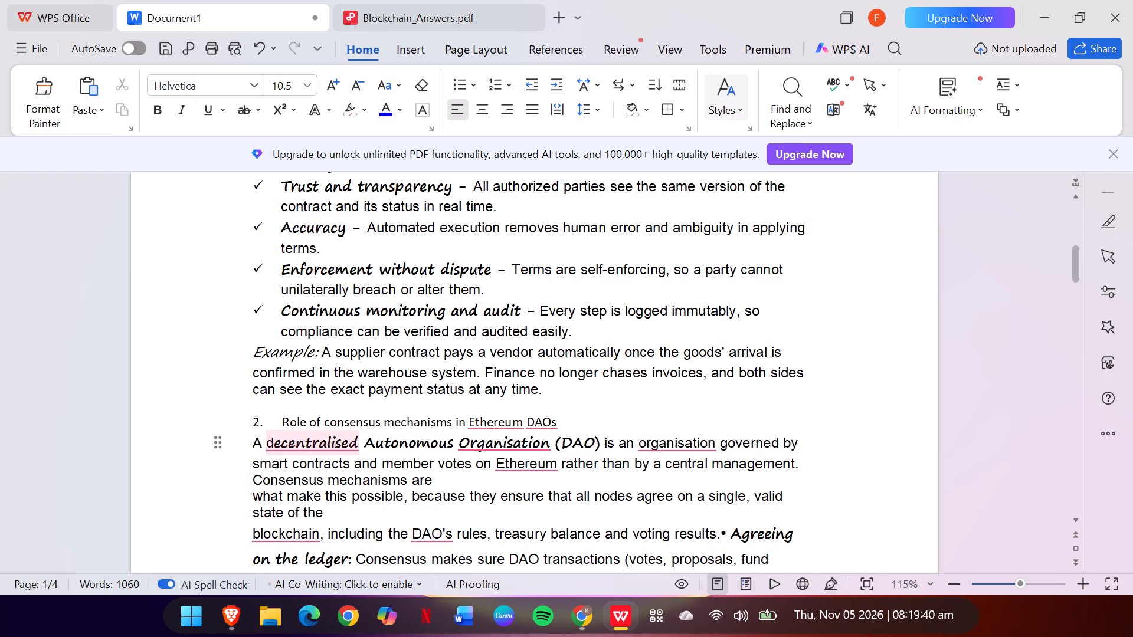
click(375, 438)
key(BackSpace)
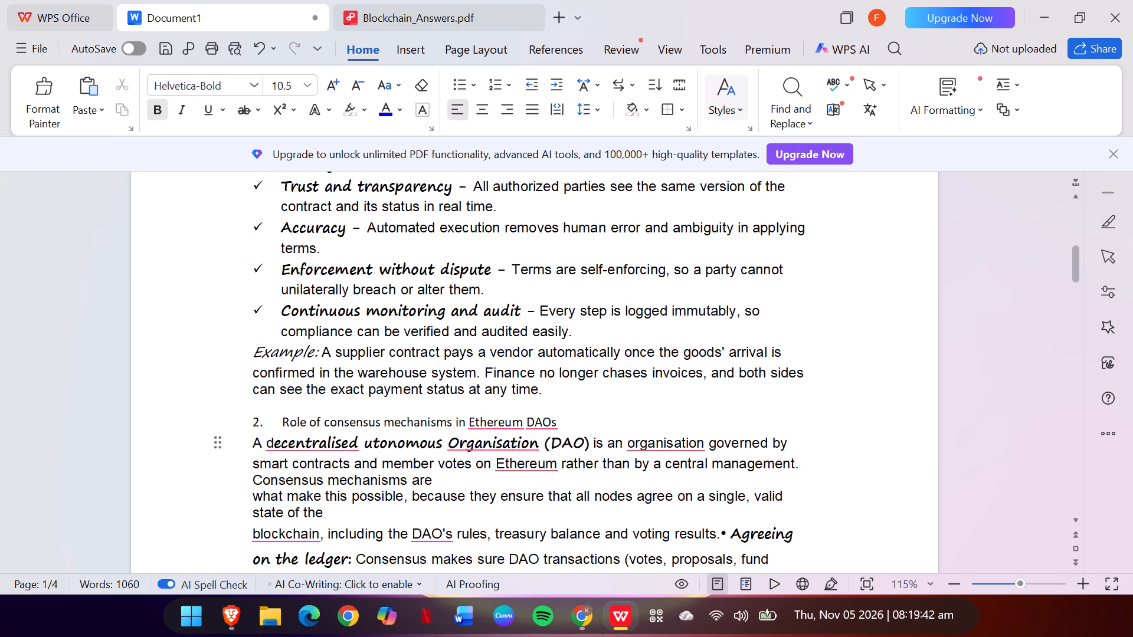
key(a)
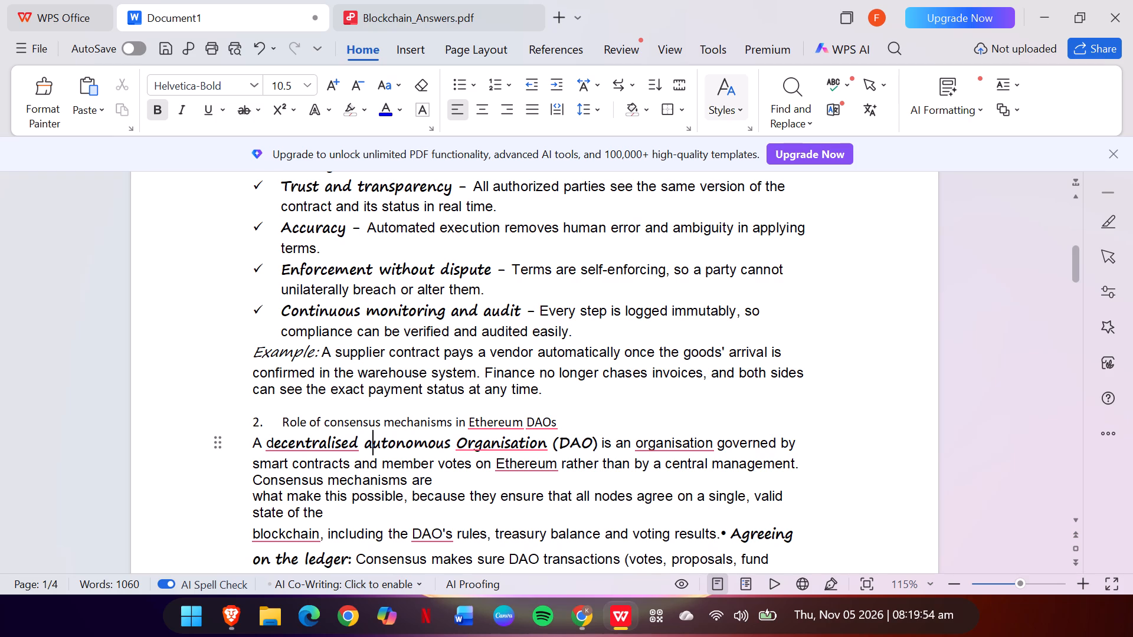
click(463, 435)
key(BackSpace)
key(o)
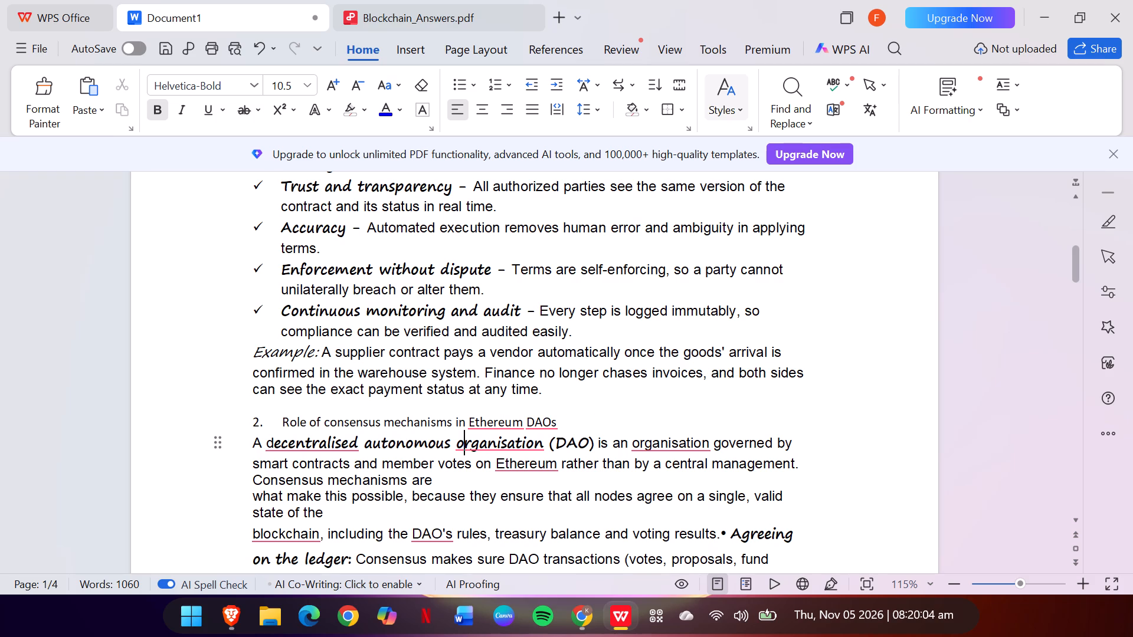
Delete "(DAO)" after "organisation" in the first sentence of the item 2 answer, keeping one space before "is".
click(597, 445)
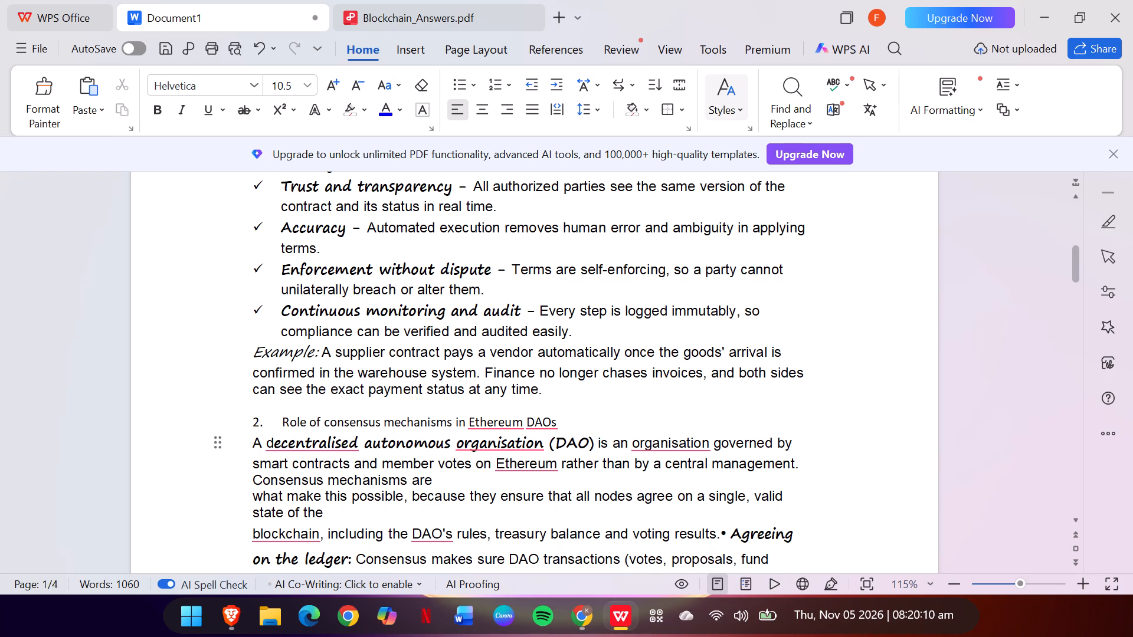
key(BackSpace)
key(BackSpace)
key(BackSpace)
key(BackSpace)
key(BackSpace)
key(BackSpace)
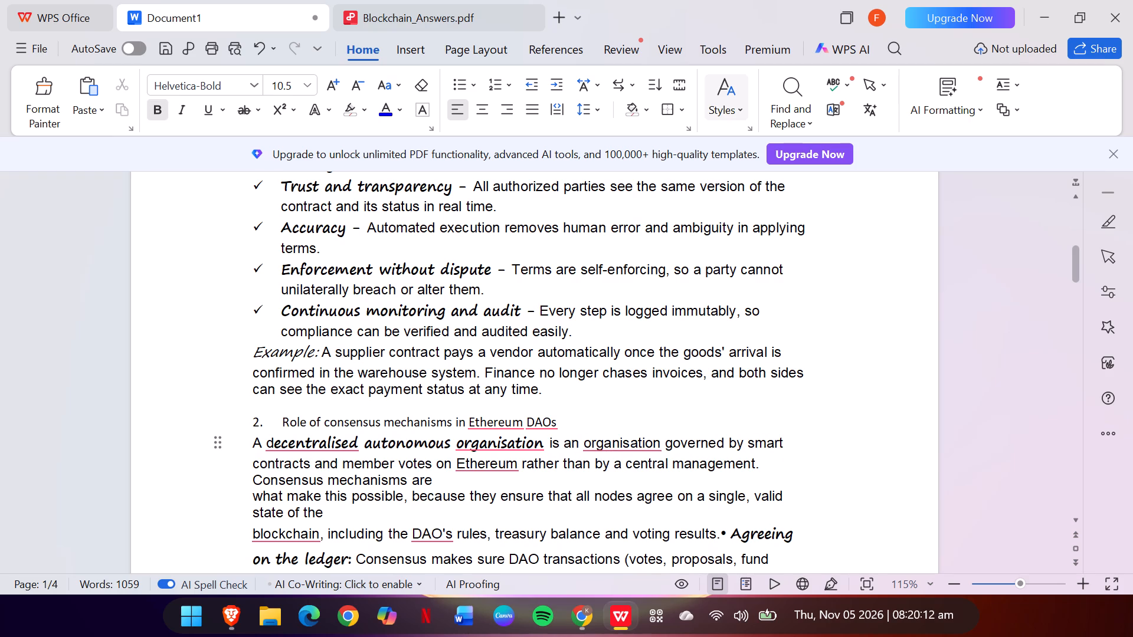
key(BackSpace)
key(space)
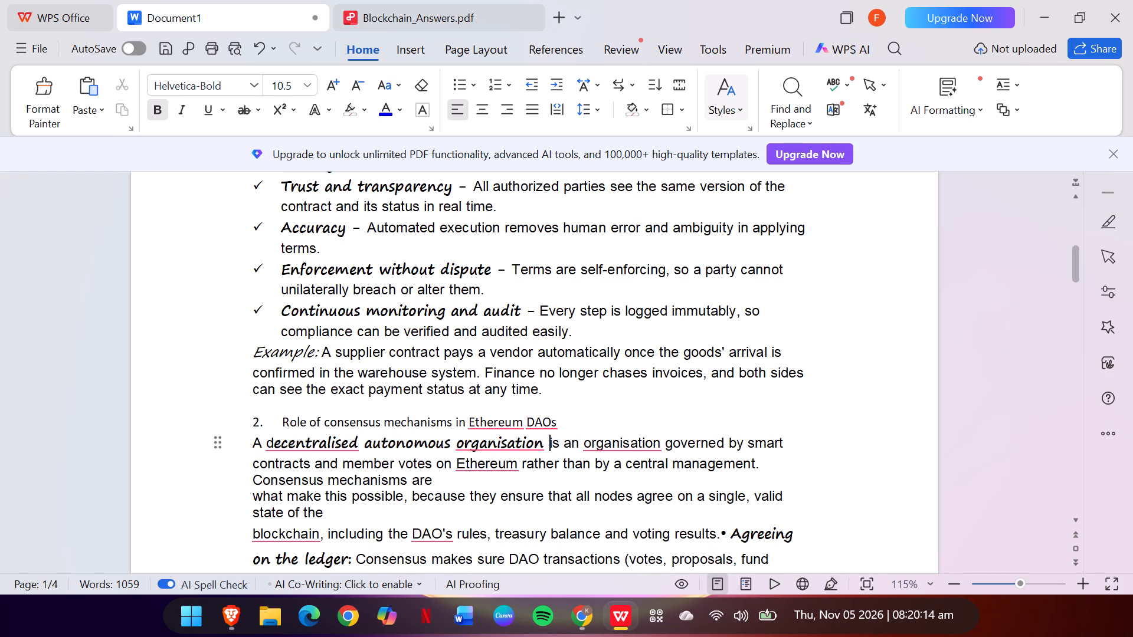
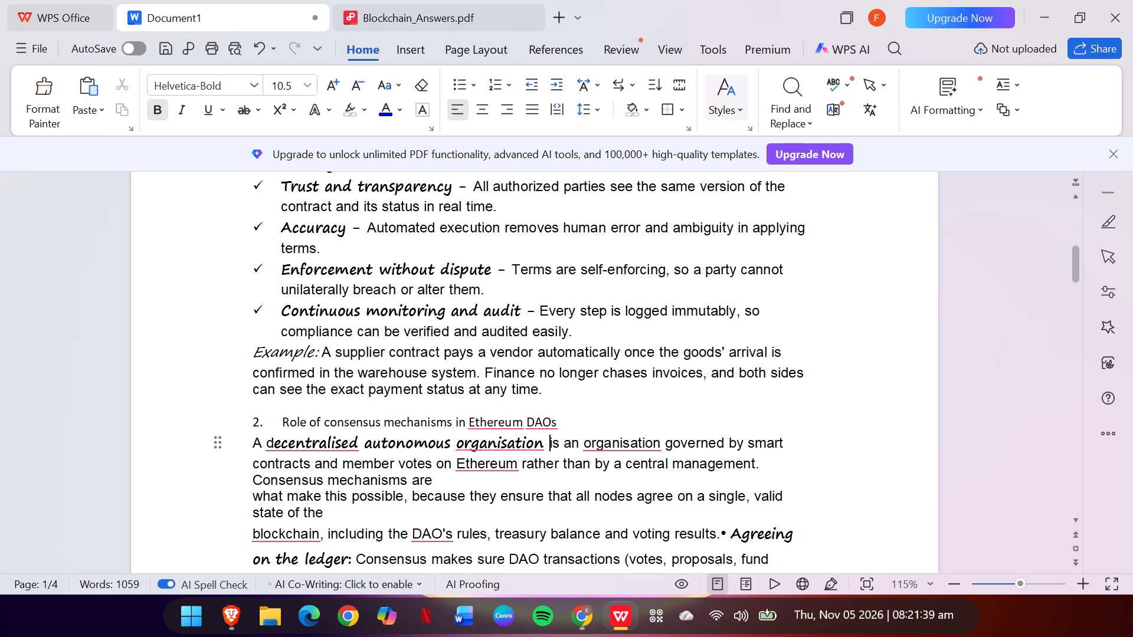
Lowercase the initial of "Consensus mechanisms are" in the item 2 answer and join that line with "what make this possible".
click(263, 476)
key(BackSpace)
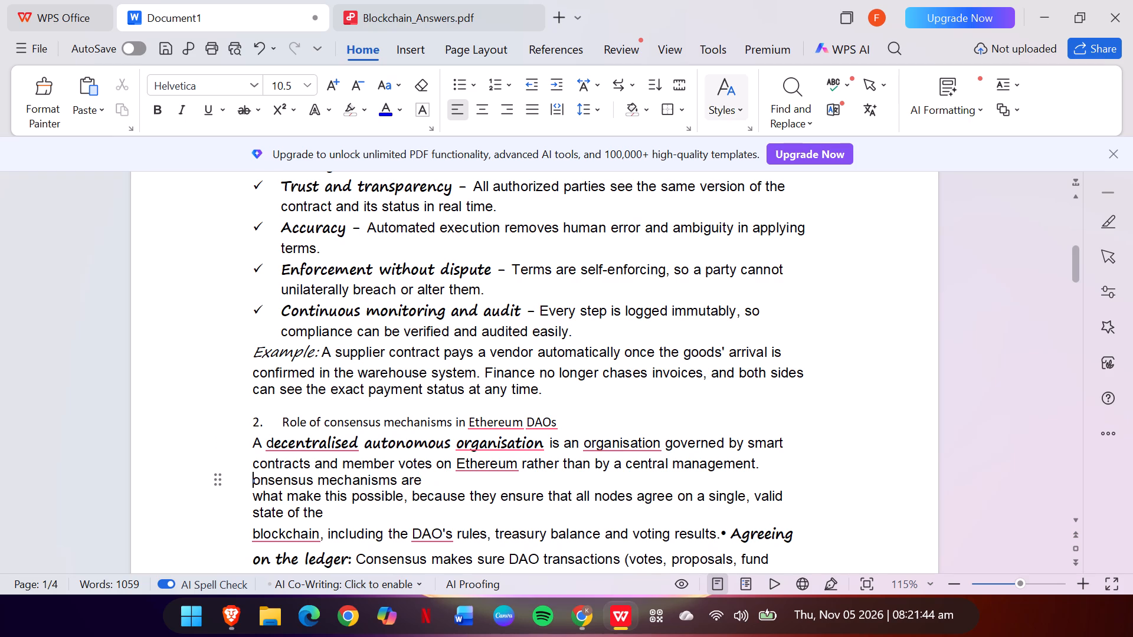
key(c)
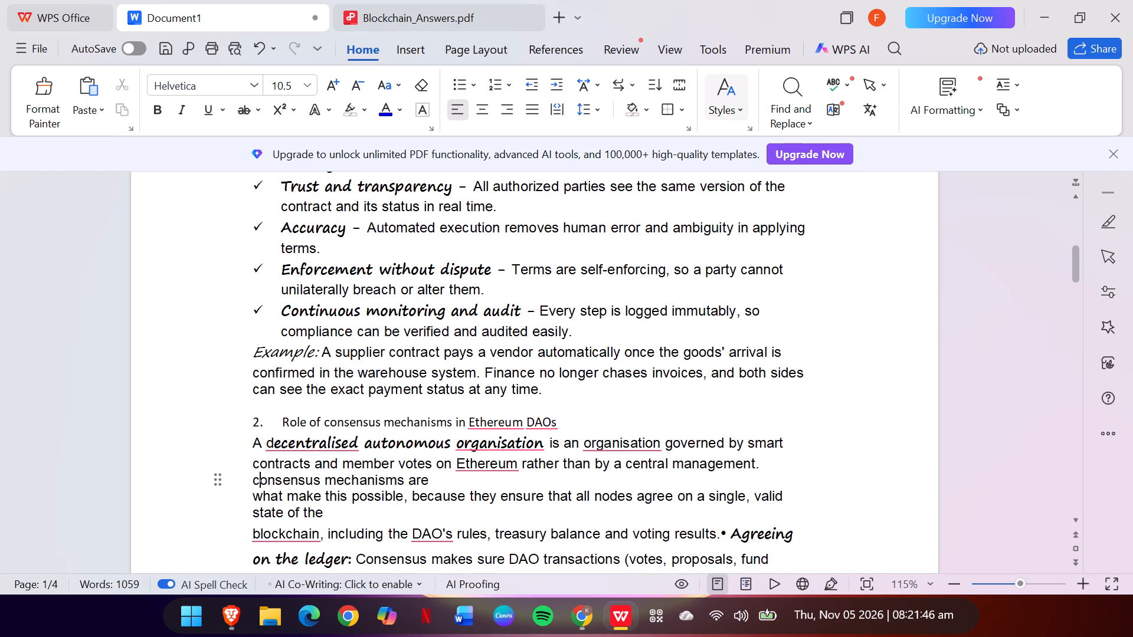
click(256, 492)
key(BackSpace)
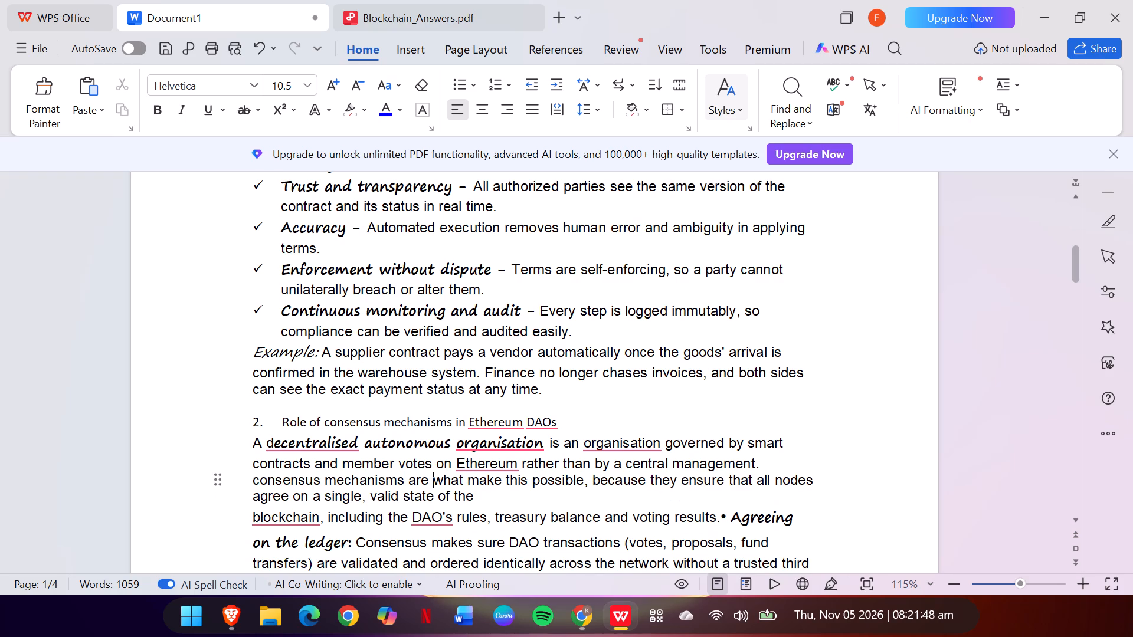
Delete the comma after "what make this possible" in the item 2 answer, keeping one space before "because".
click(591, 486)
key(BackSpace)
key(BackSpace)
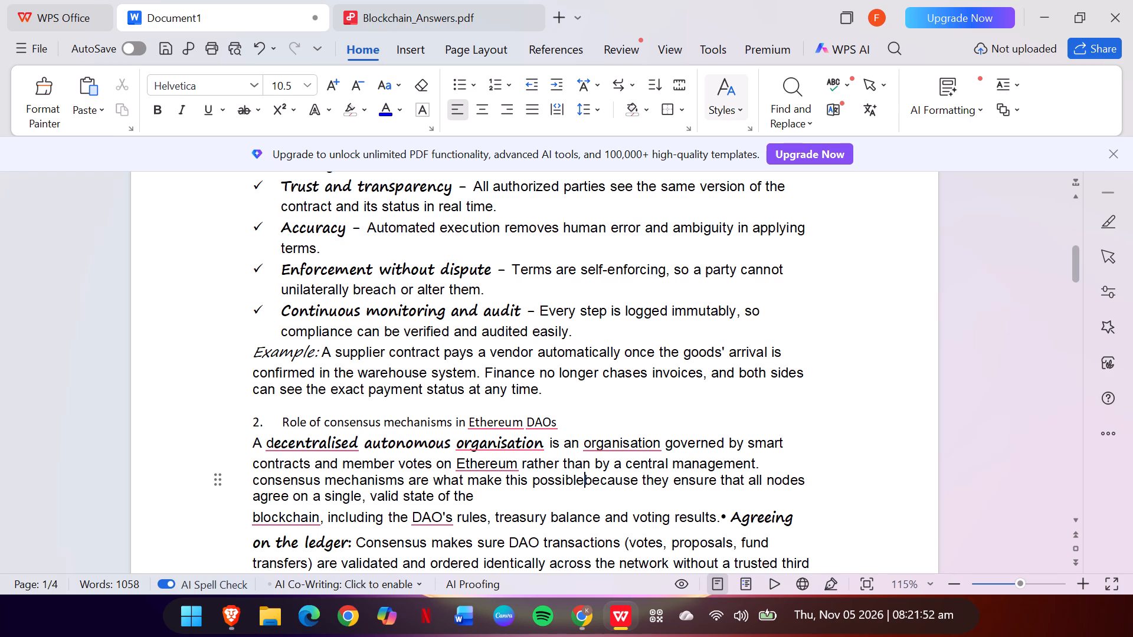
key(space)
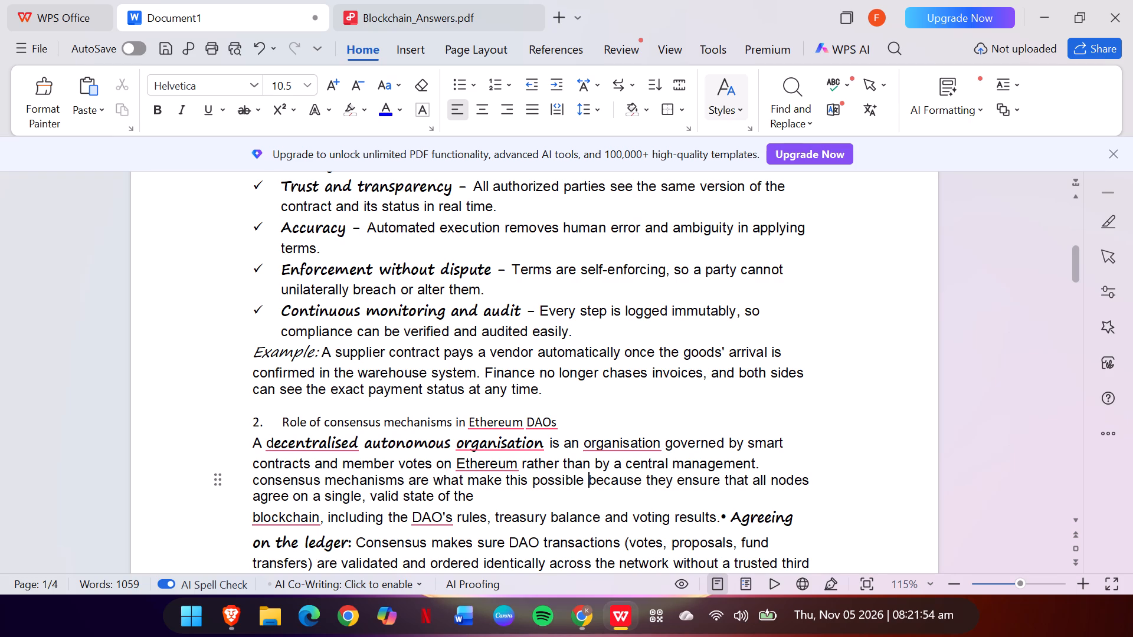
Remove the line break before "blockchain" in the item 2 answer so it continues directly after "valid state of the".
click(368, 501)
click(250, 516)
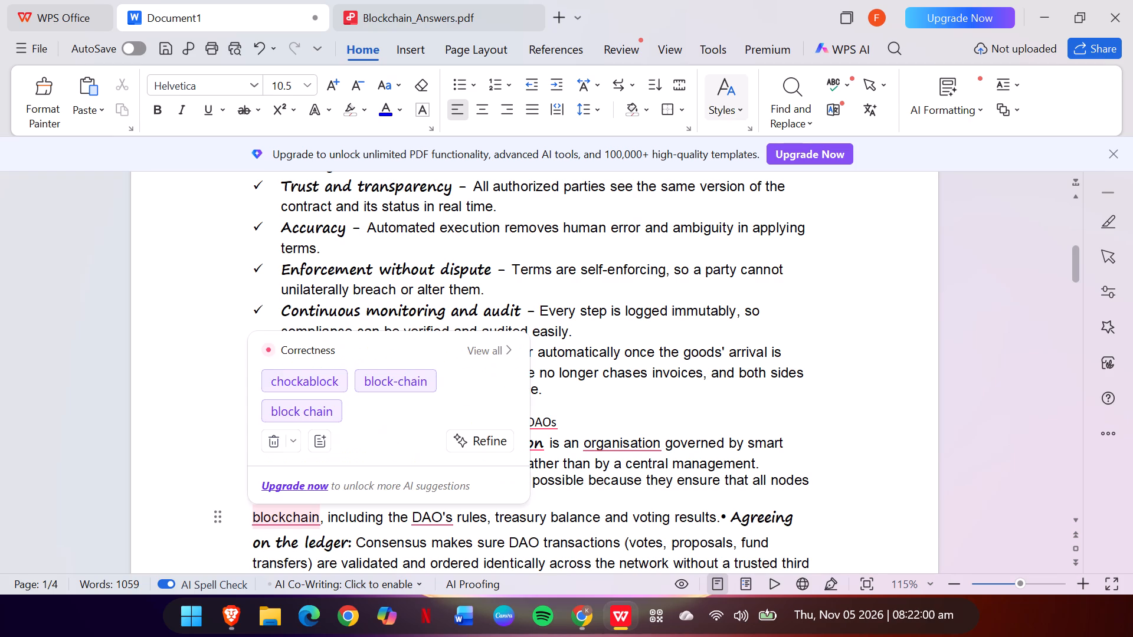
key(BackSpace)
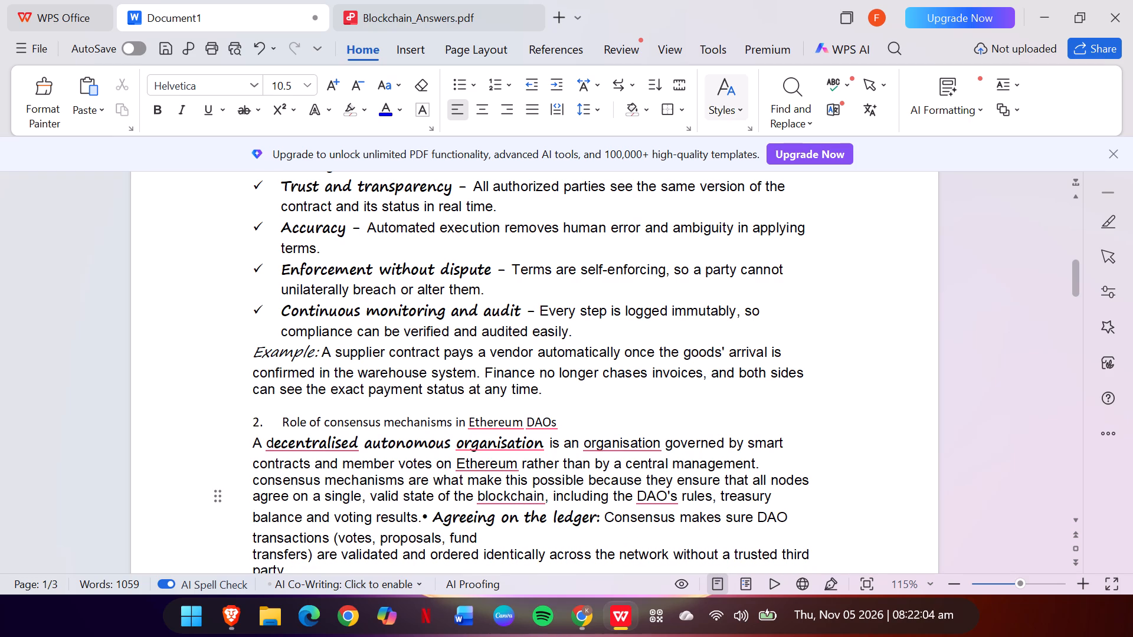
Apply the spelling suggestions "decentralized" and "organization" to "decentralised" and both occurrences of "organisation" in the item 2 answer's first sentence.
click(296, 436)
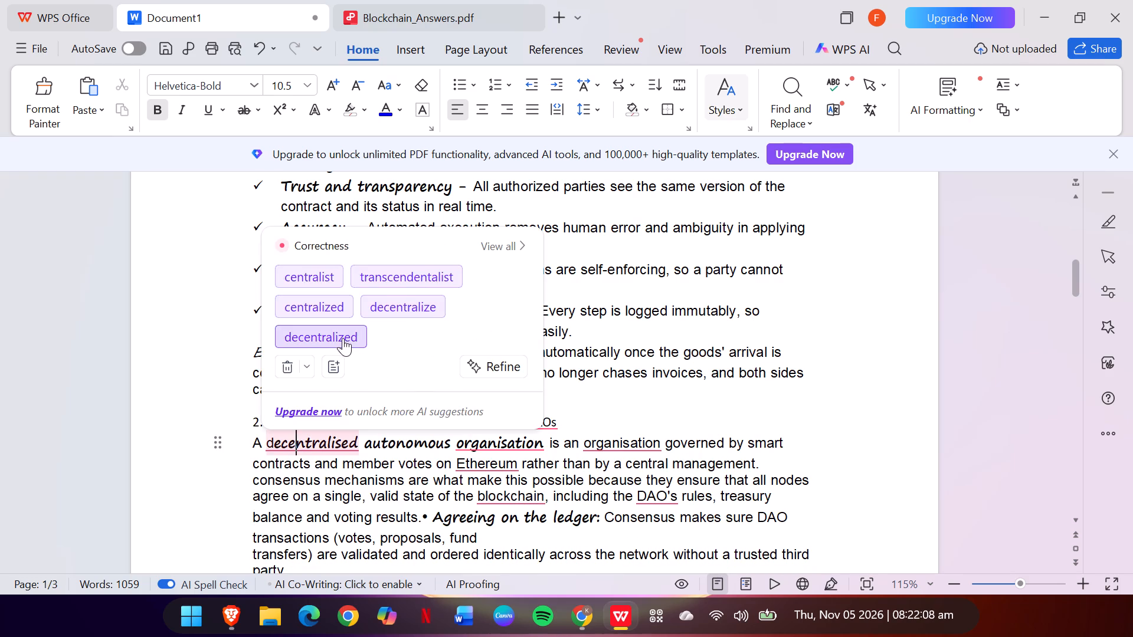
click(343, 338)
click(511, 448)
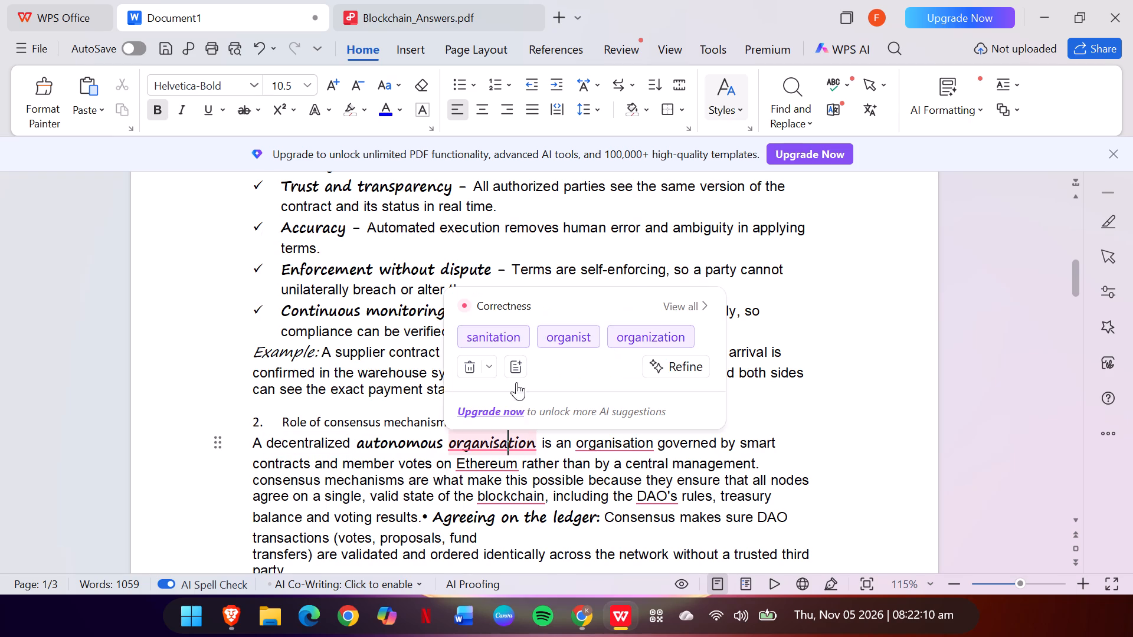
click(659, 328)
click(631, 451)
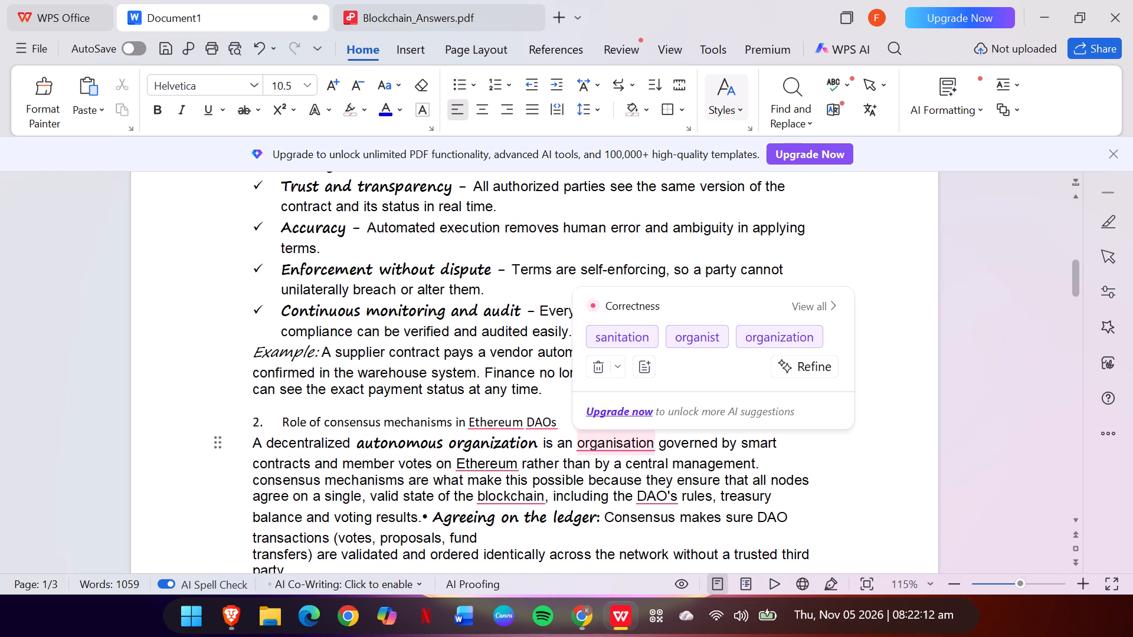
click(774, 345)
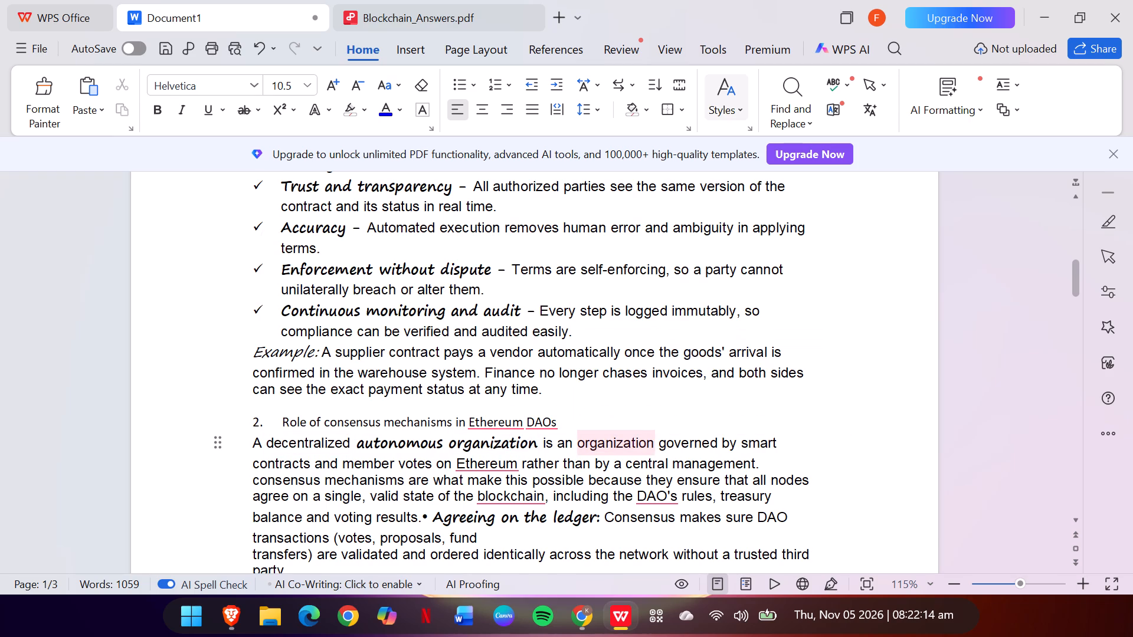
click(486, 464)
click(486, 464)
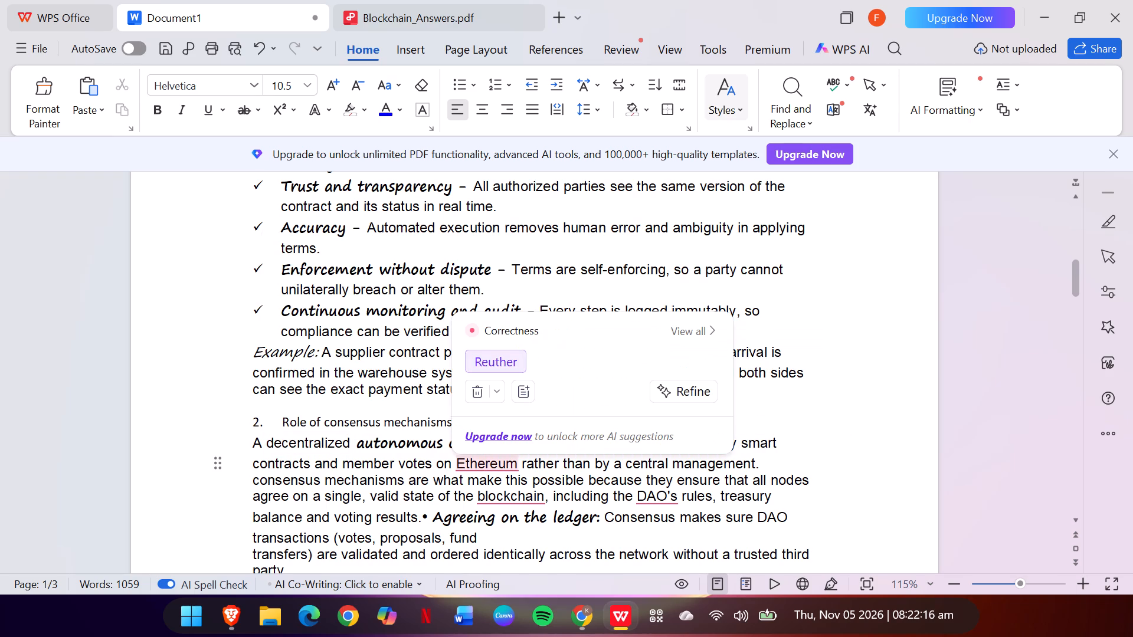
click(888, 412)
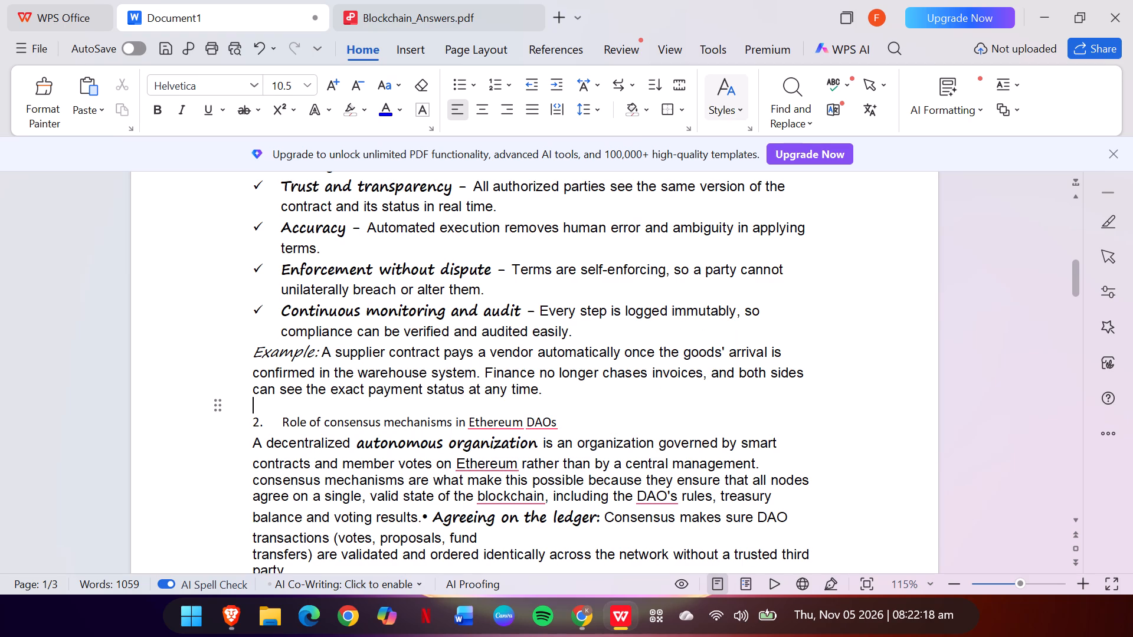
Replace "blockchain" with the spelling suggestion "block-chain" in the opening paragraph of the item 2 answer.
click(509, 495)
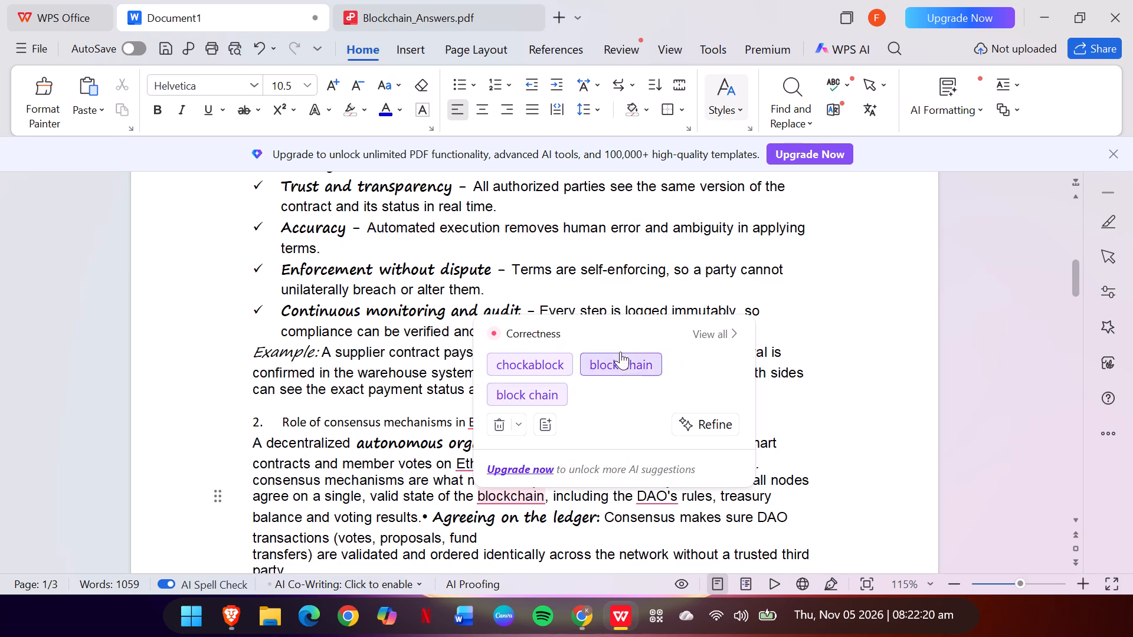
click(627, 369)
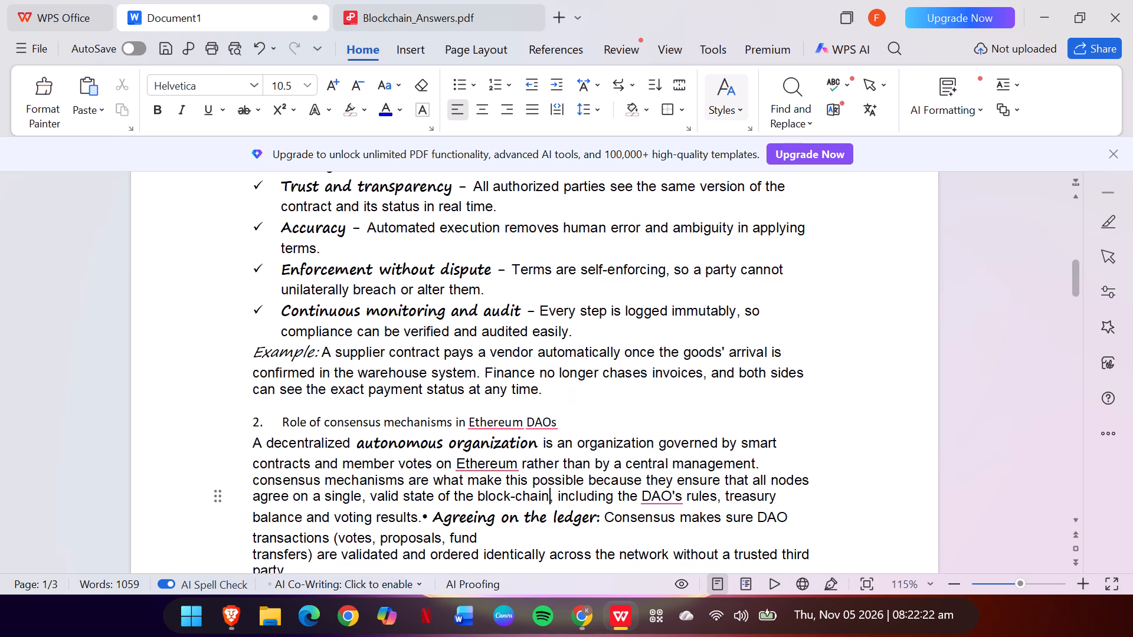
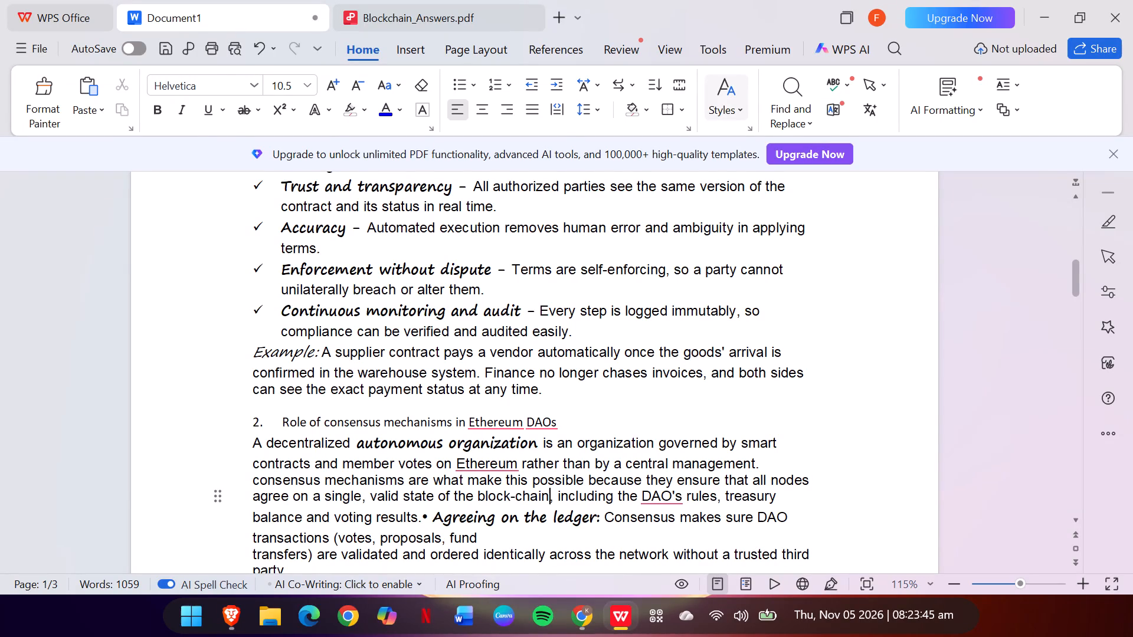
Capitalise "Consensus" at the start of the item 2 answer's second sentence, keeping one space after "central management.".
scroll(539, 511, down, 1)
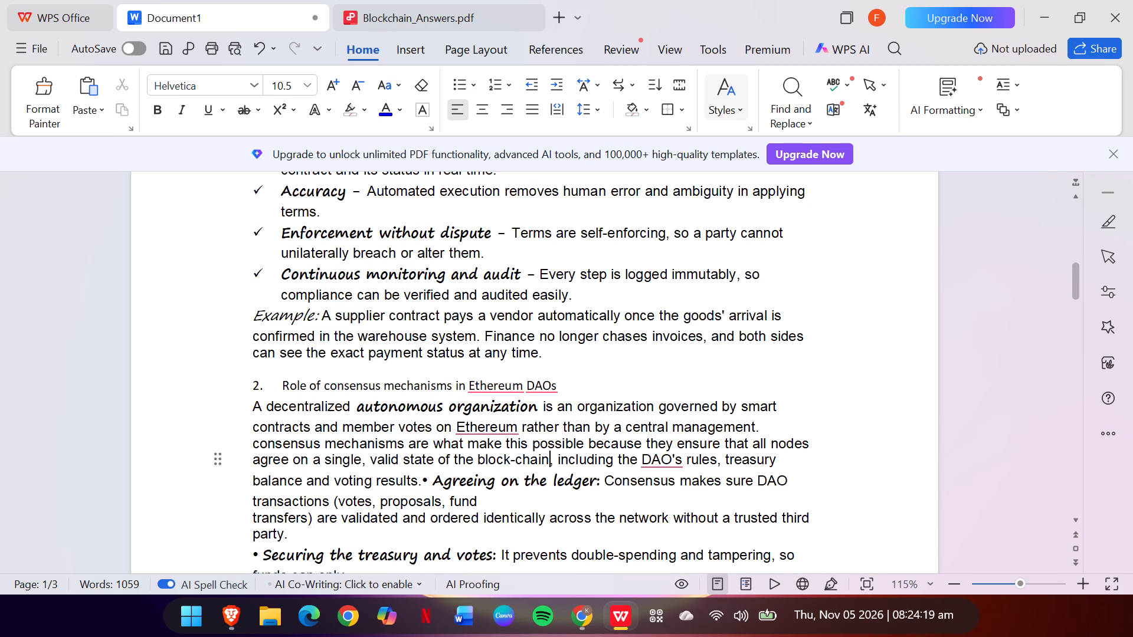
click(769, 426)
key(BackSpace)
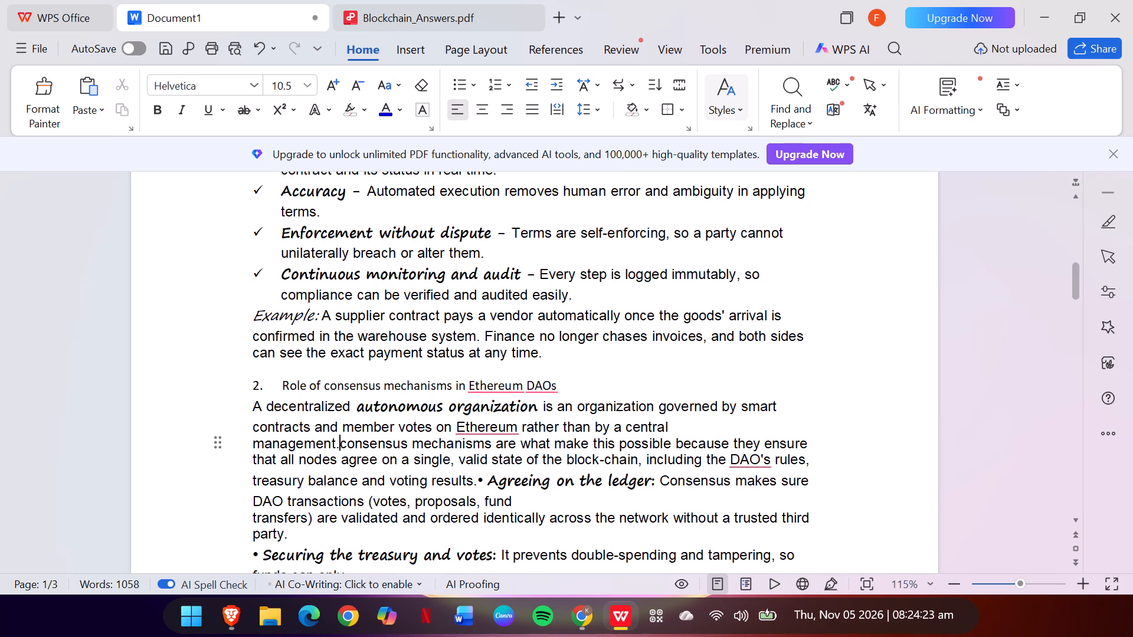
key(space)
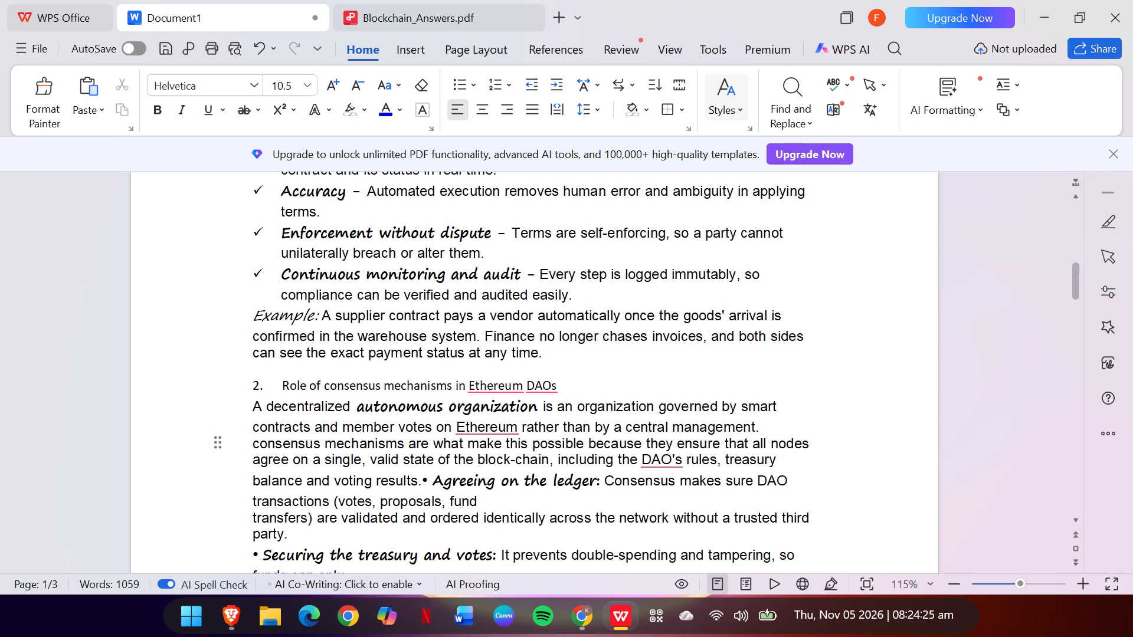
click(258, 444)
key(BackSpace)
key(BackSpace)
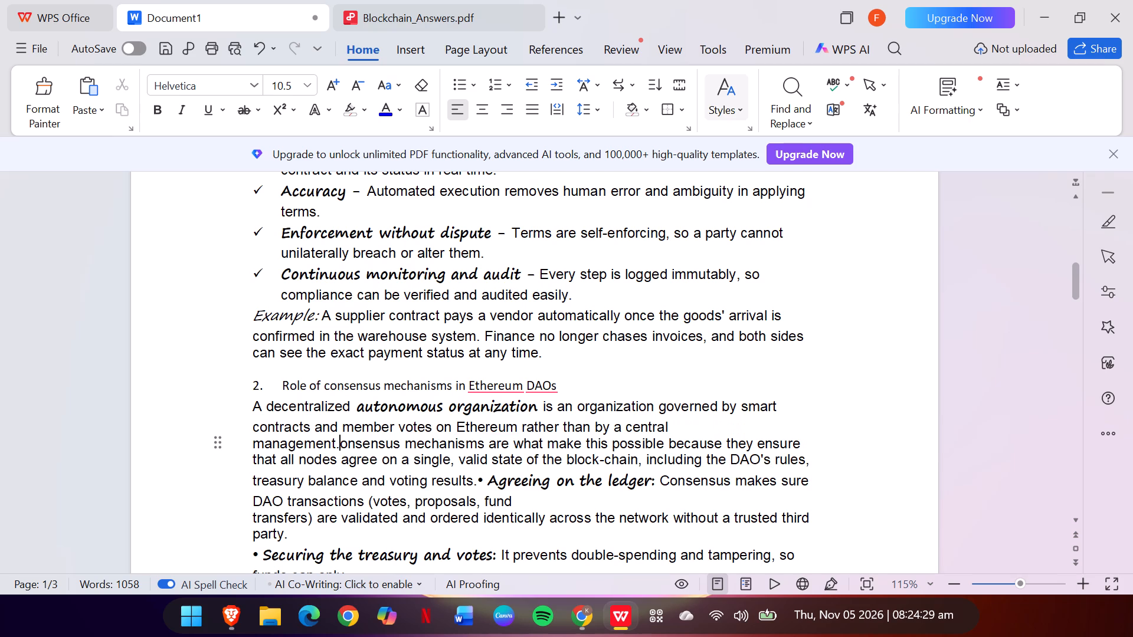
key(space)
key(c)
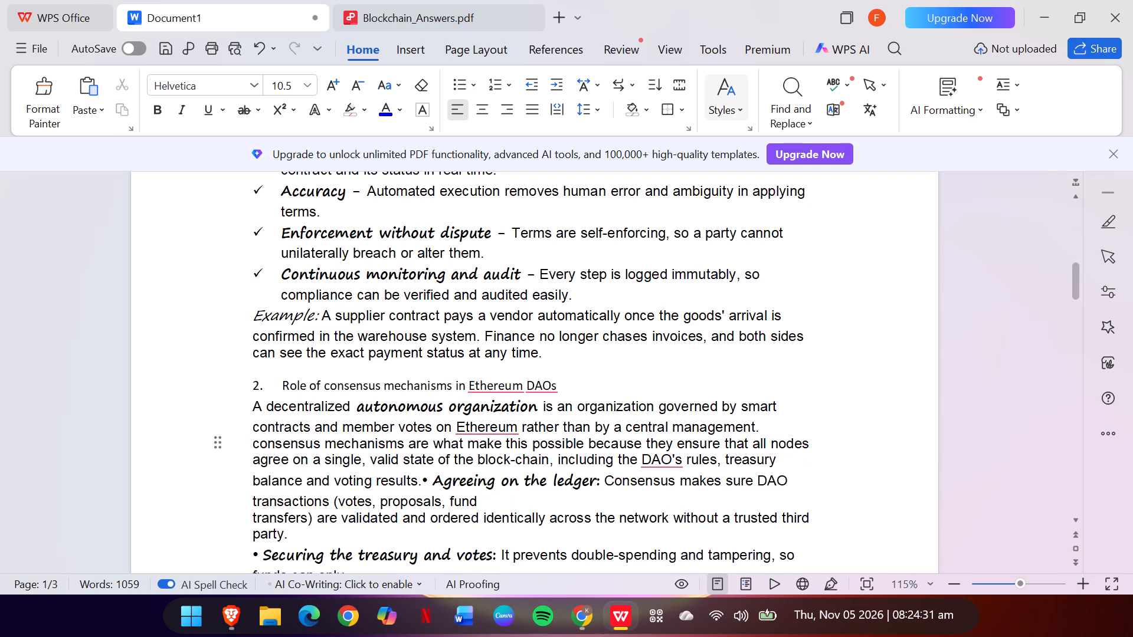
key(BackSpace)
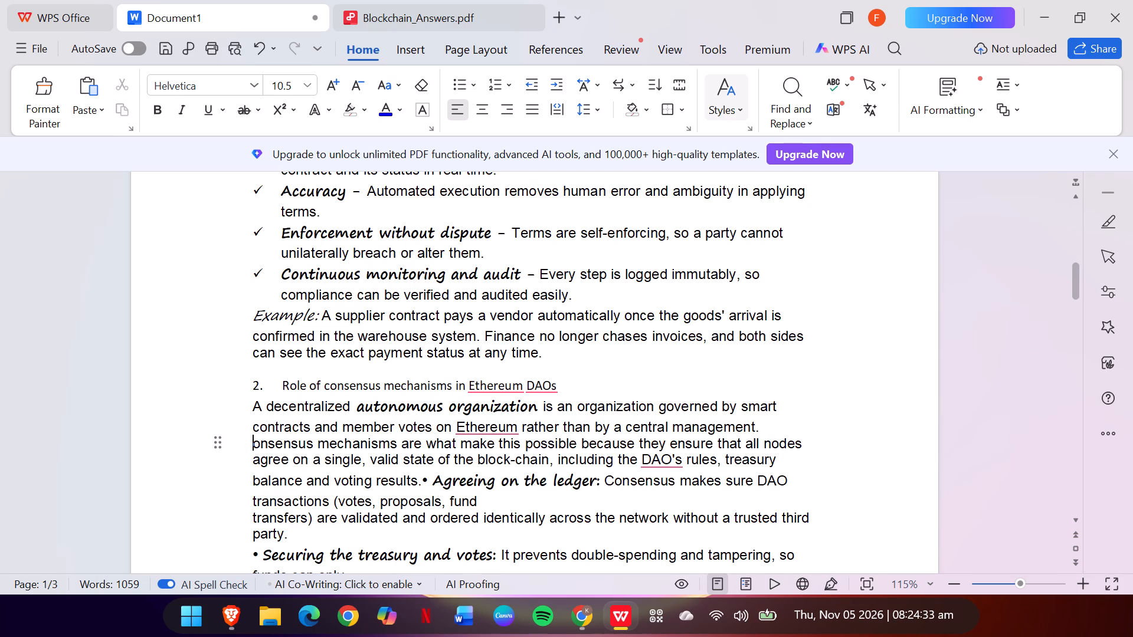
key(c)
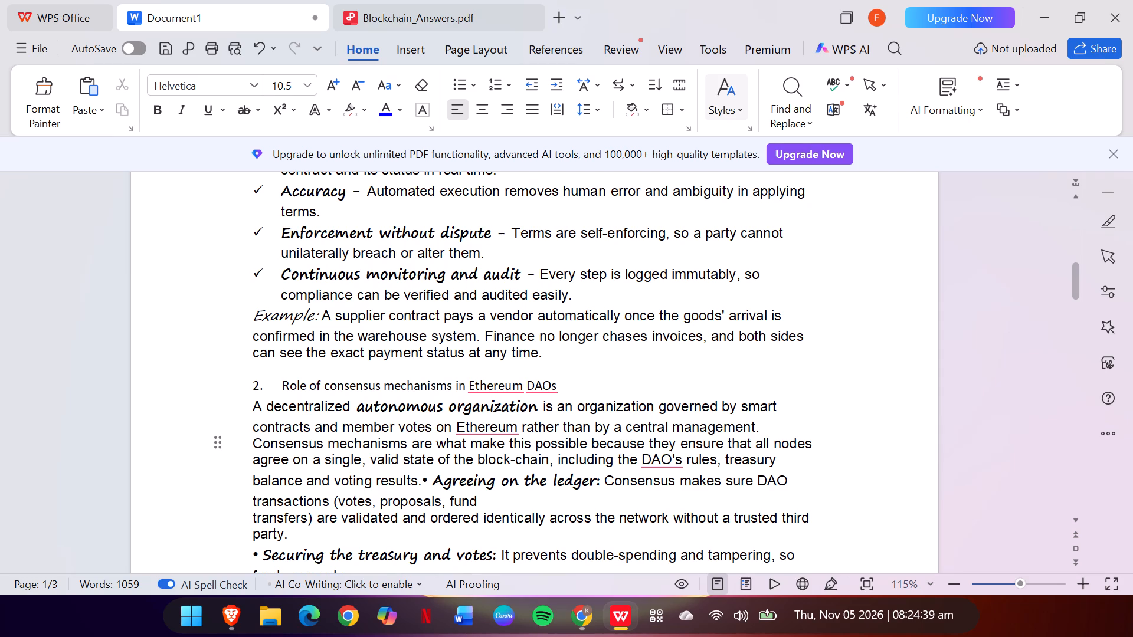
Remove the apostrophe from "DAO's" in the item 2 answer's opening paragraph so it reads "DAOs rules".
click(365, 460)
click(659, 460)
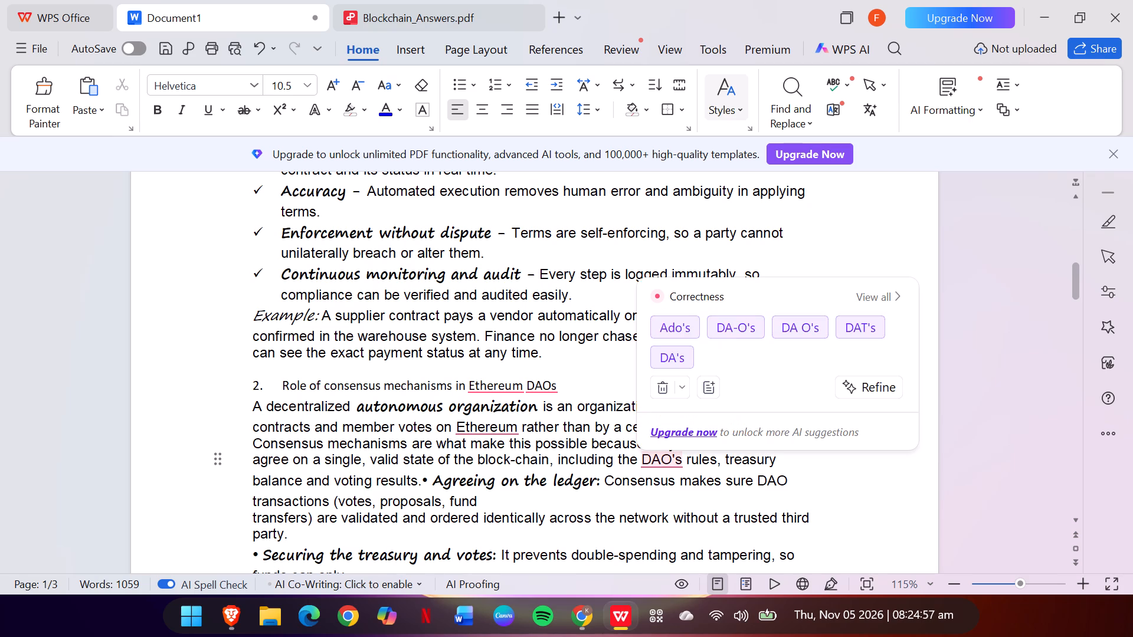
click(659, 460)
click(818, 487)
click(676, 450)
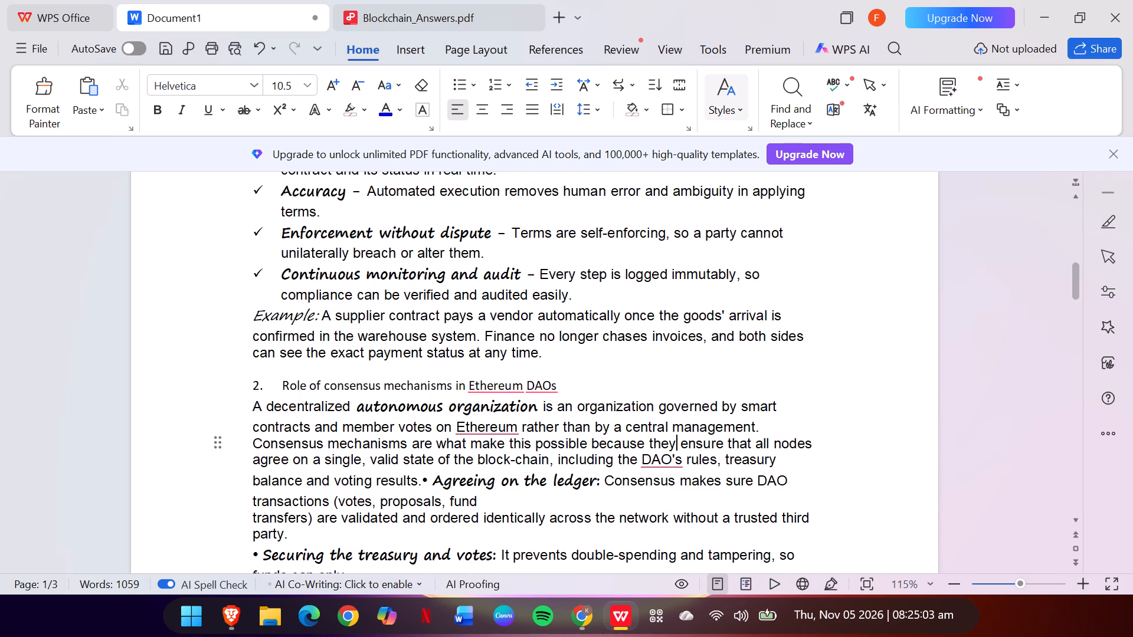
click(679, 465)
click(678, 457)
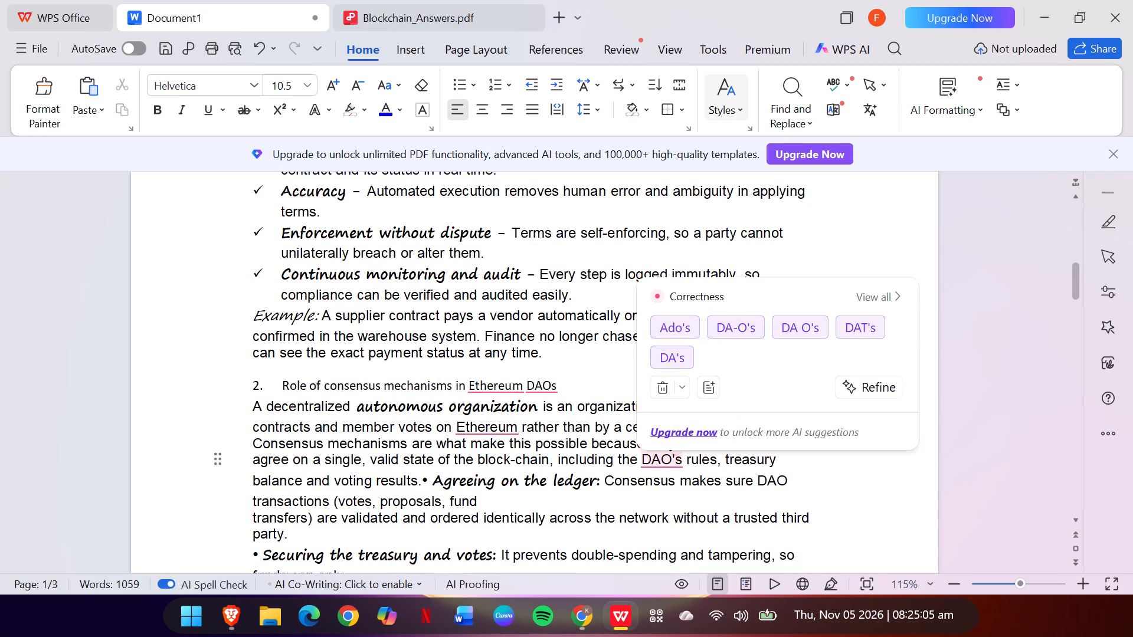
key(BackSpace)
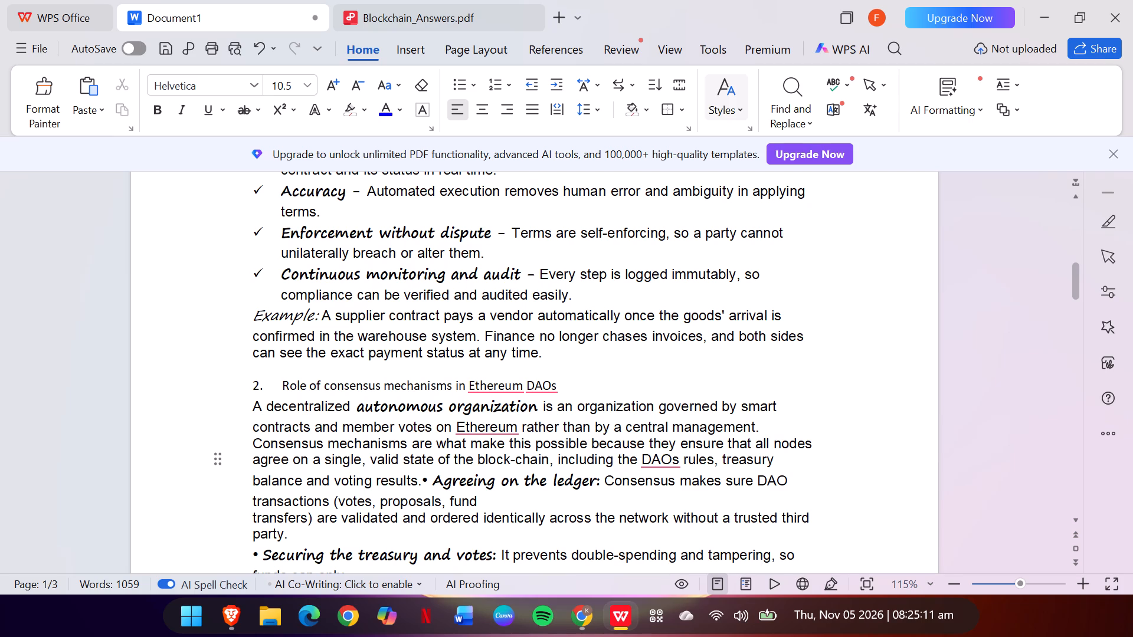
Check the item 2 layout in Blockchain_Answers.pdf and start the "Agreeing on the ledger" bullet on its own line in Document1.
click(425, 12)
scroll(417, 306, up, 3)
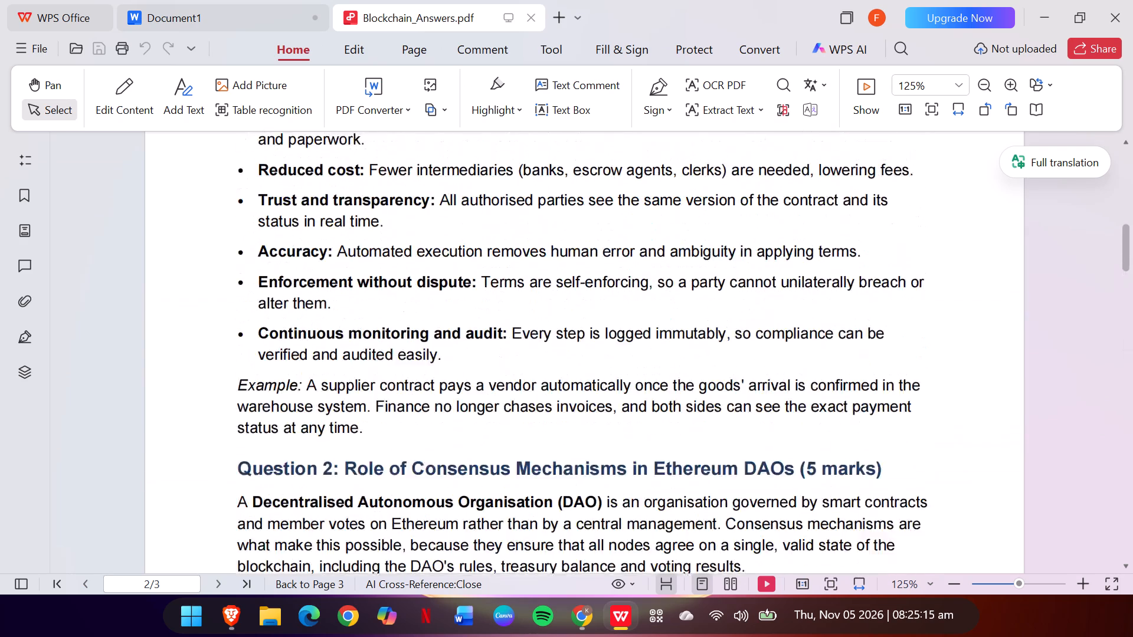
scroll(417, 306, up, 1)
scroll(417, 306, down, 1)
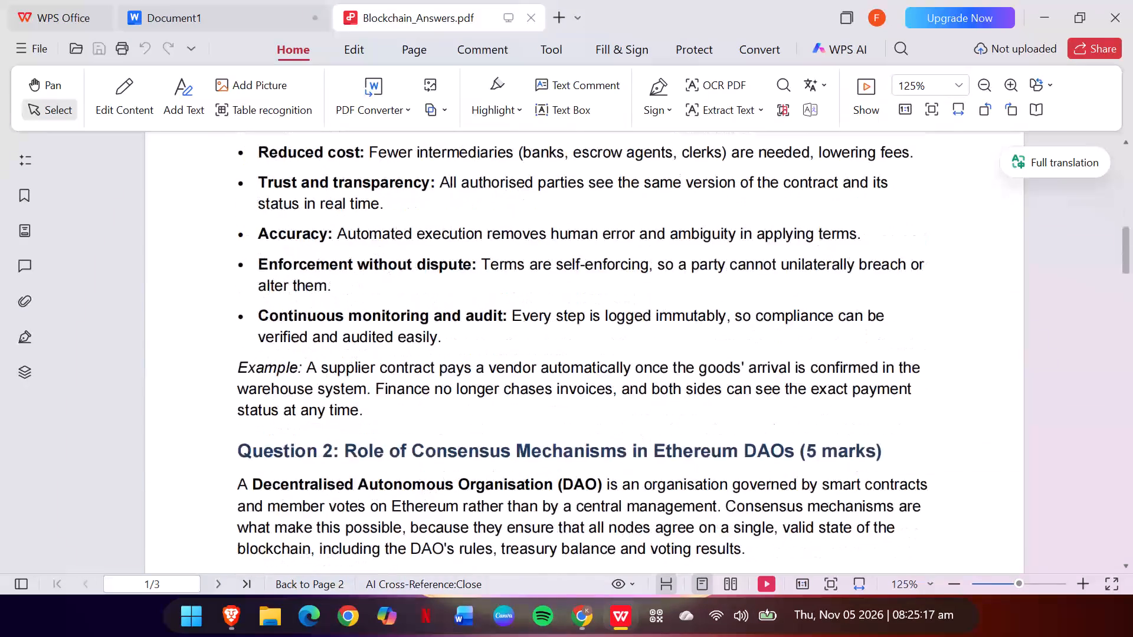
scroll(417, 306, down, 2)
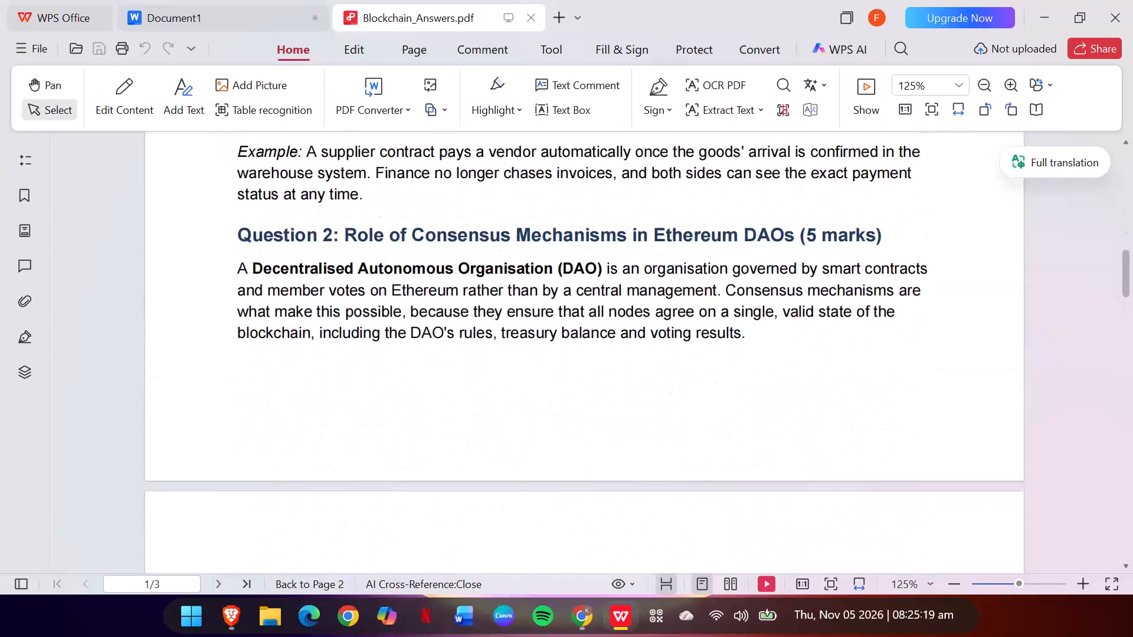
scroll(417, 306, down, 1)
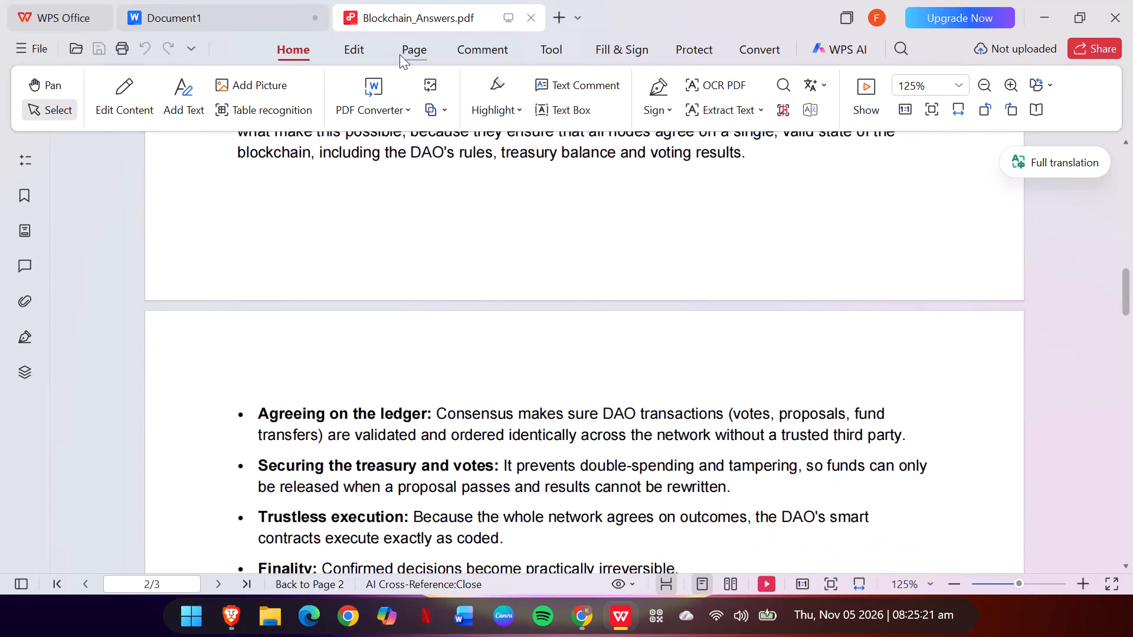
click(255, 20)
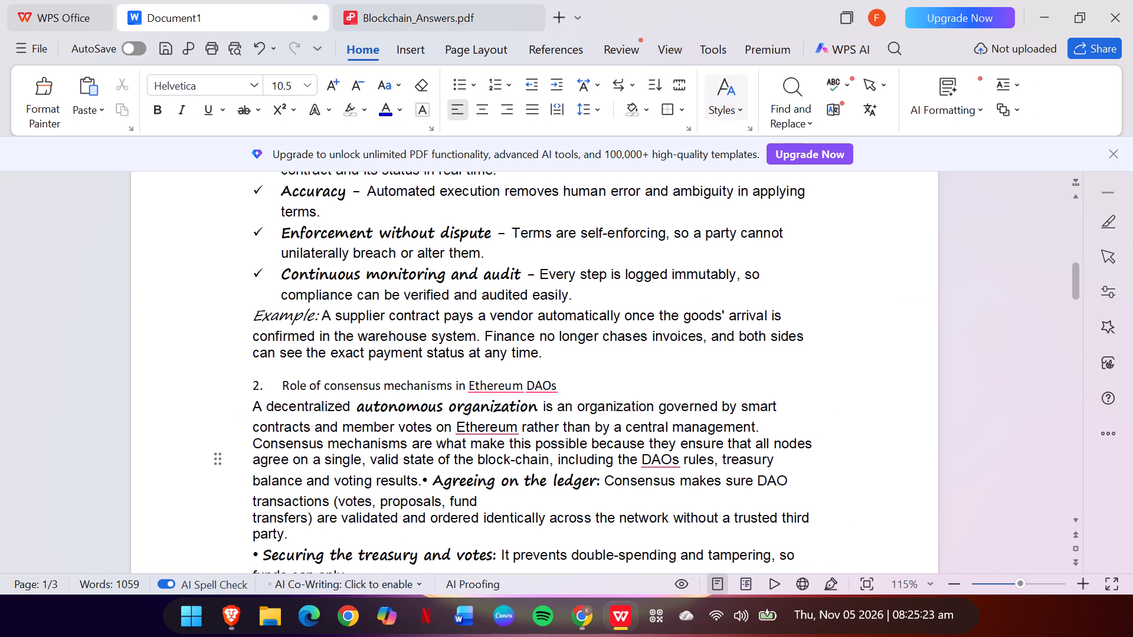
click(421, 478)
key(Return)
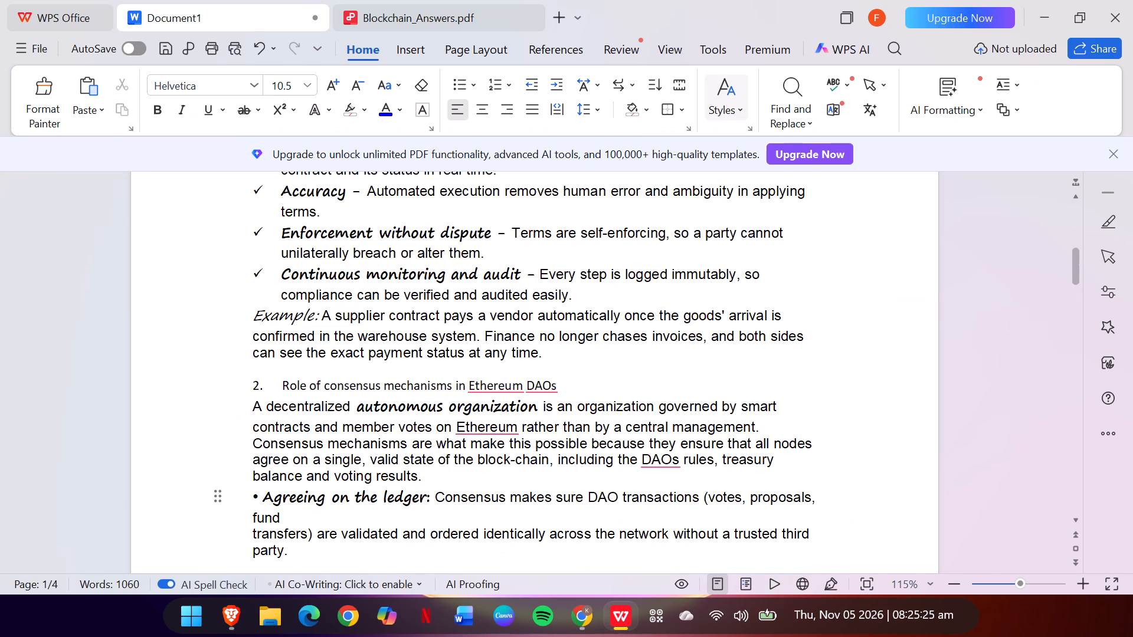
Delete the closing full stops after "voting results" in item 2 and "at any time" in the item 1 example paragraph.
click(433, 482)
key(BackSpace)
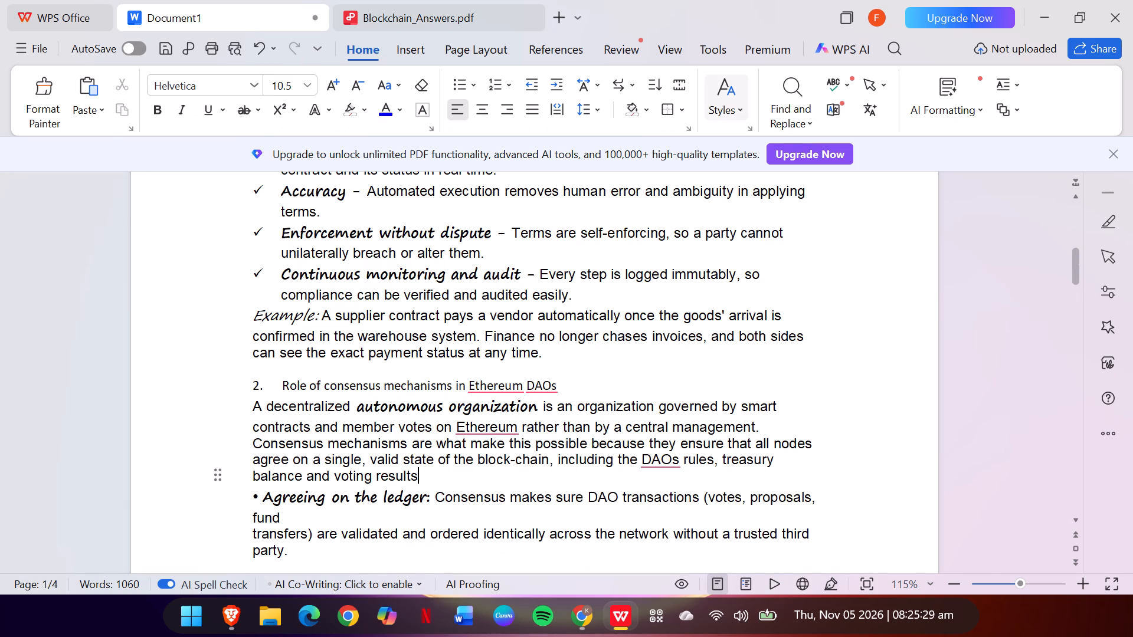
click(569, 350)
key(BackSpace)
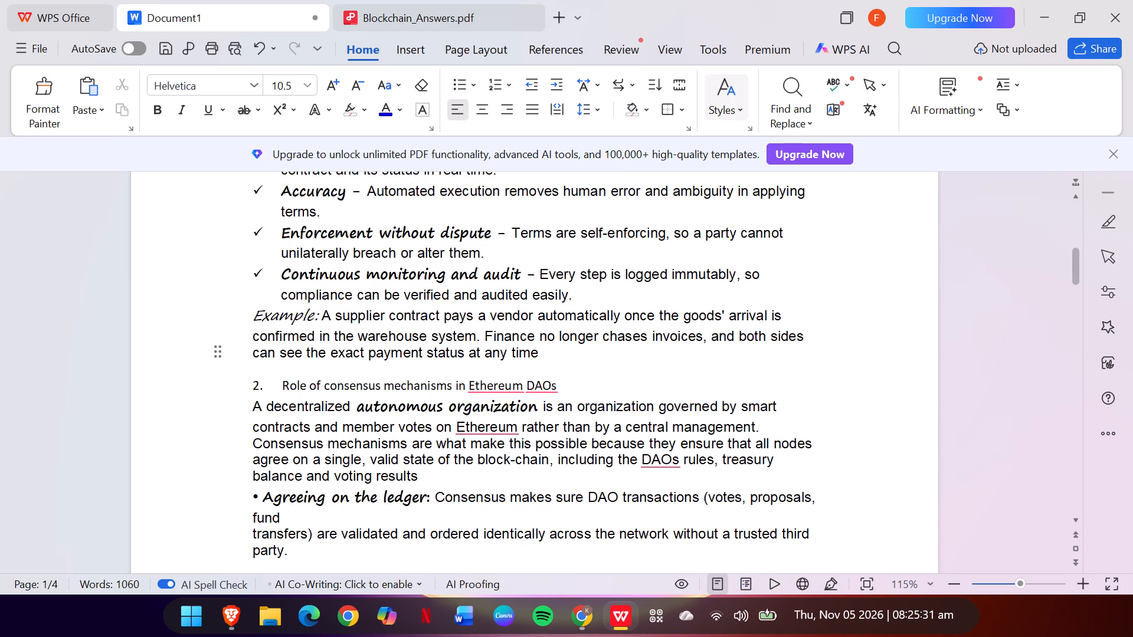
Delete the closing full stops of the "Continuous monitoring and audit", "Enforcement without dispute" and "Accuracy" bullets.
click(591, 296)
key(BackSpace)
key(BackSpace)
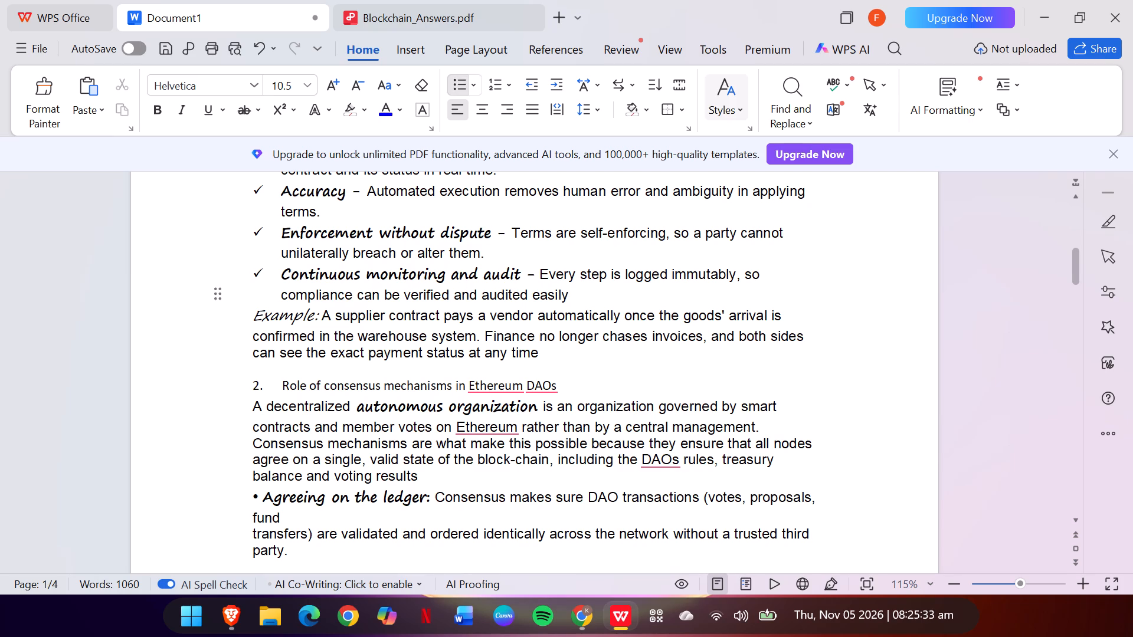
click(509, 260)
key(BackSpace)
key(BackSpace)
scroll(509, 260, up, 1)
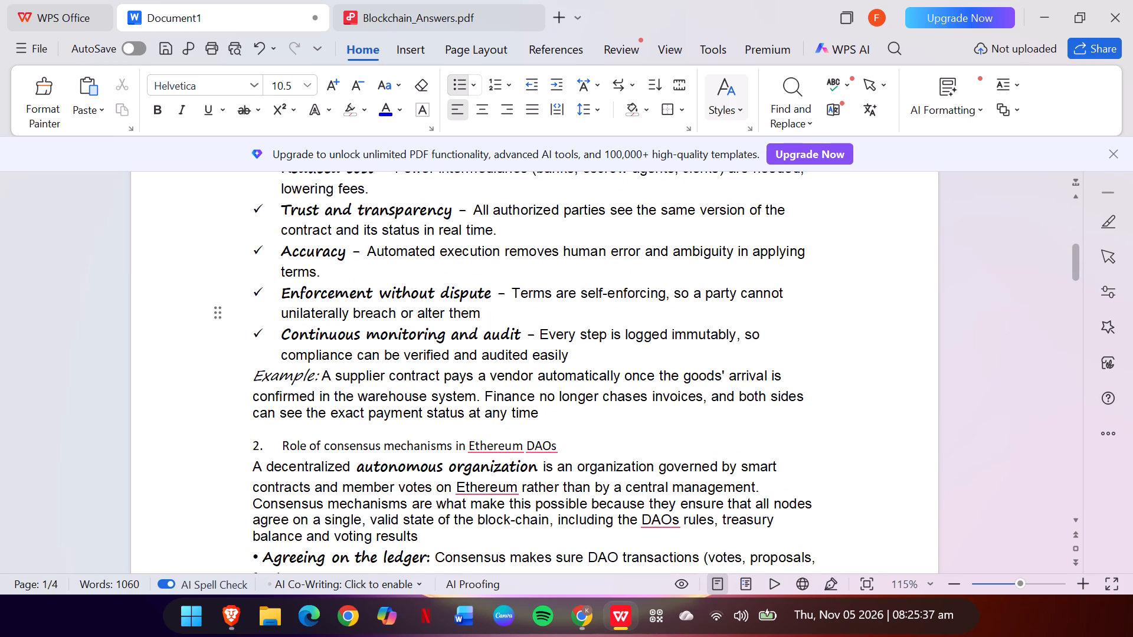
click(332, 270)
key(BackSpace)
key(BackSpace)
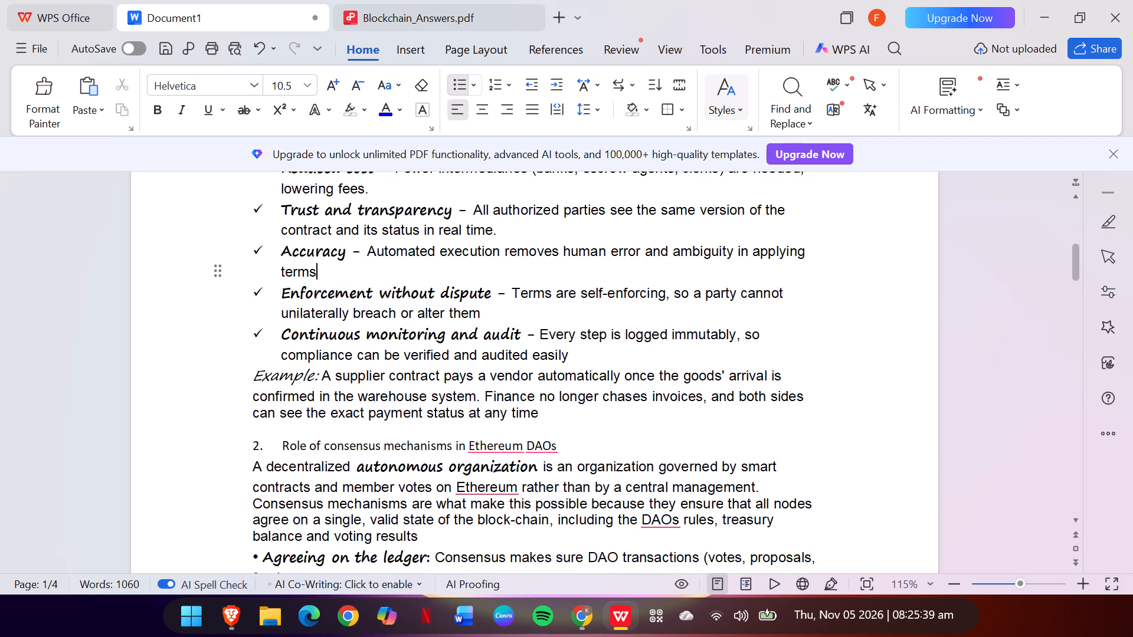
Delete the closing full stops of the "Trust and transparency", "Reduced cost" and "Automation and speed" bullets.
click(516, 232)
key(BackSpace)
key(BackSpace)
scroll(516, 232, up, 1)
click(372, 238)
key(BackSpace)
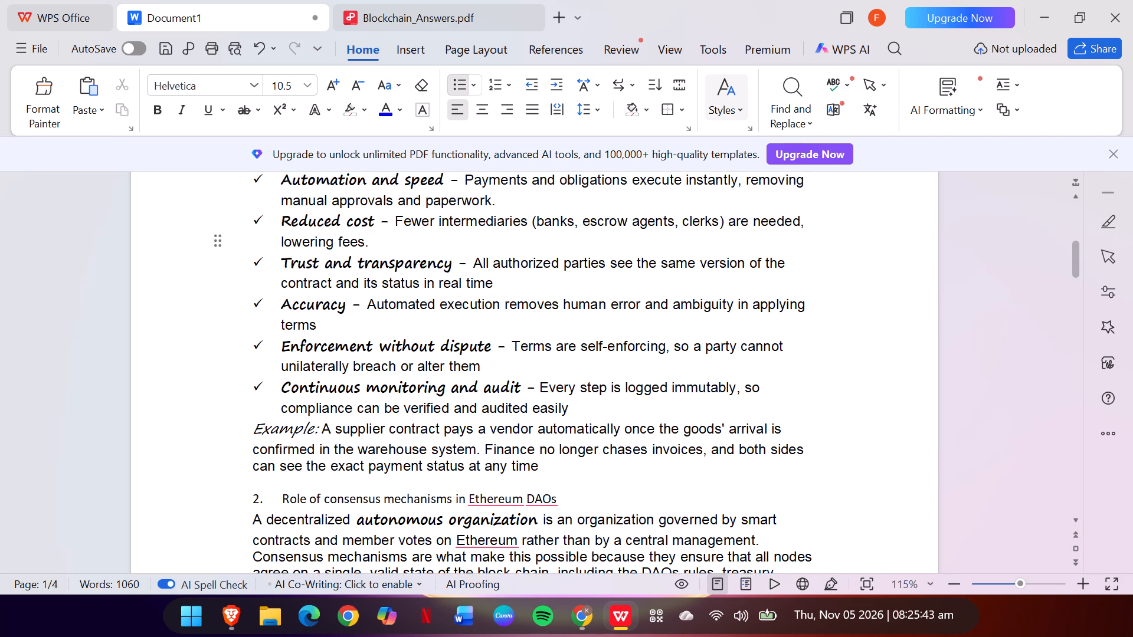
key(BackSpace)
click(504, 202)
key(BackSpace)
key(BackSpace)
Delete the closing full stops of the "Recording" and "Automatic execution" bullets in the item 1 answer.
scroll(504, 202, up, 2)
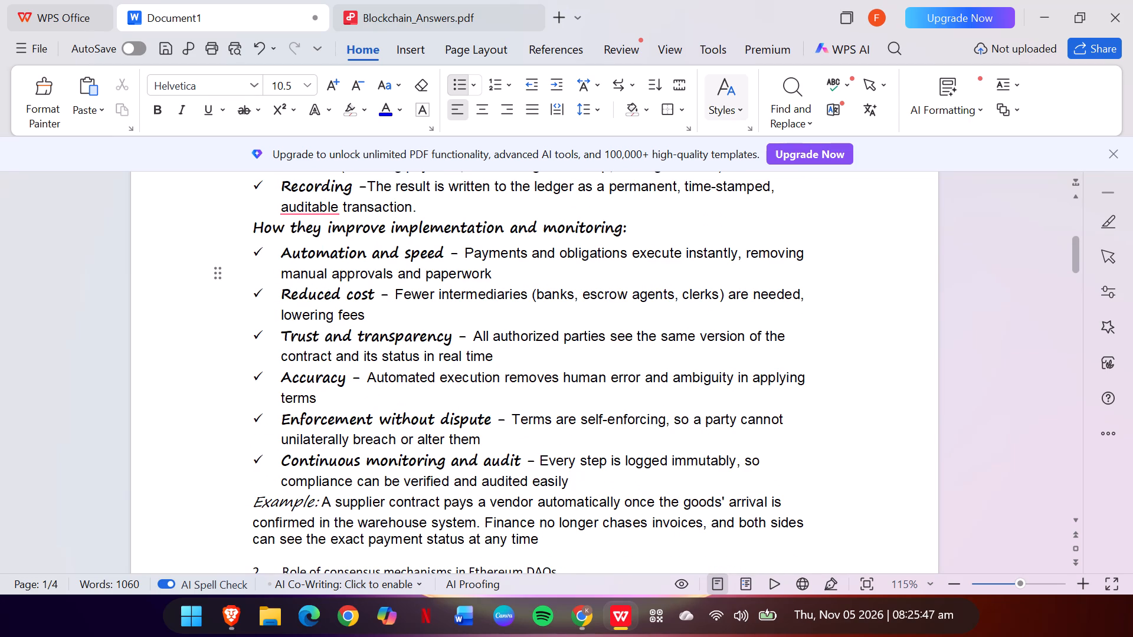
click(433, 212)
key(BackSpace)
key(BackSpace)
scroll(433, 212, up, 2)
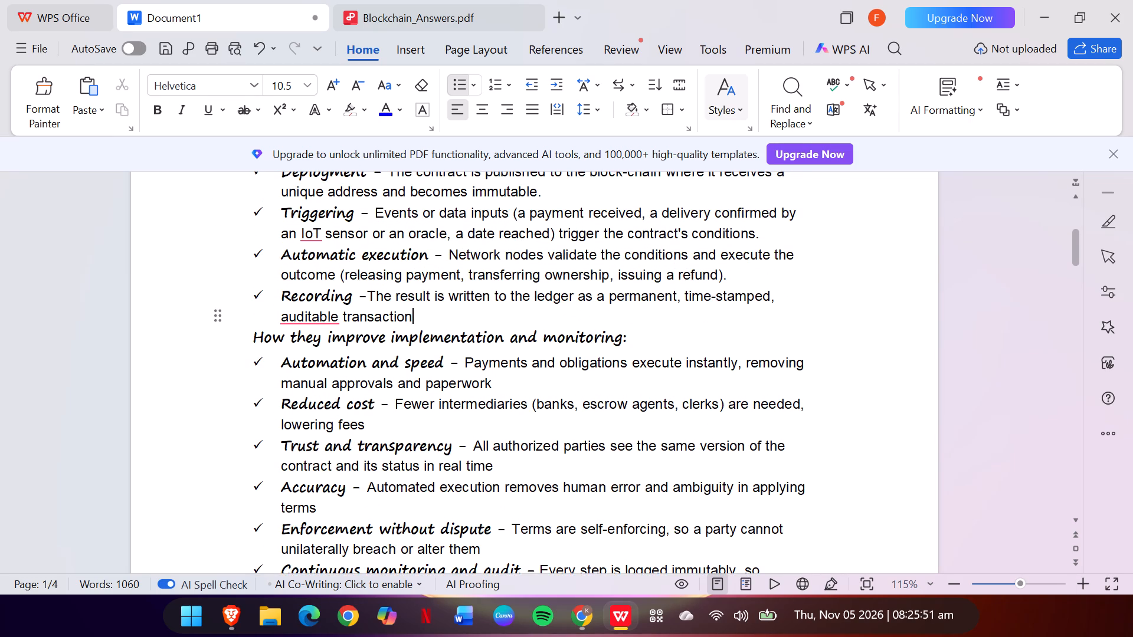
click(737, 277)
key(BackSpace)
key(BackSpace)
Delete the closing full stops of the "Triggering" and "Deployment" bullets in the item 1 answer.
click(763, 232)
key(BackSpace)
key(BackSpace)
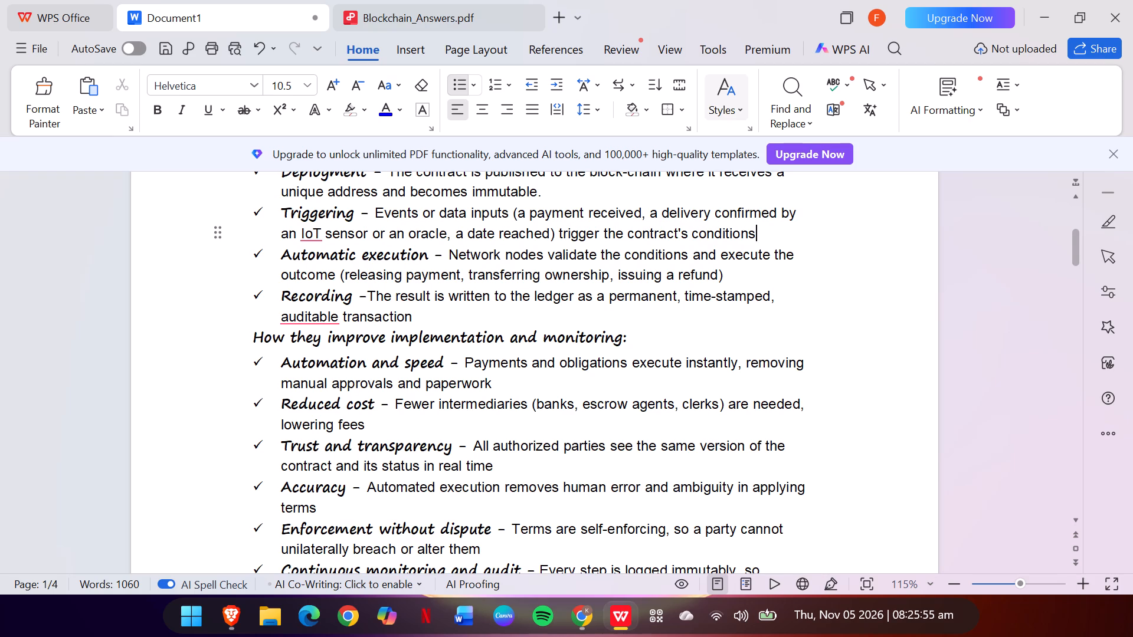
scroll(763, 232, up, 1)
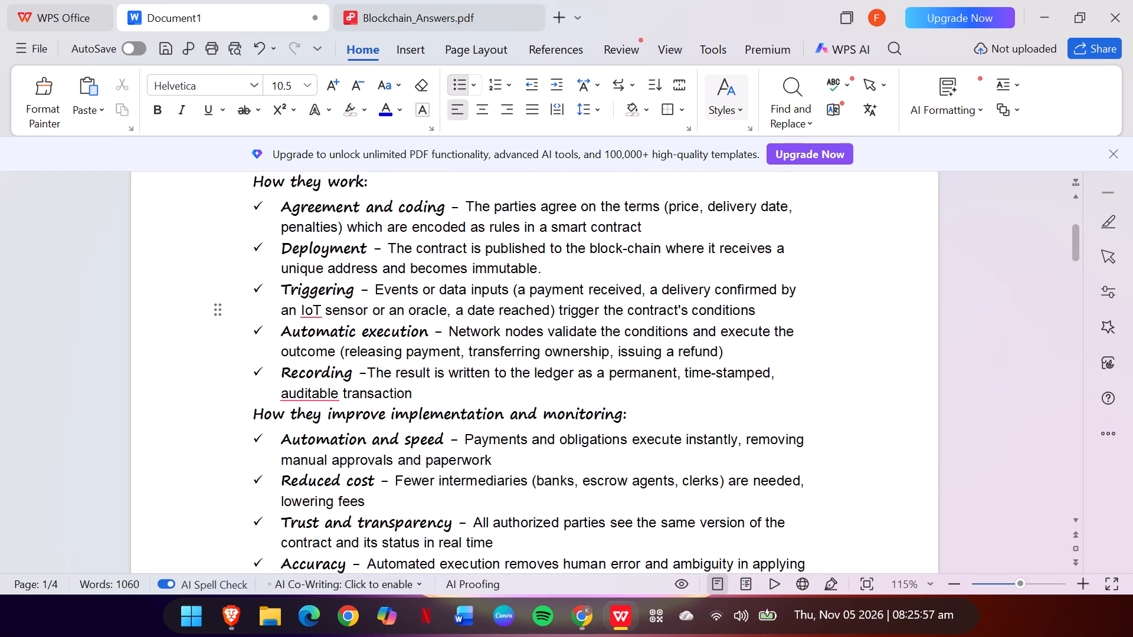
click(558, 273)
key(BackSpace)
key(BackSpace)
Replace the colon after "Agreeing on the ledger" in the item 2 answer with a spaced dash.
scroll(492, 311, up, 1)
scroll(492, 311, down, 1)
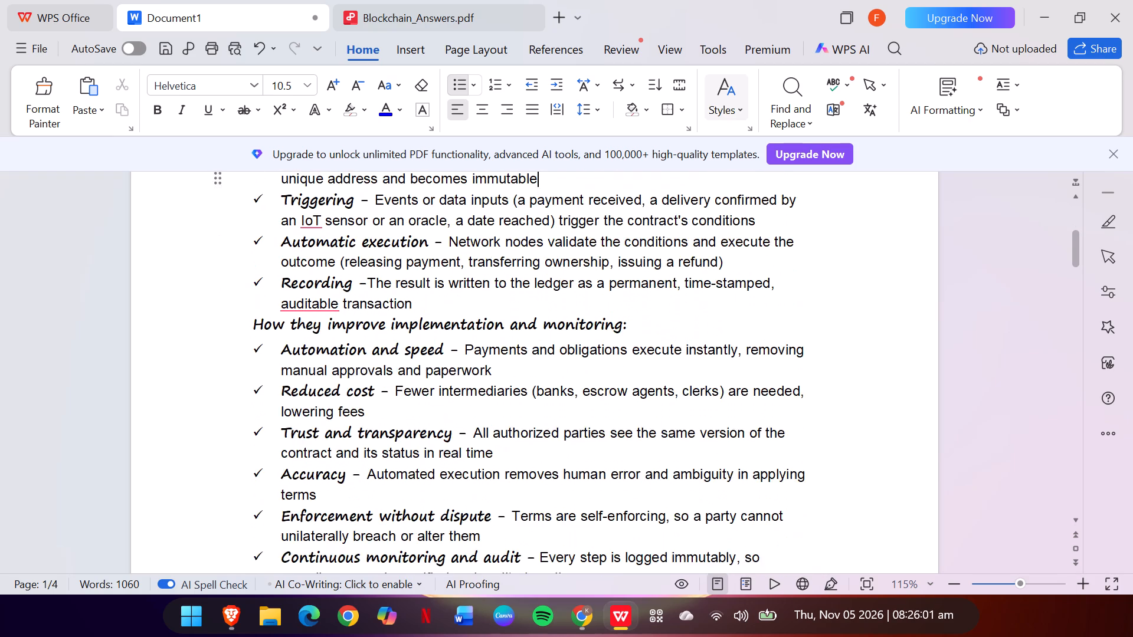
scroll(492, 311, down, 2)
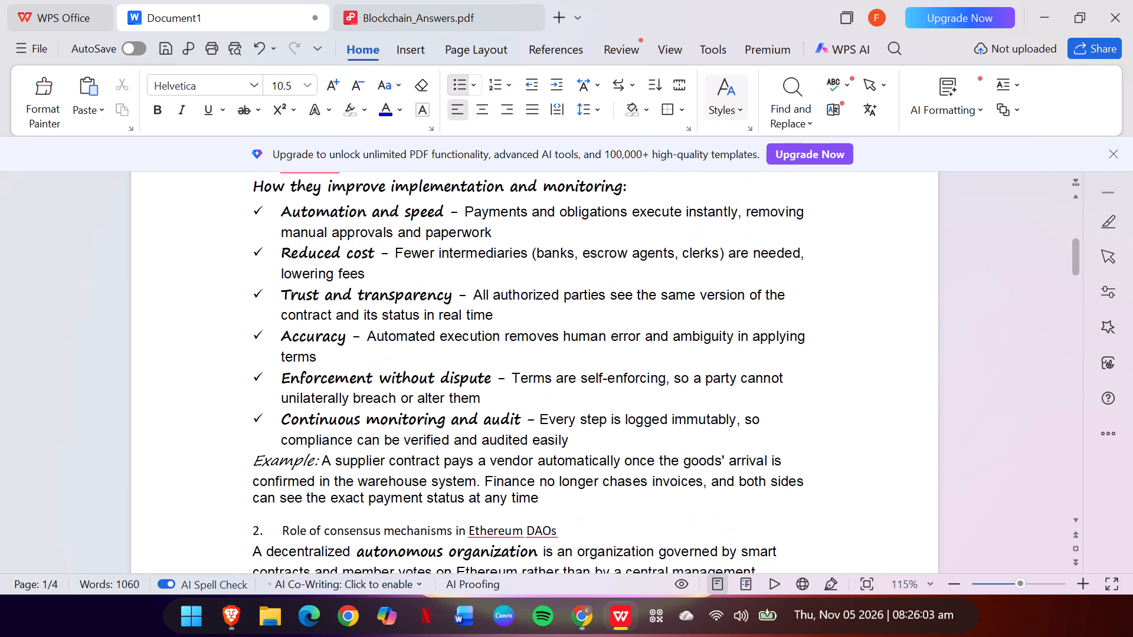
scroll(483, 382, down, 1)
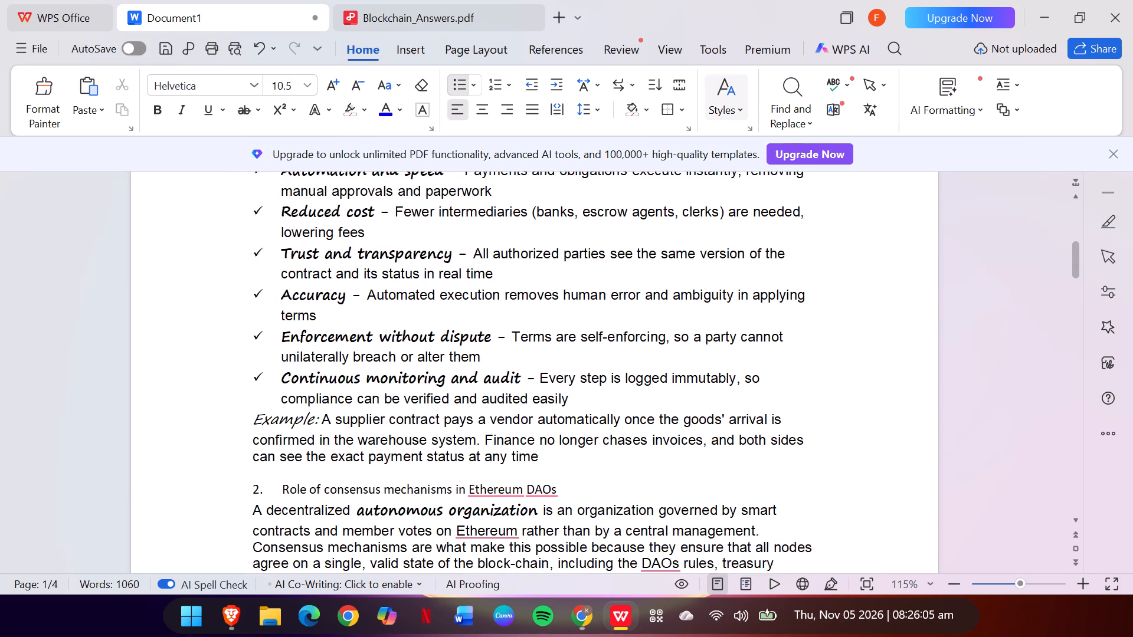
scroll(483, 382, down, 1)
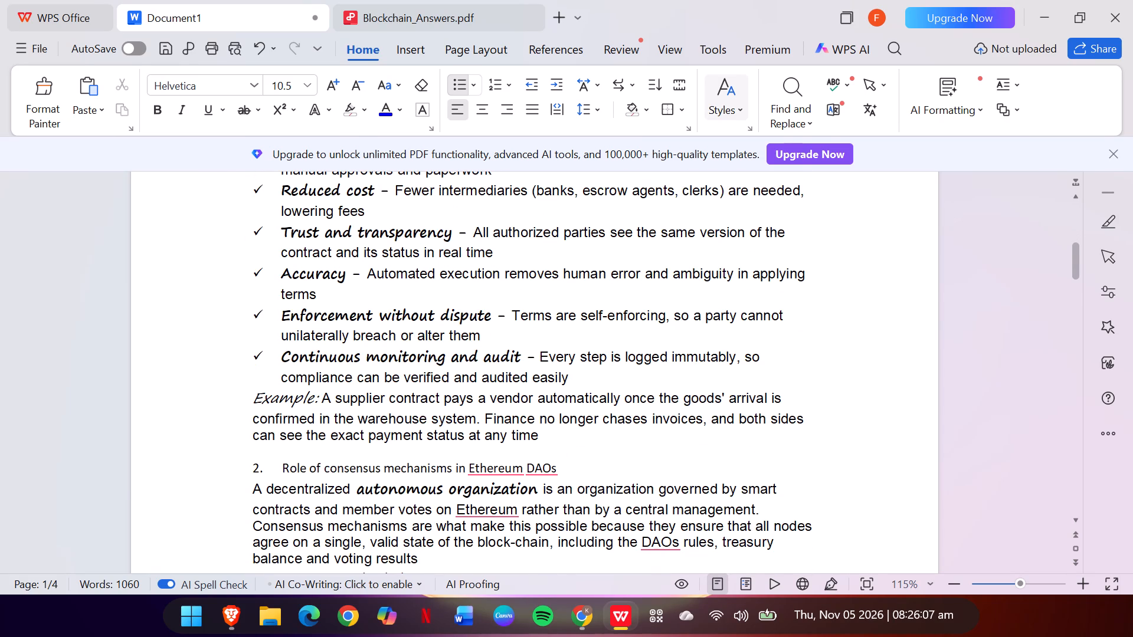
scroll(463, 501, down, 2)
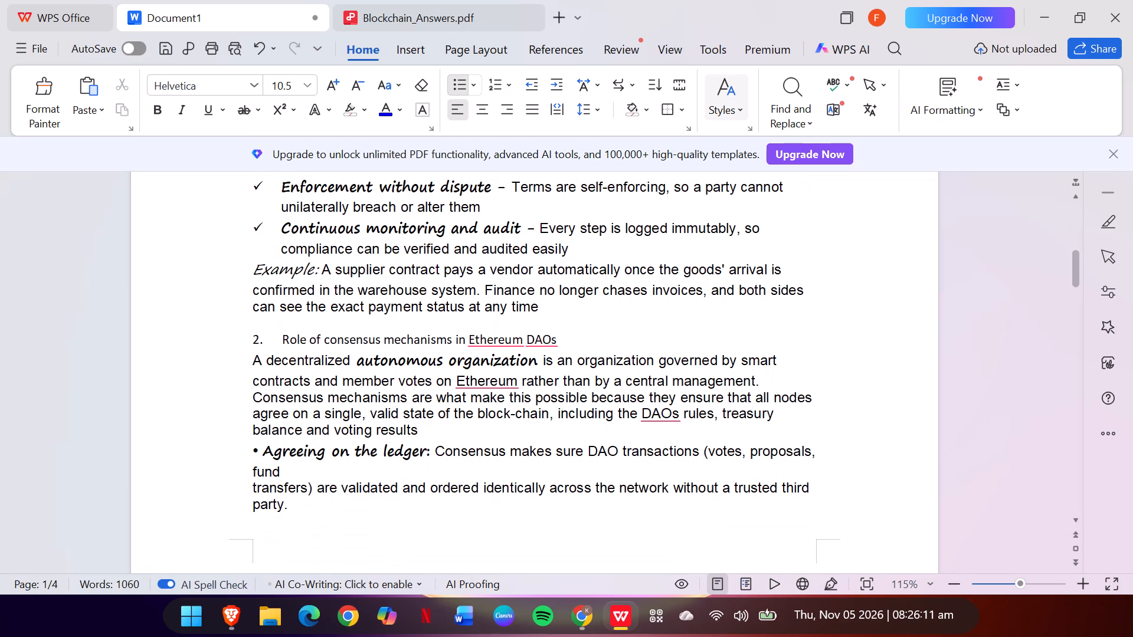
scroll(463, 501, down, 1)
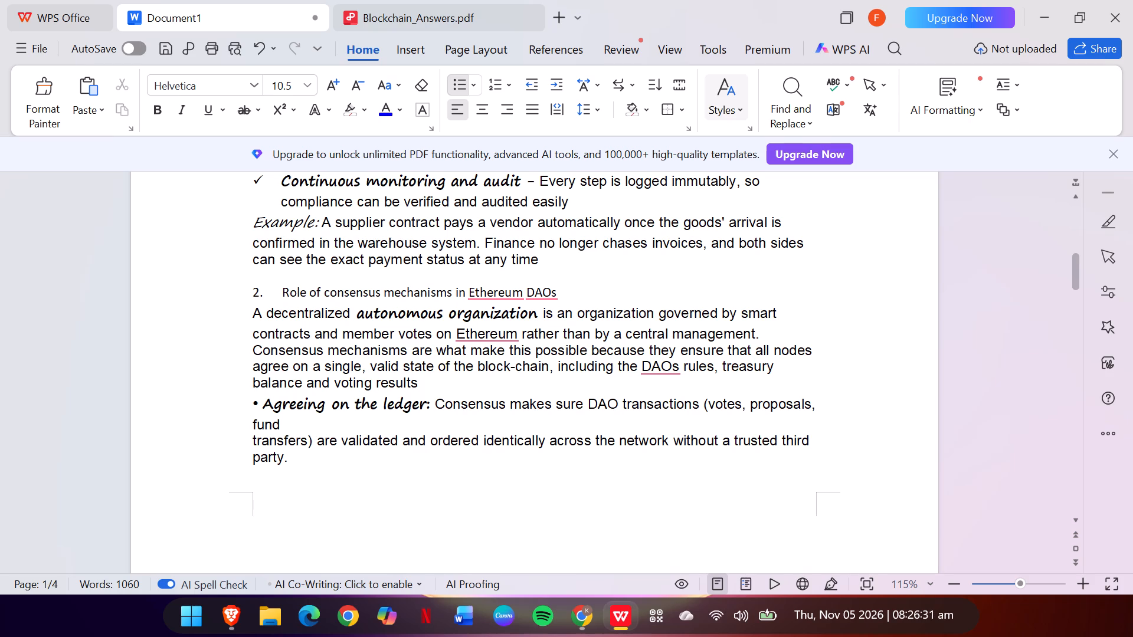
click(440, 406)
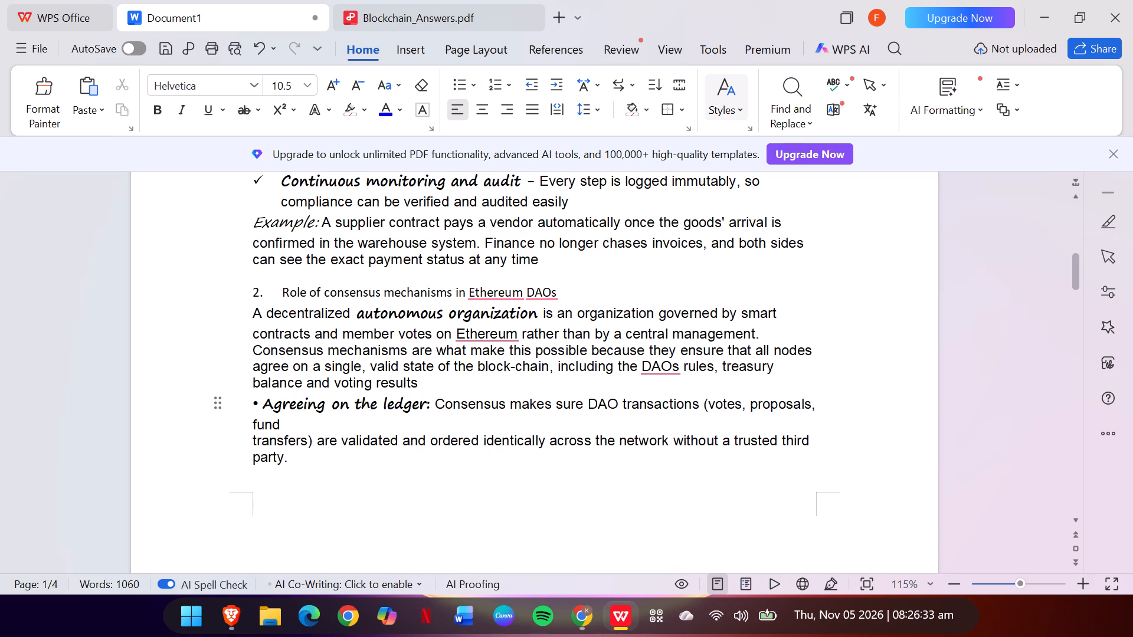
key(BackSpace)
key(BackSpace)
key(space)
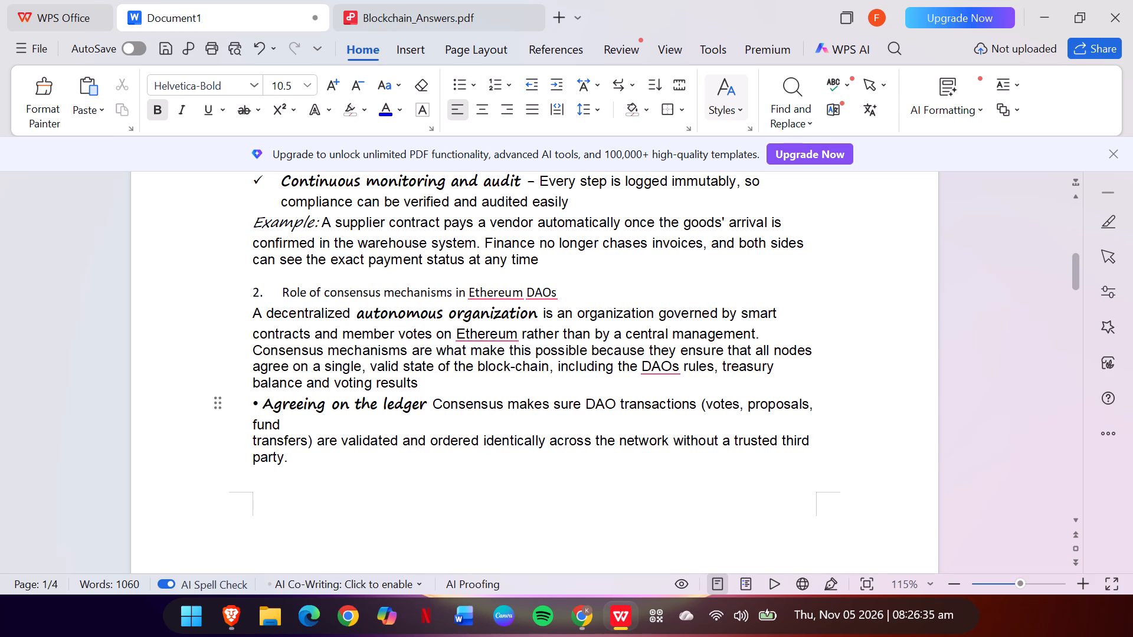
text(-)
key(space)
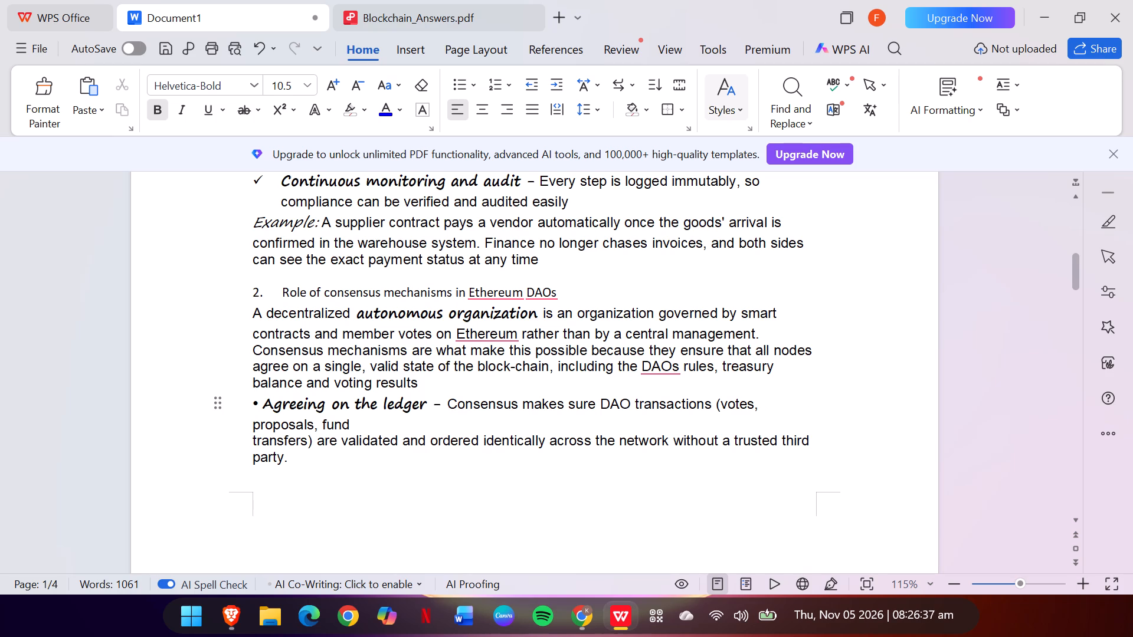
Join the broken line between "fund" and "transfers" in the "Agreeing on the ledger" point and delete its closing full stop.
click(251, 435)
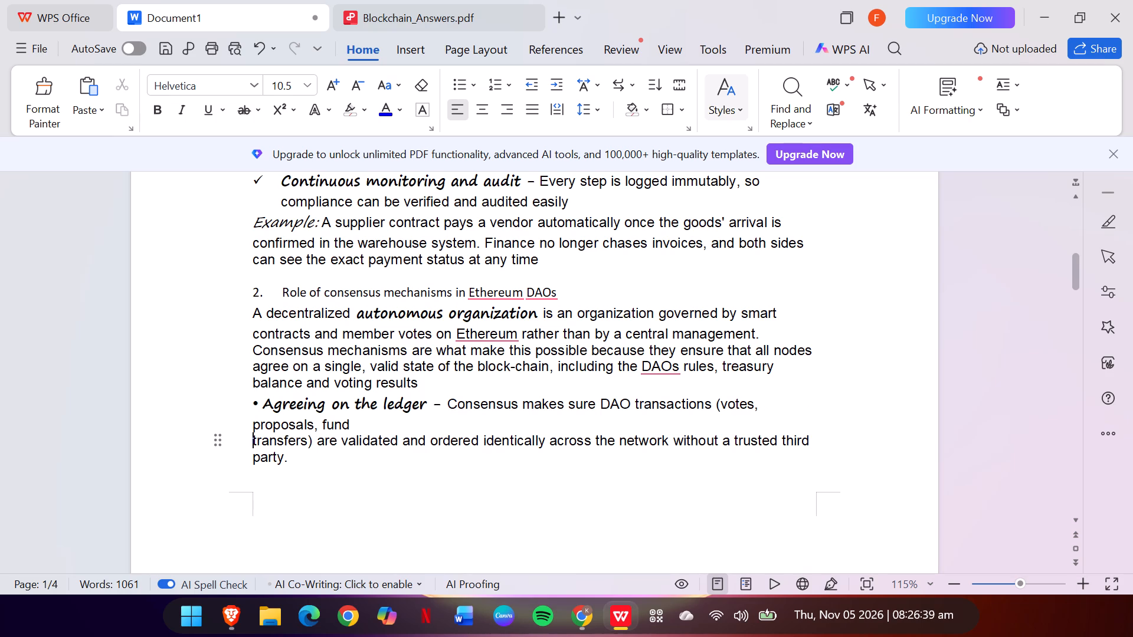
key(BackSpace)
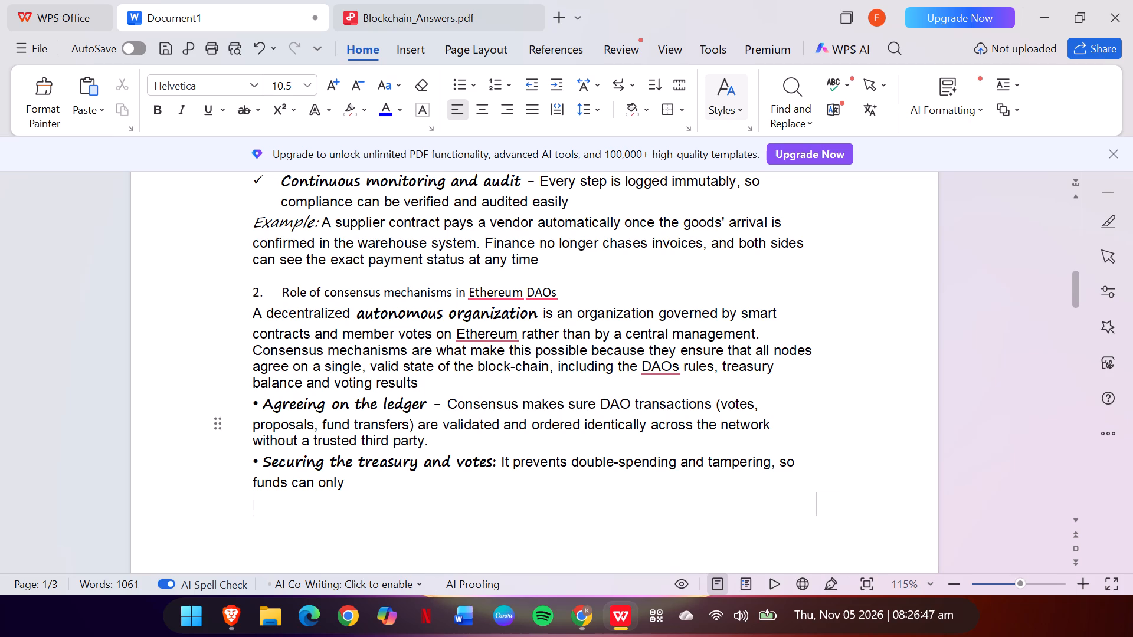
click(450, 442)
key(BackSpace)
key(BackSpace)
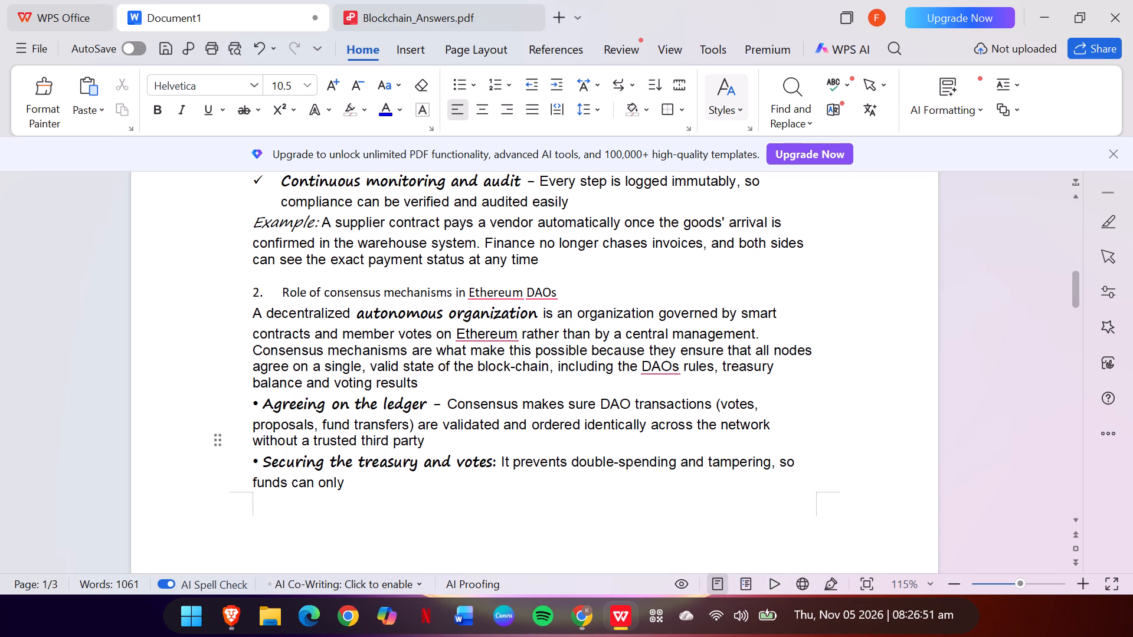
Replace the colon after "Securing the treasury and votes" in the item 2 answer with a spaced dash.
click(500, 459)
key(BackSpace)
key(BackSpace)
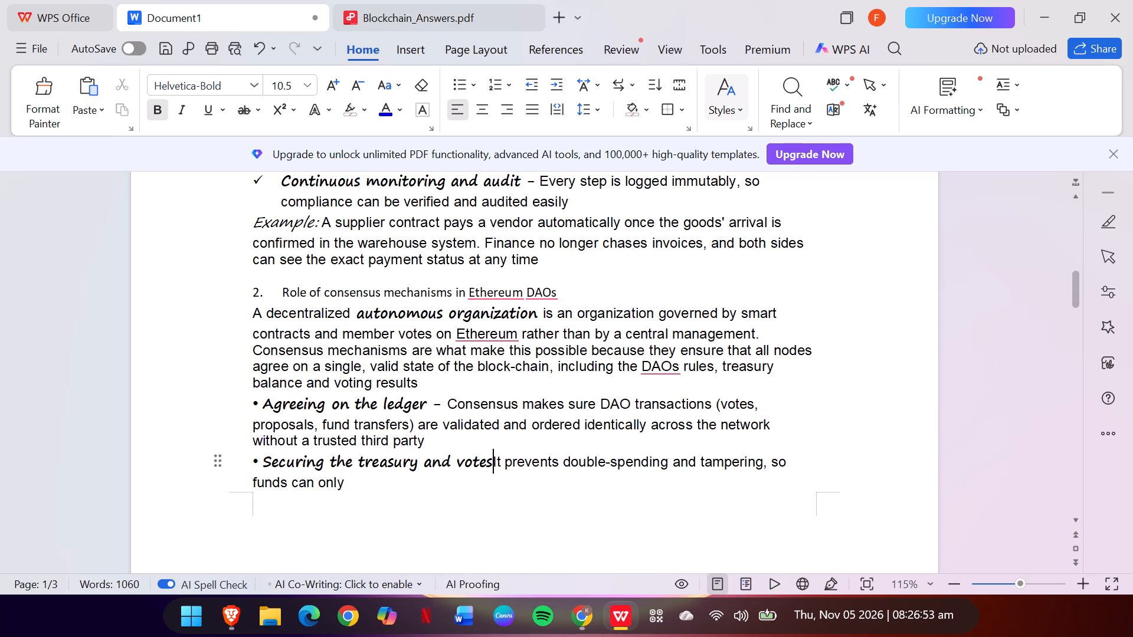
key(space)
text(-)
key(space)
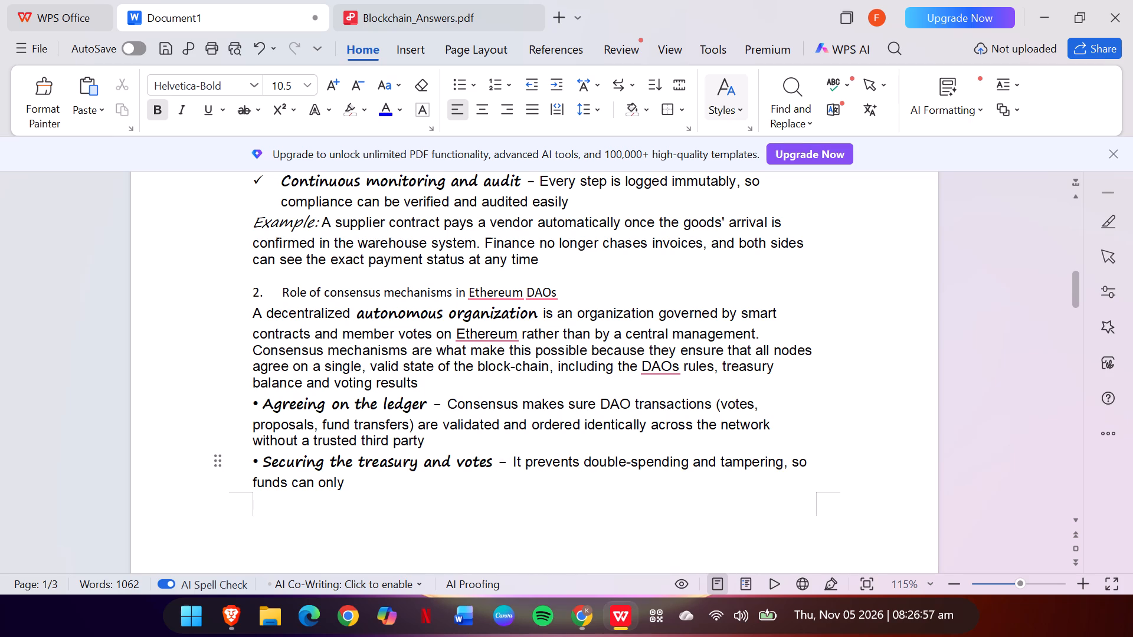
In the "Securing the treasury and votes" point, delete the comma after "tampering" and join the broken line between "can only" and "be released".
click(789, 464)
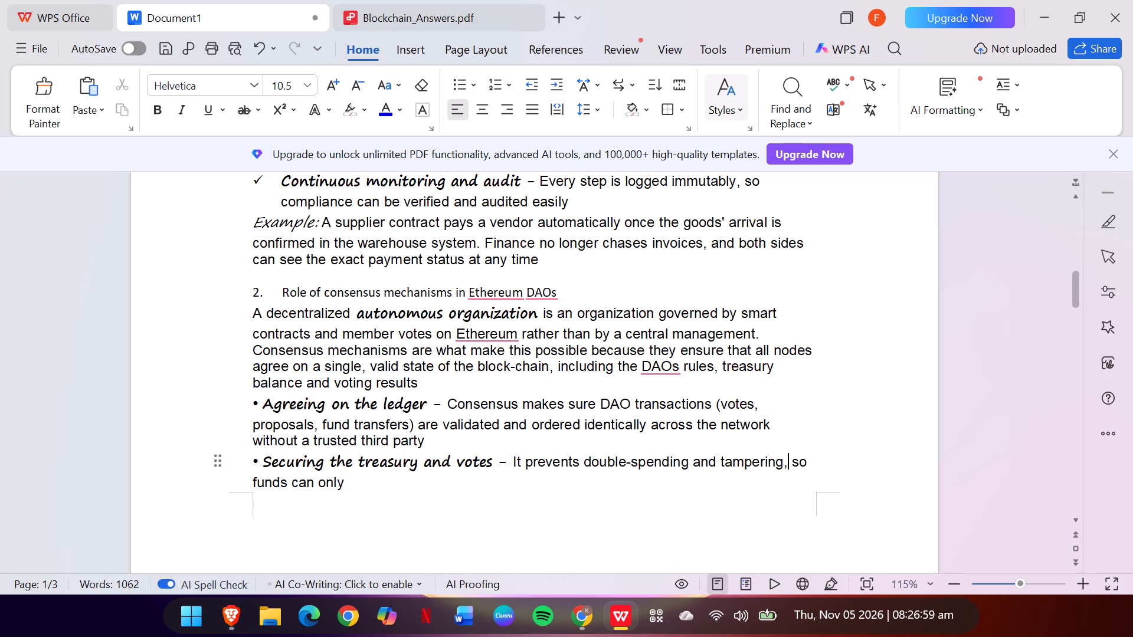
key(BackSpace)
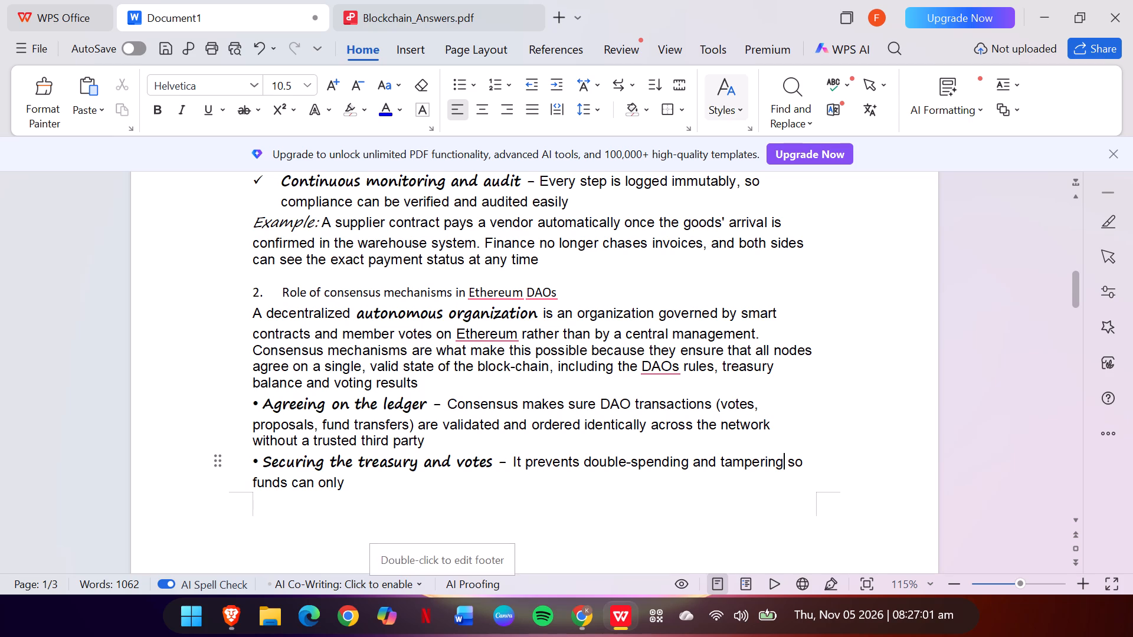
click(368, 534)
scroll(368, 534, down, 3)
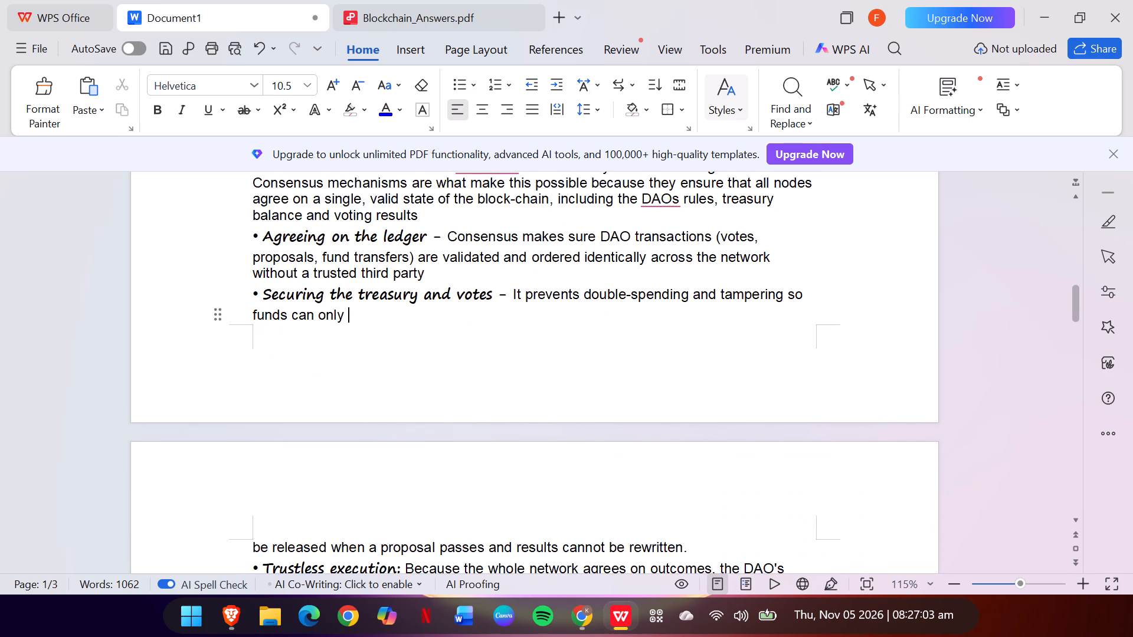
scroll(368, 534, down, 1)
click(252, 537)
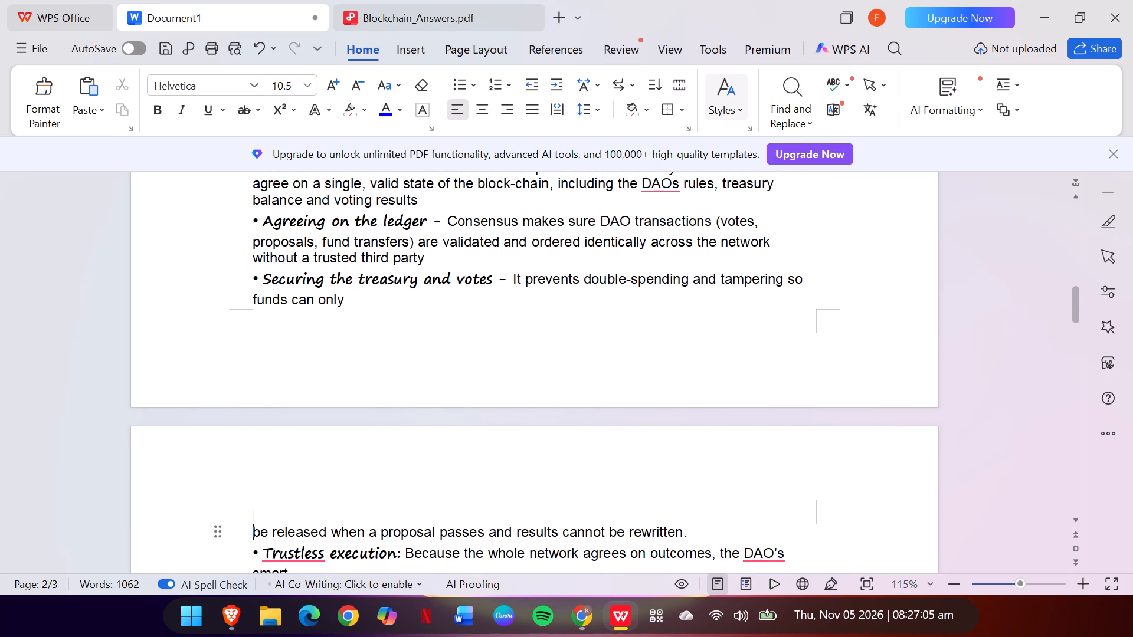
key(BackSpace)
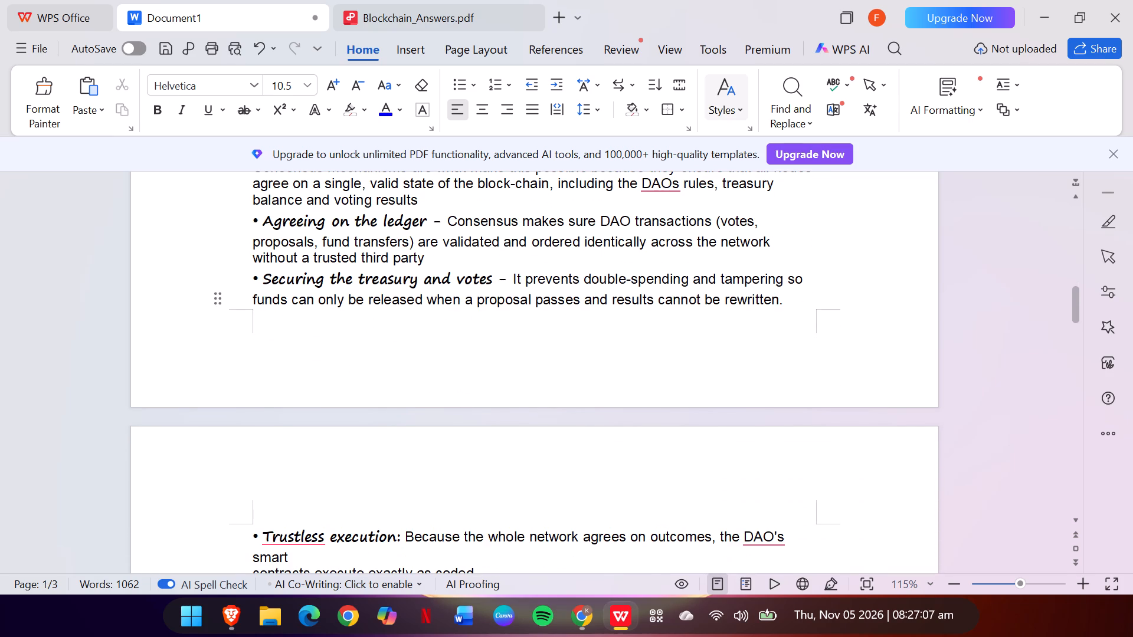
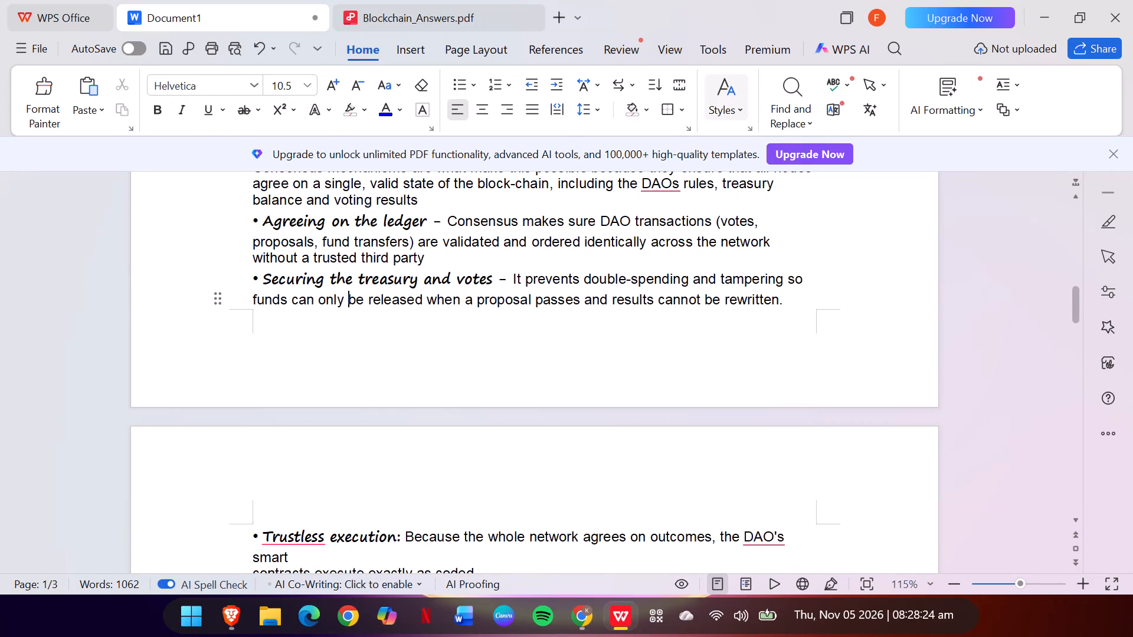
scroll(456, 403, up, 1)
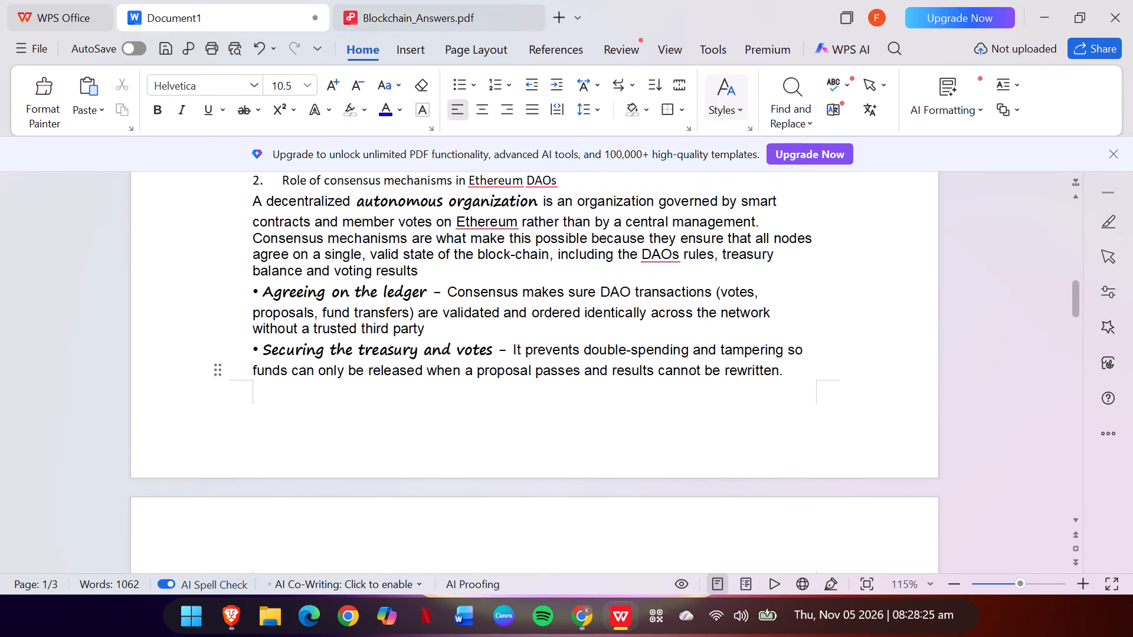
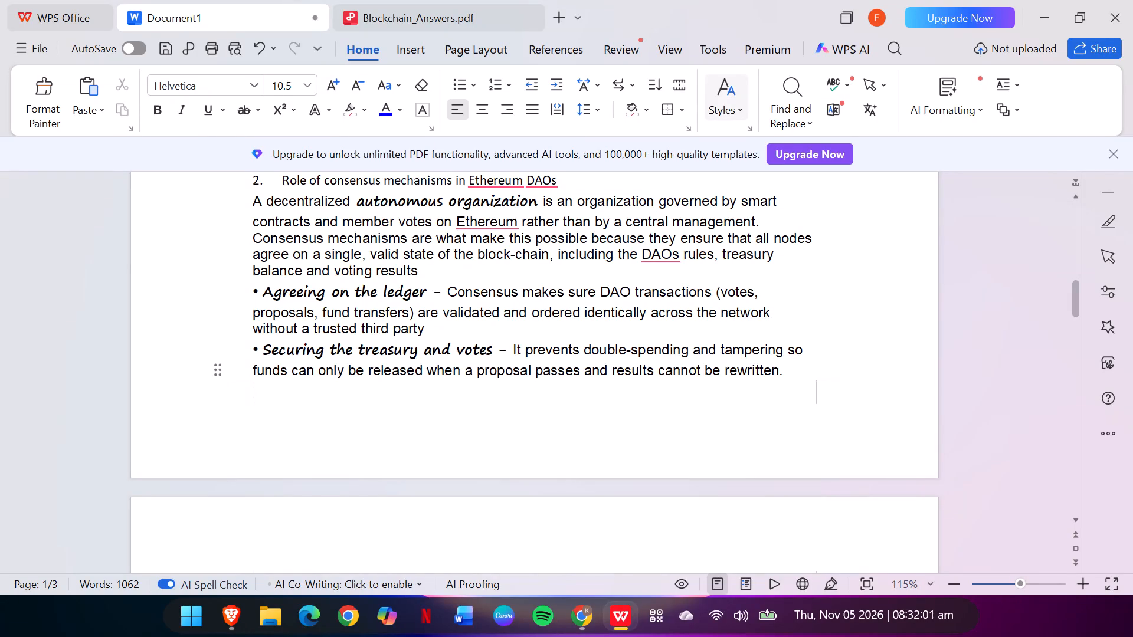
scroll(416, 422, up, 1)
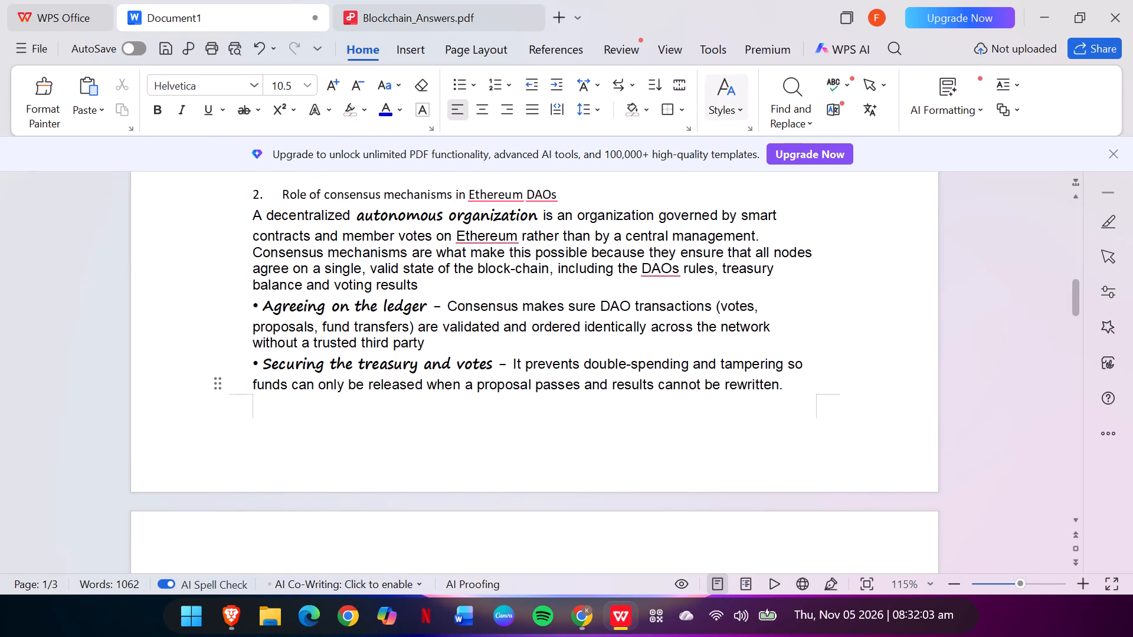
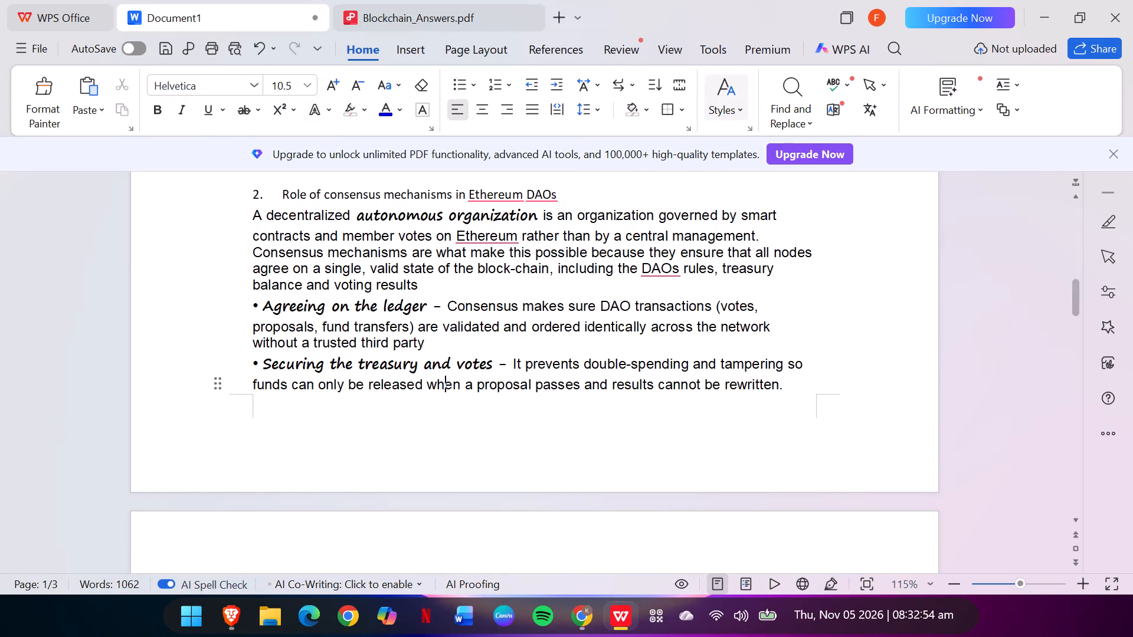
Remove the bullet characters before "Agreeing on the ledger" and "Securing the treasury and votes" in answer 2.
click(264, 297)
key(BackSpace)
key(BackSpace)
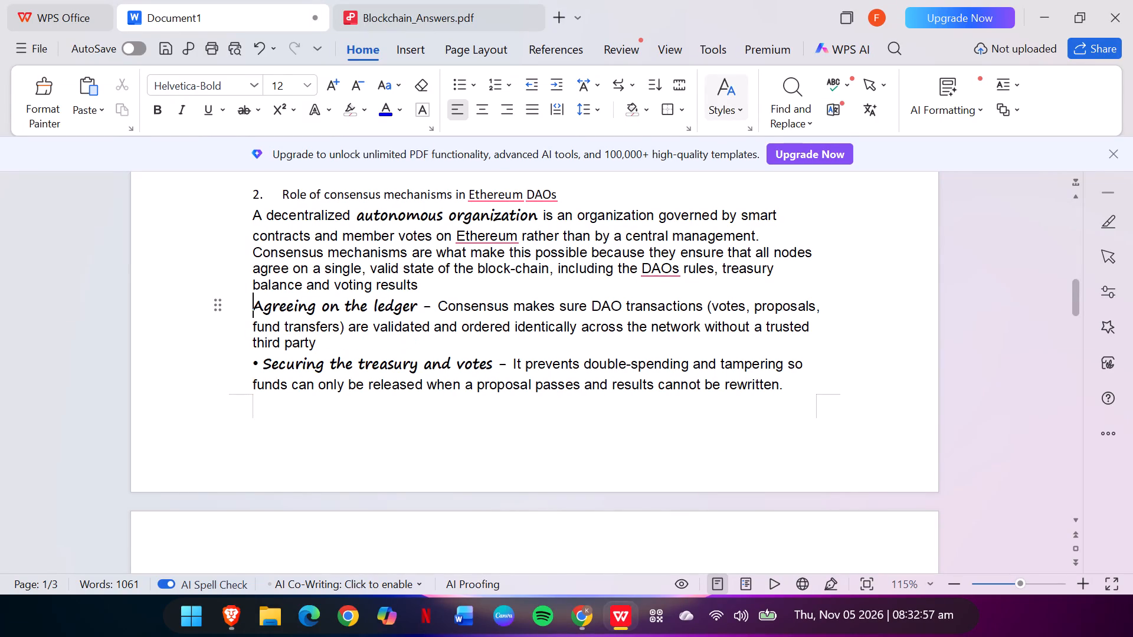
click(261, 360)
key(BackSpace)
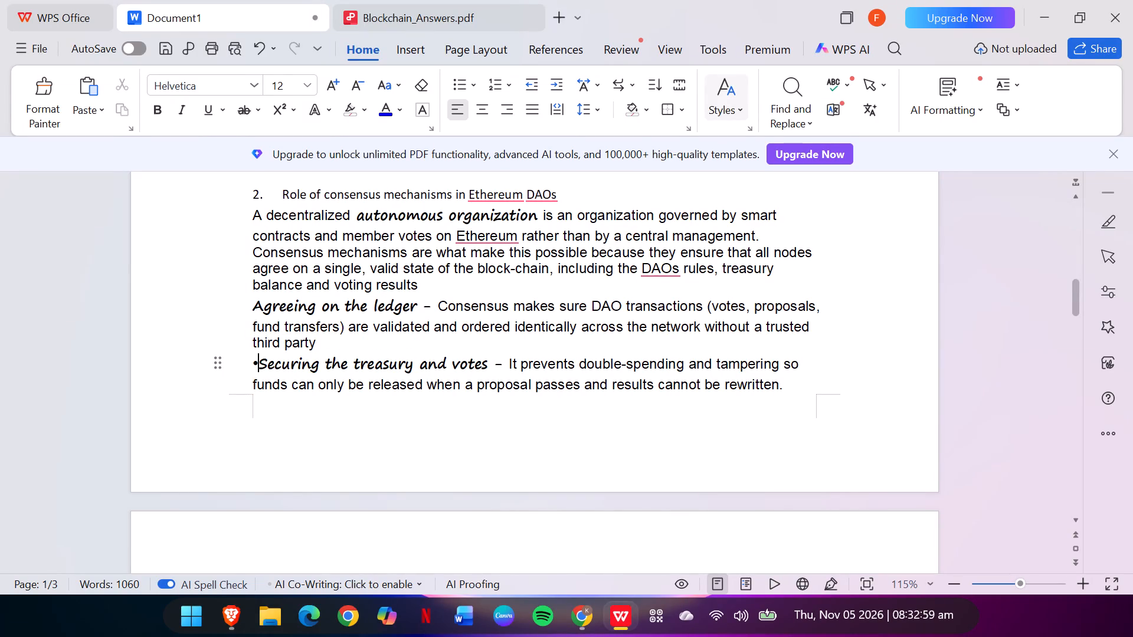
key(BackSpace)
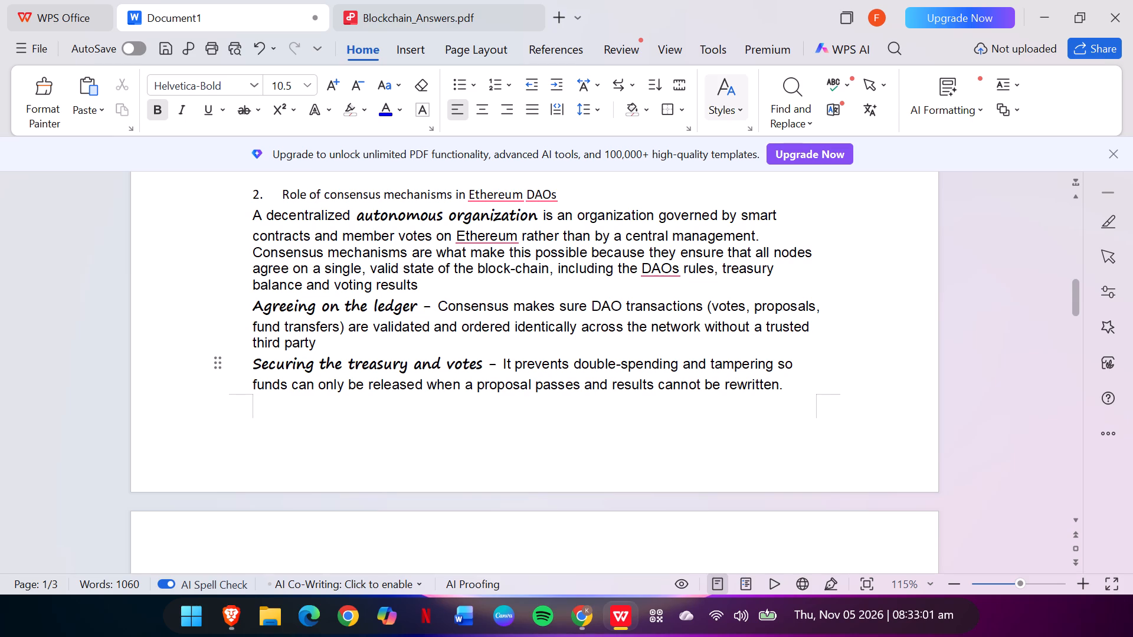
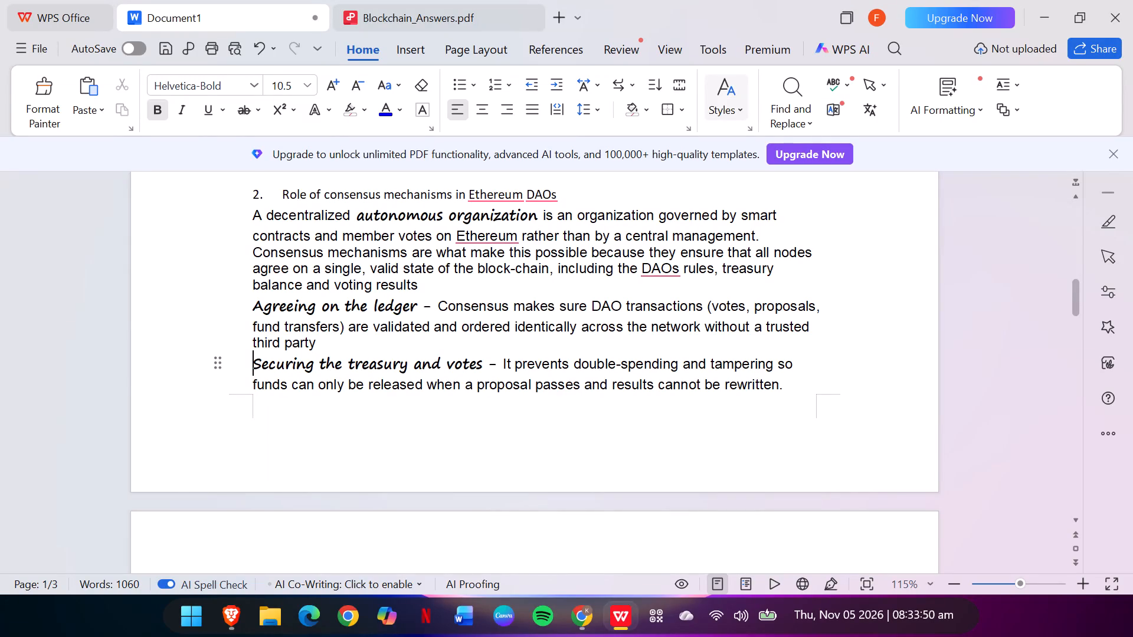
Delete the full stop after "rewritten" at the end of the "Securing the treasury and votes" paragraph in answer 2.
click(789, 388)
key(BackSpace)
key(BackSpace)
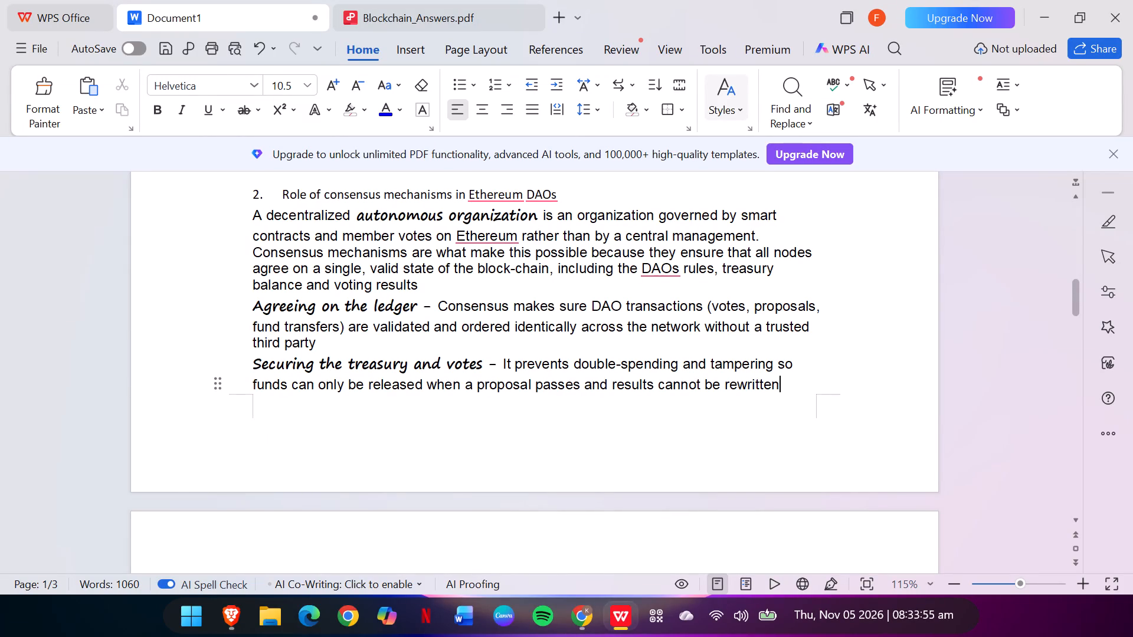
Remove the bullet character and its space before "Trustless execution" in answer 2.
scroll(476, 422, down, 2)
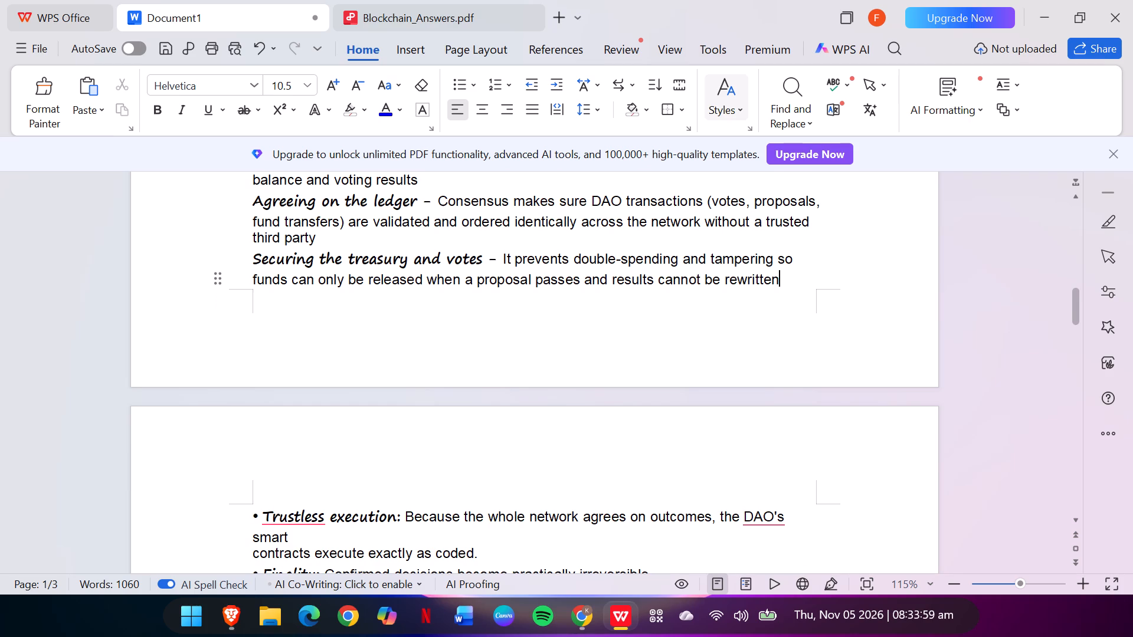
click(264, 517)
key(BackSpace)
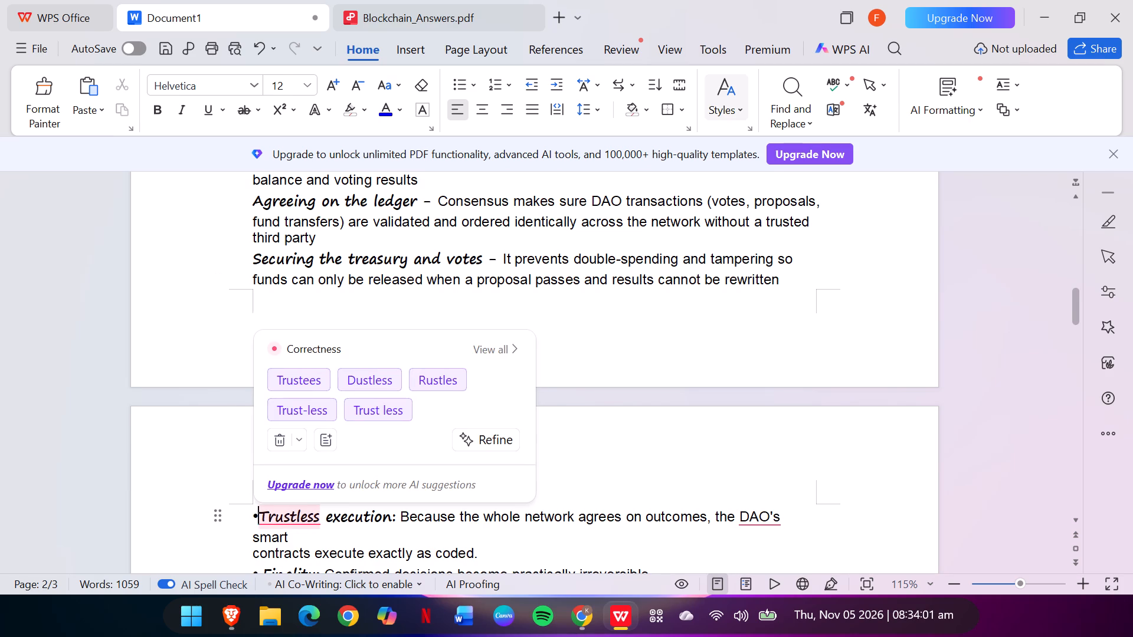
key(BackSpace)
Replace the colon after "Trustless execution" with a hyphen that has a space on each side.
click(467, 521)
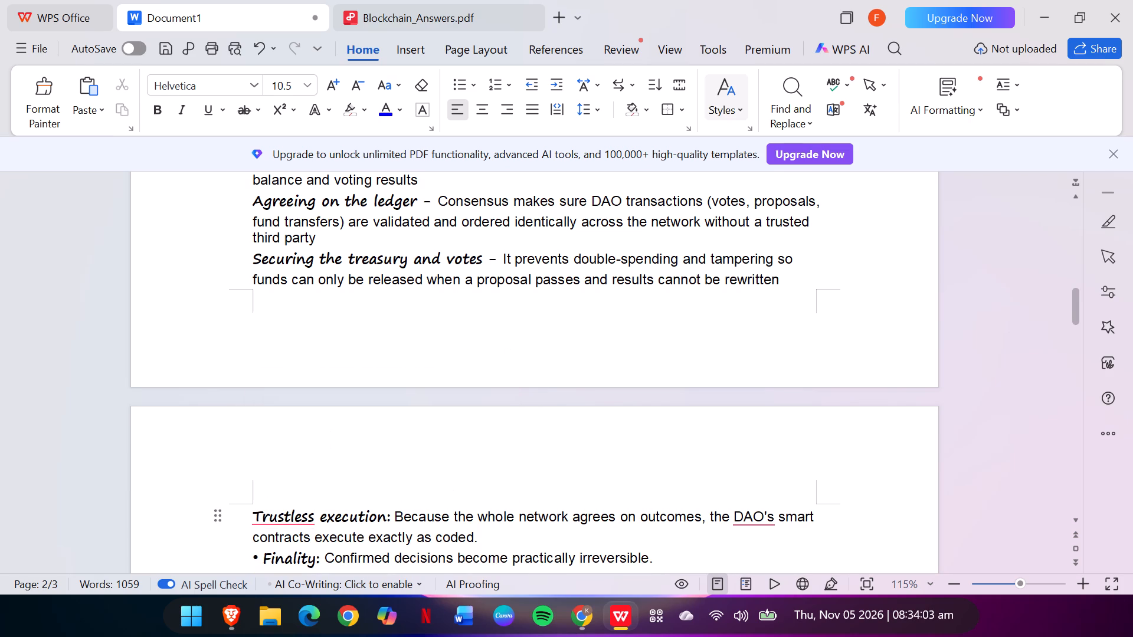
click(398, 516)
key(BackSpace)
key(BackSpace)
key(space)
text(-)
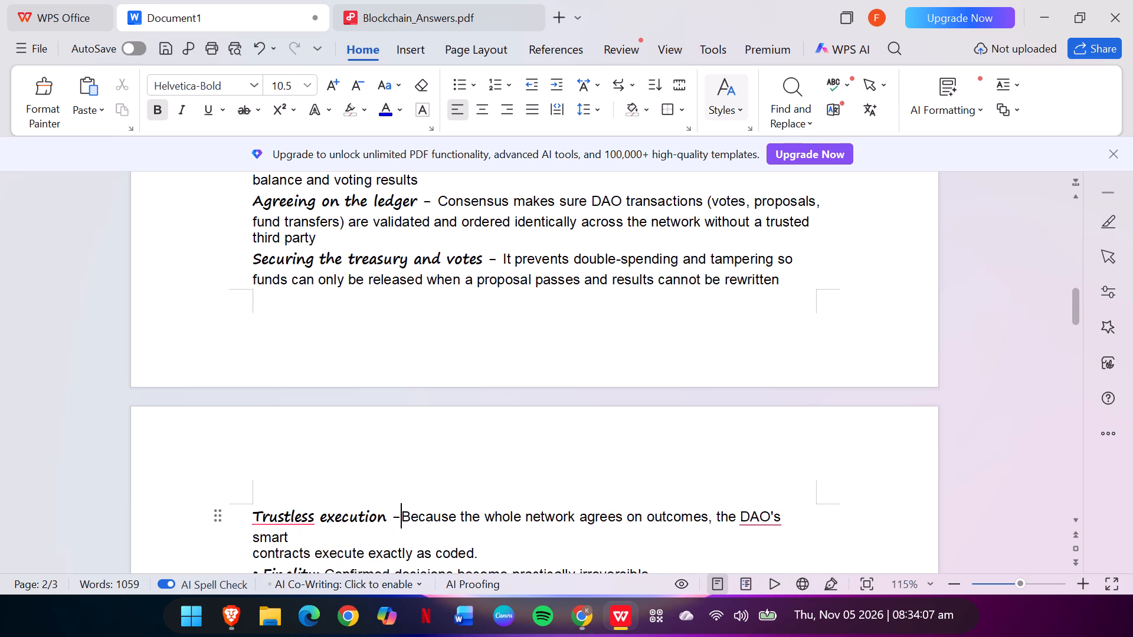
key(space)
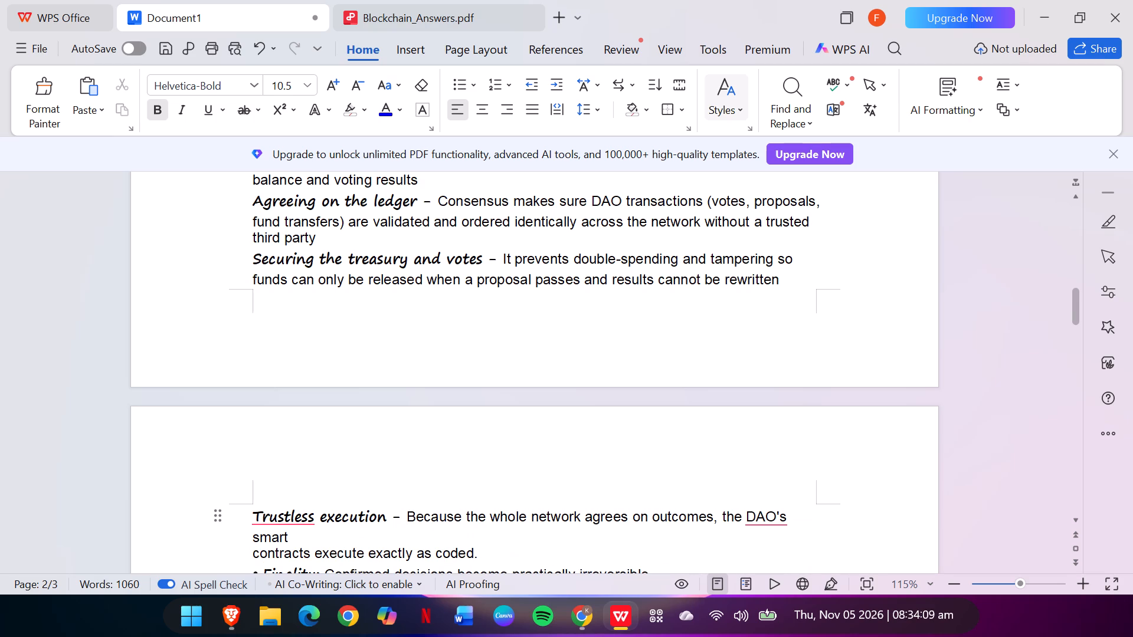
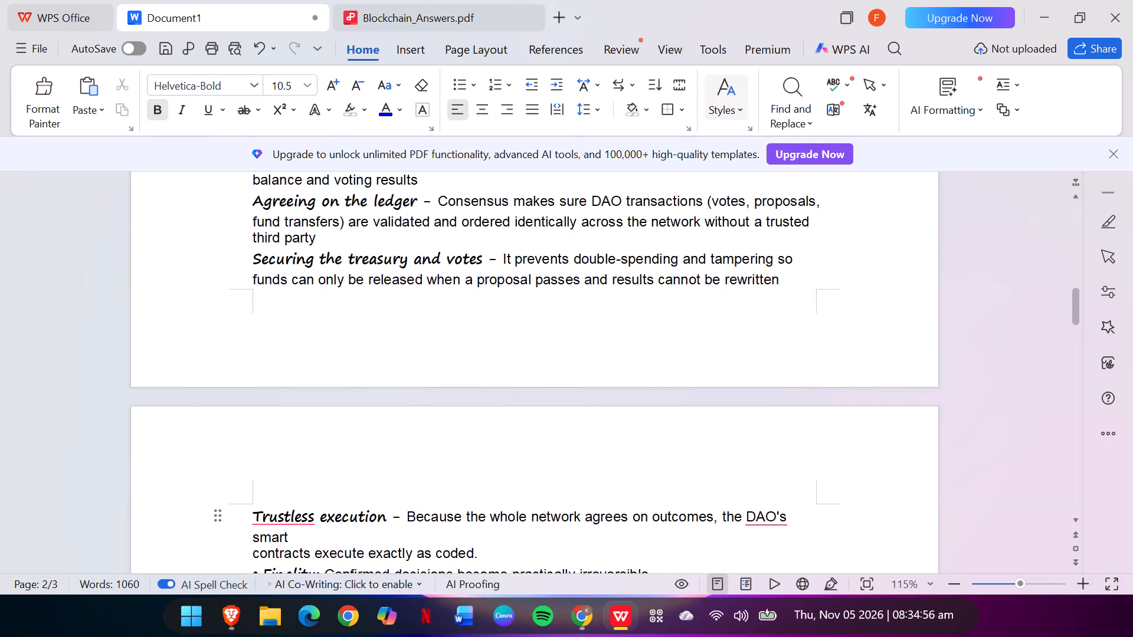
Remove the line break between "smart" and "contracts" in the "Trustless execution" paragraph of answer 2.
scroll(403, 469, down, 1)
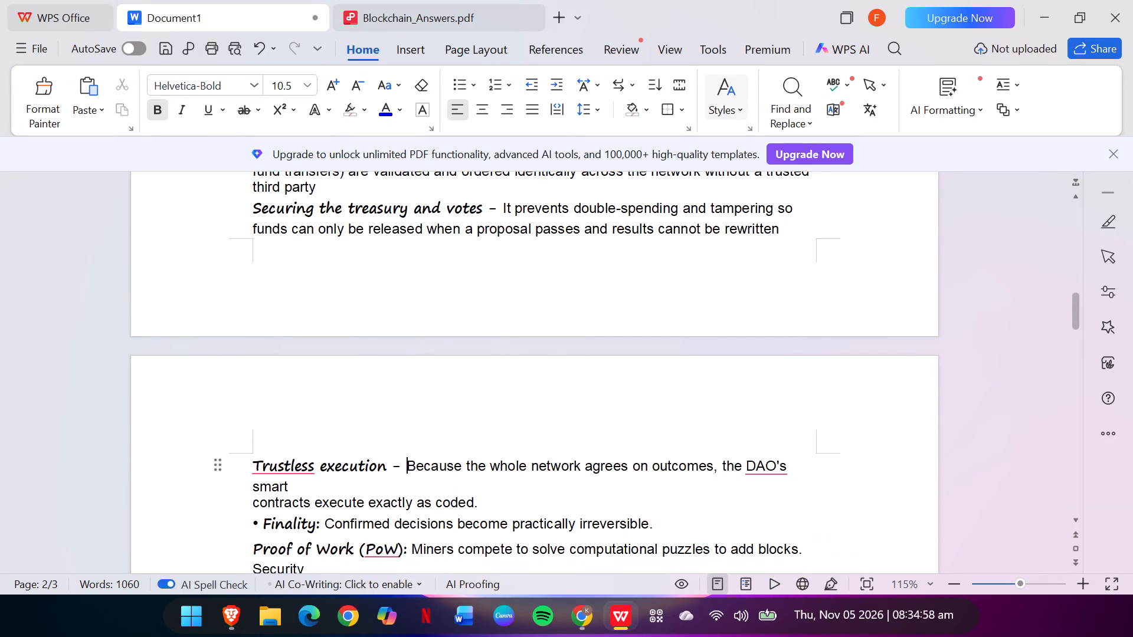
click(253, 505)
key(BackSpace)
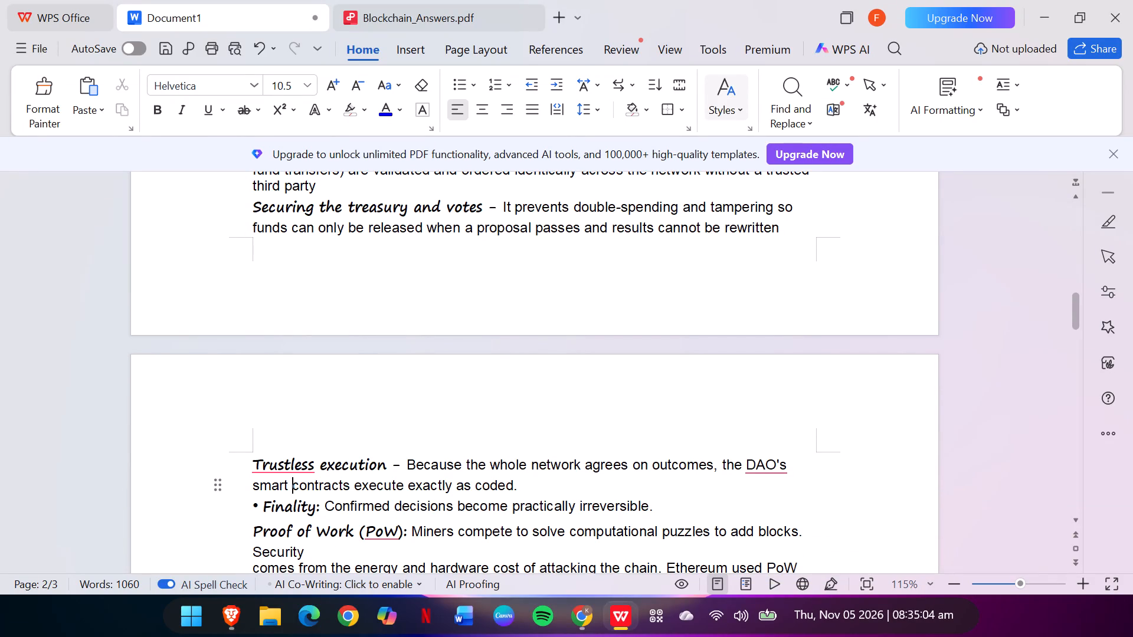
Delete the comma after "outcomes" and the full stop after "coded" in the "Trustless execution" paragraph.
click(725, 472)
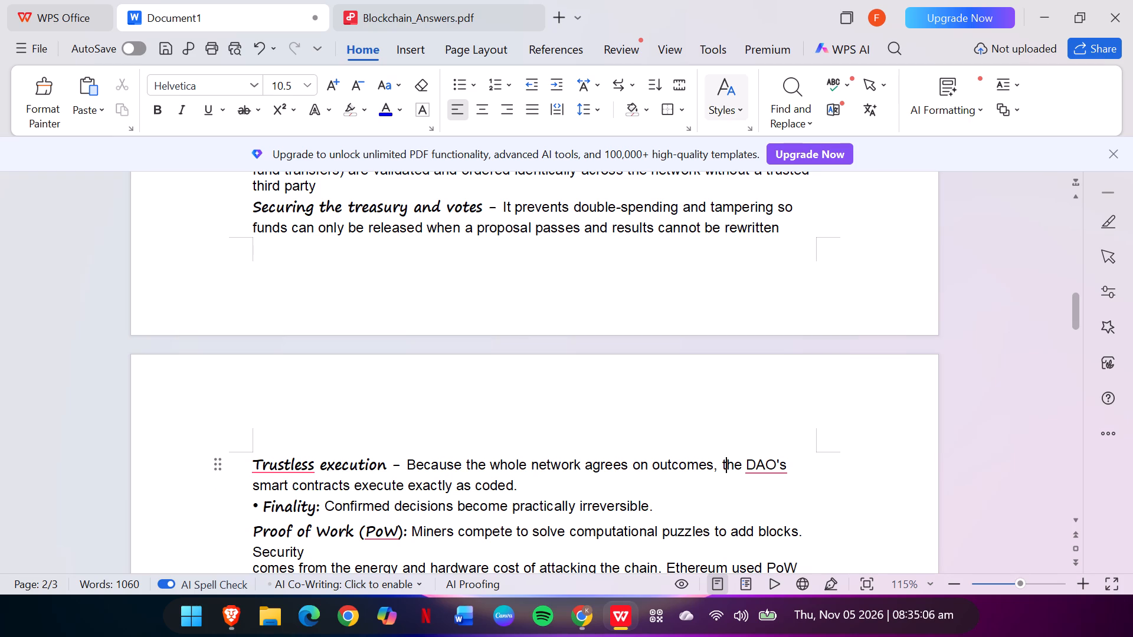
key(Left)
key(BackSpace)
key(BackSpace)
key(space)
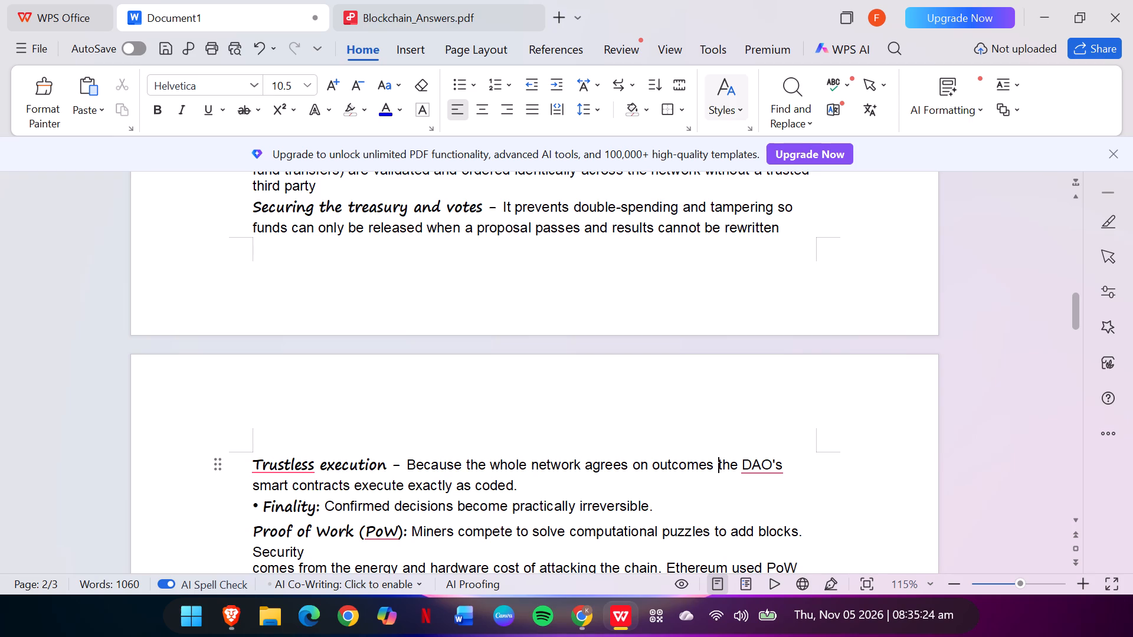
click(533, 484)
key(BackSpace)
key(BackSpace)
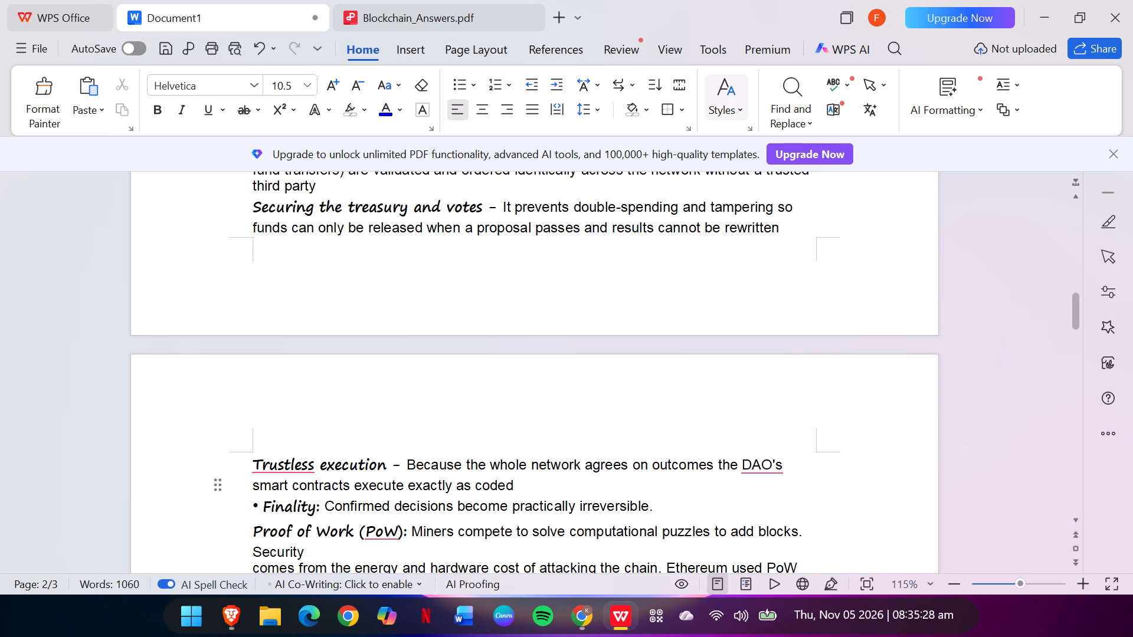
Remove the bullet character before "Finality" and replace the colon after it with a hyphen that has a space on each side.
click(264, 504)
key(BackSpace)
key(BackSpace)
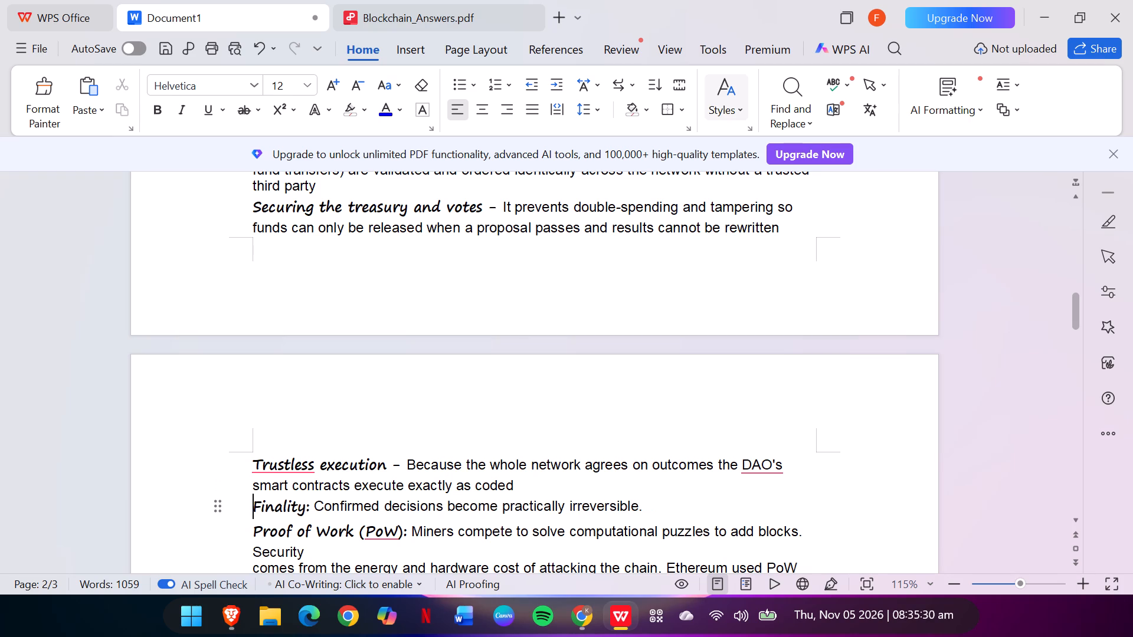
click(313, 503)
key(BackSpace)
key(BackSpace)
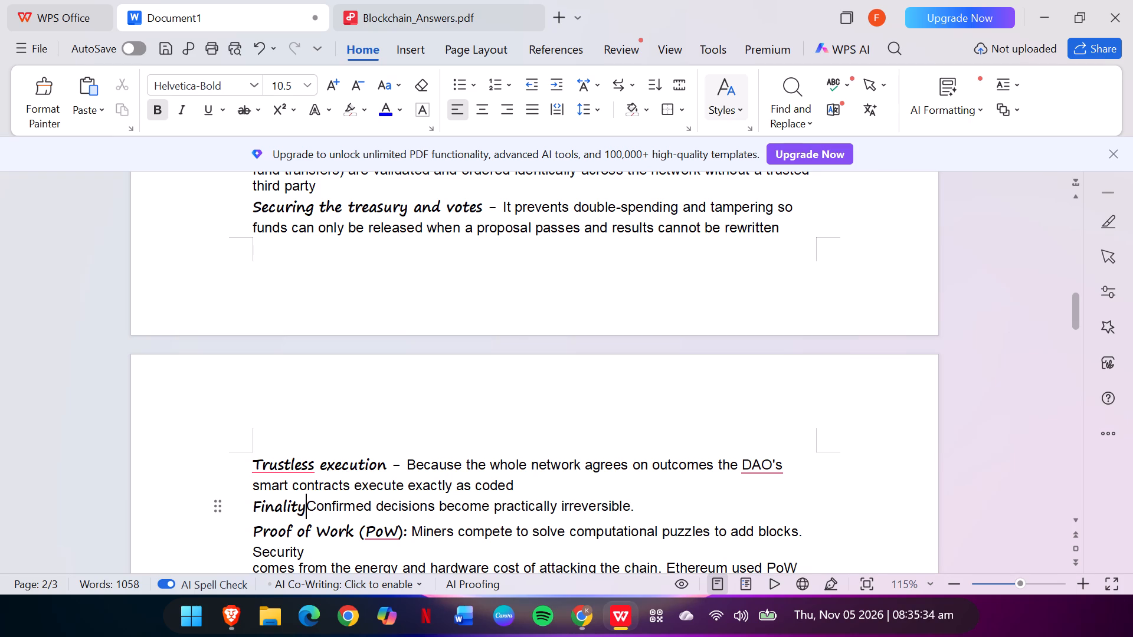
key(space)
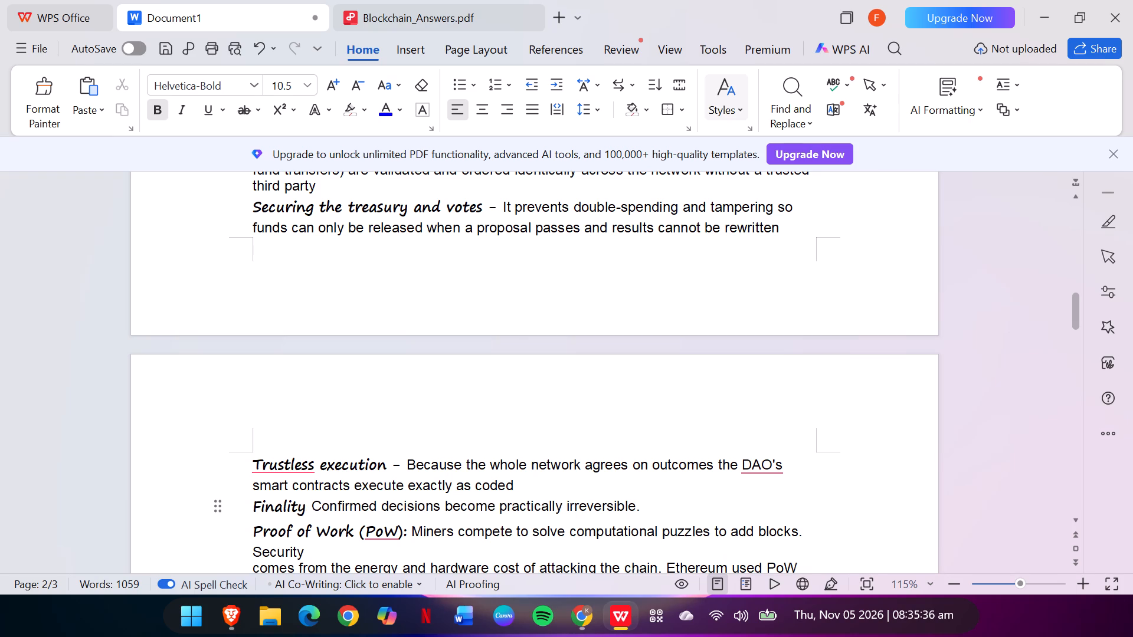
key(minus)
key(space)
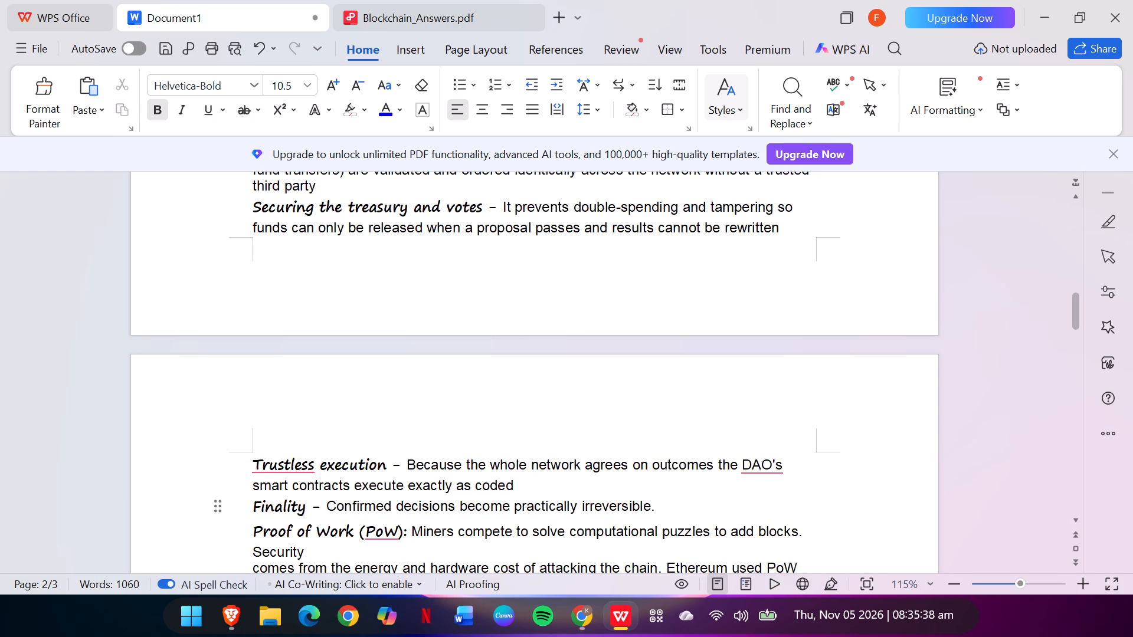
Replace the colon after "Proof of Work (PoW)" with a hyphen that has a space on each side.
scroll(493, 508, down, 1)
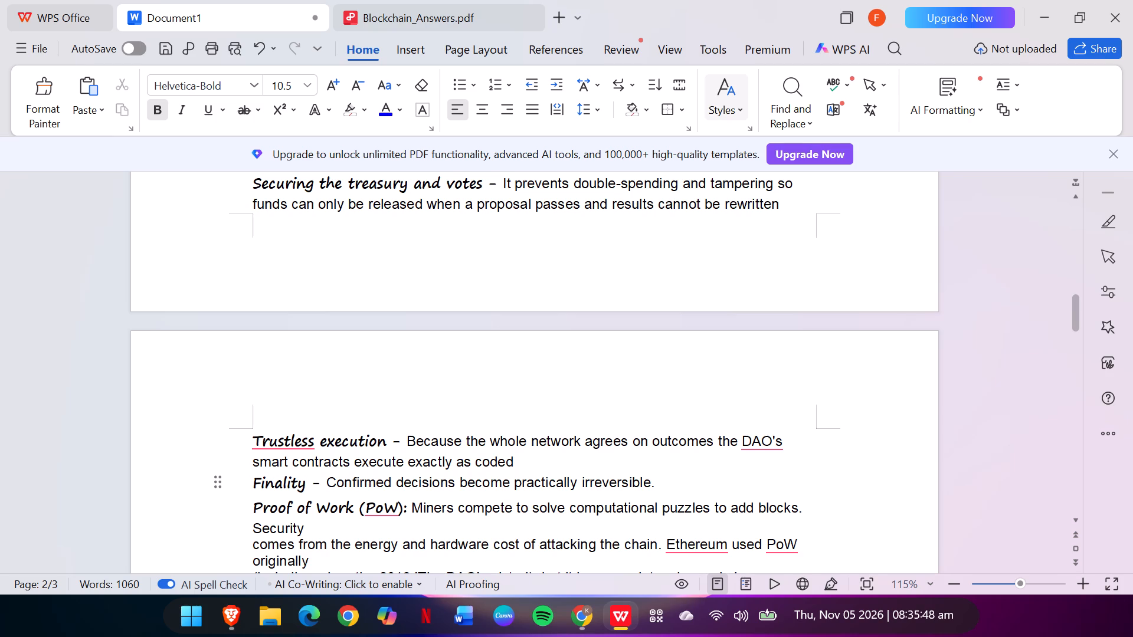
click(413, 507)
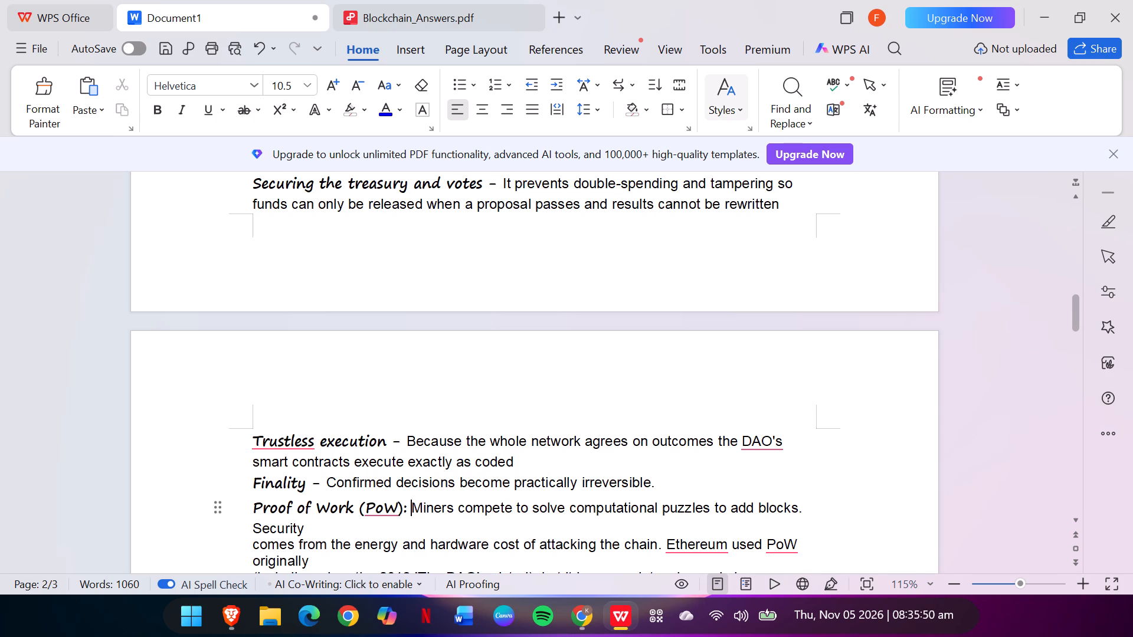
key(BackSpace)
key(BackSpace)
key(space)
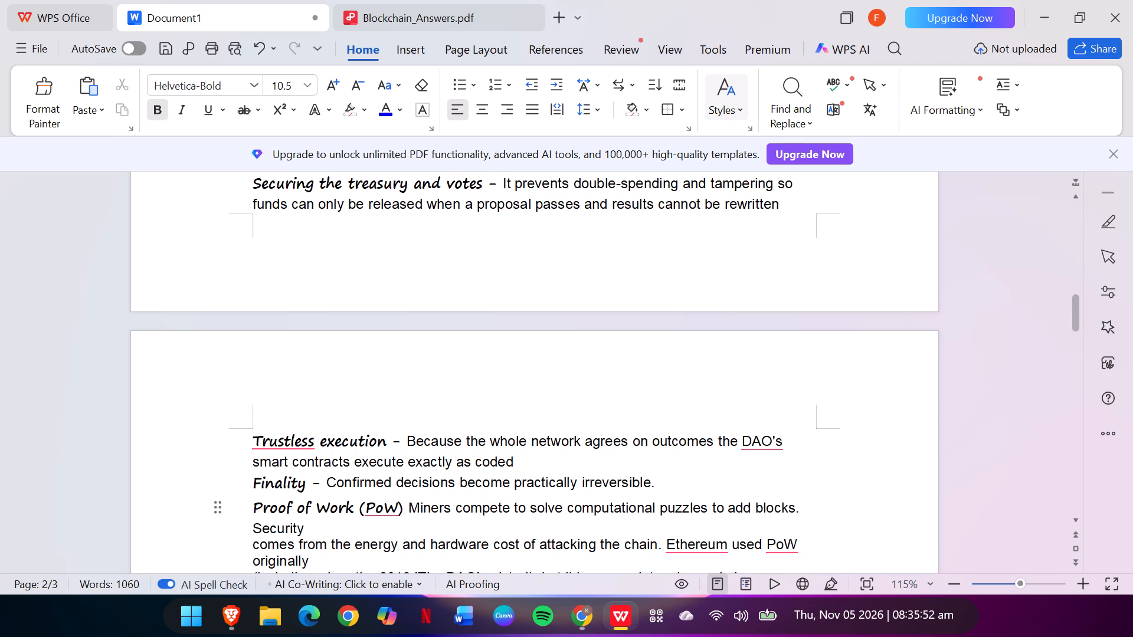
text(-)
key(space)
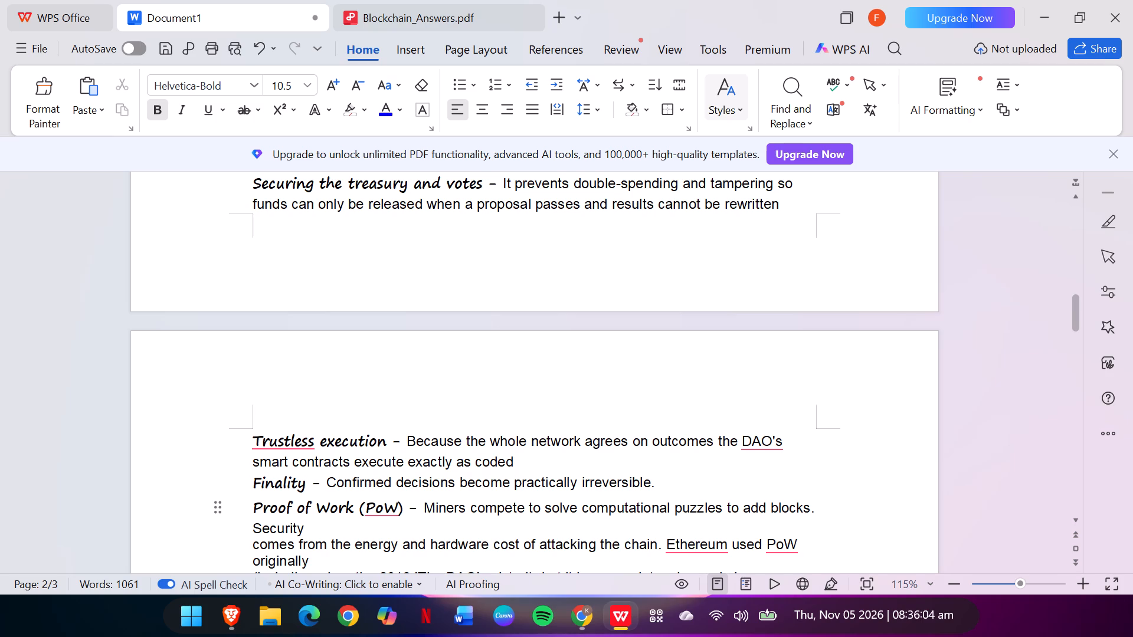
Remove the line break between "Security" and "comes from the energy" in the "Proof of Work (PoW)" paragraph.
click(250, 553)
click(251, 543)
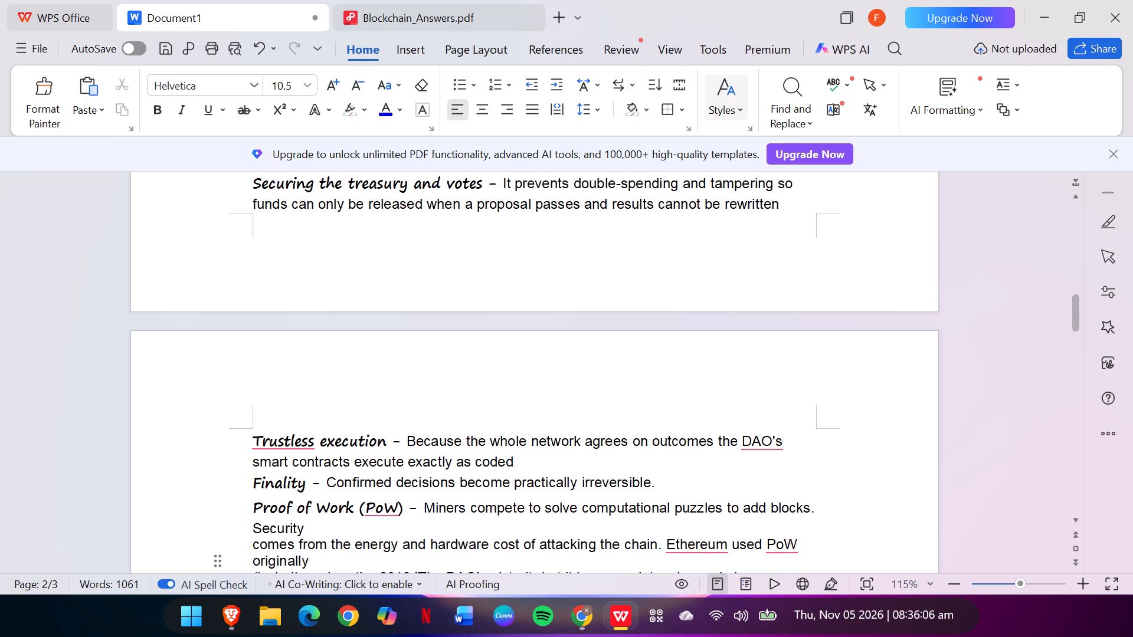
key(BackSpace)
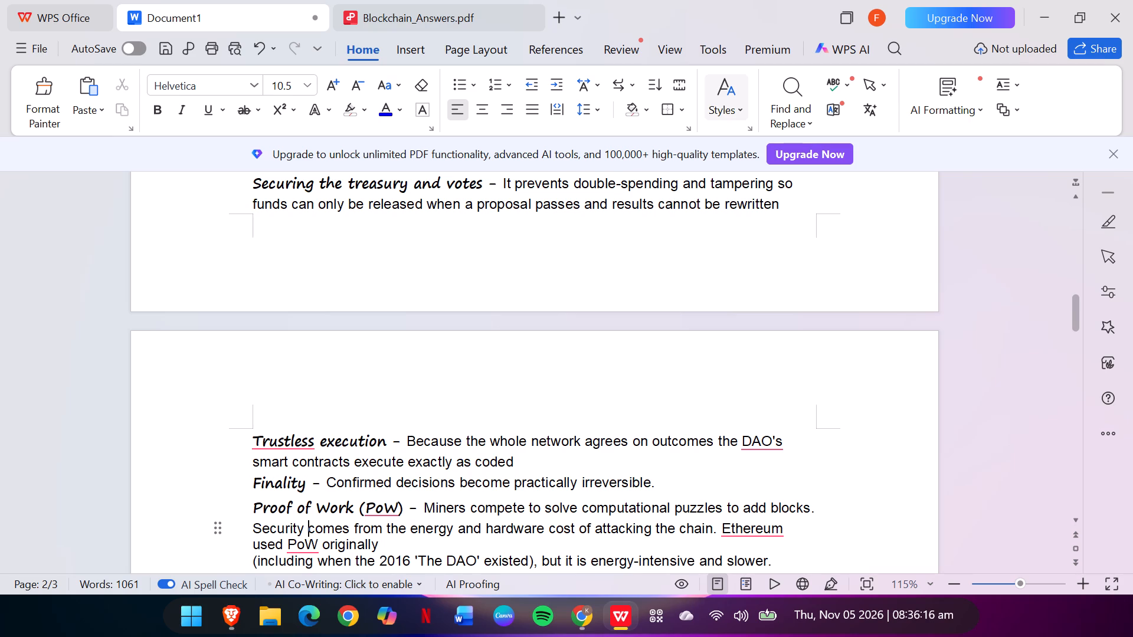
Compare the Proof of Work and Proof of Stake text in Document1 with Blockchain_Answers.pdf, and review the PDF's earlier answers.
click(417, 6)
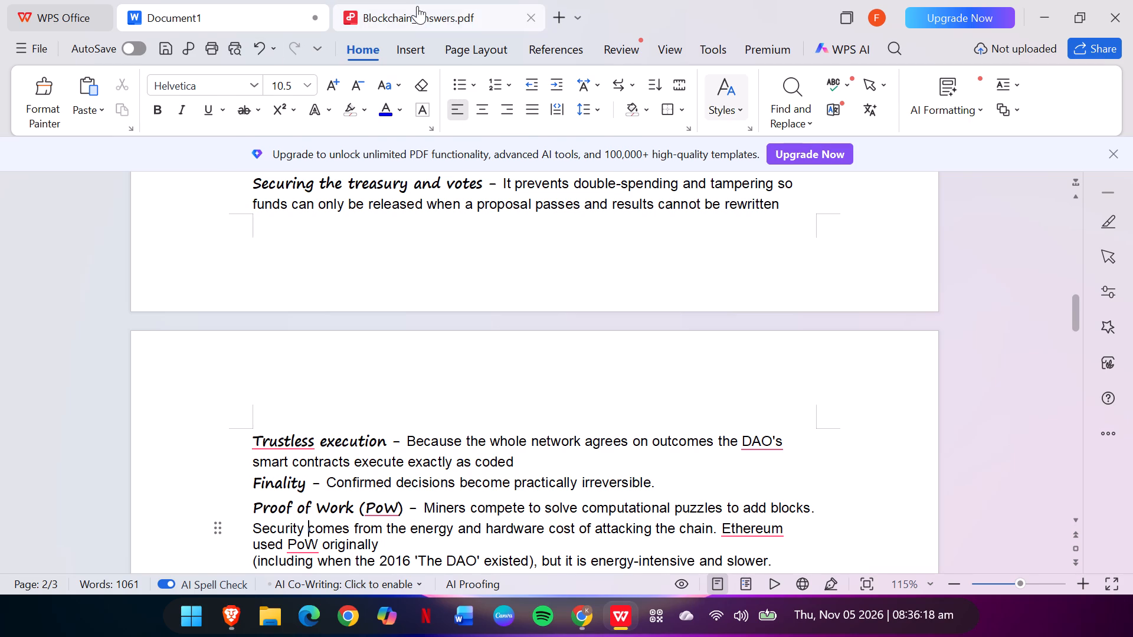
scroll(457, 282, down, 1)
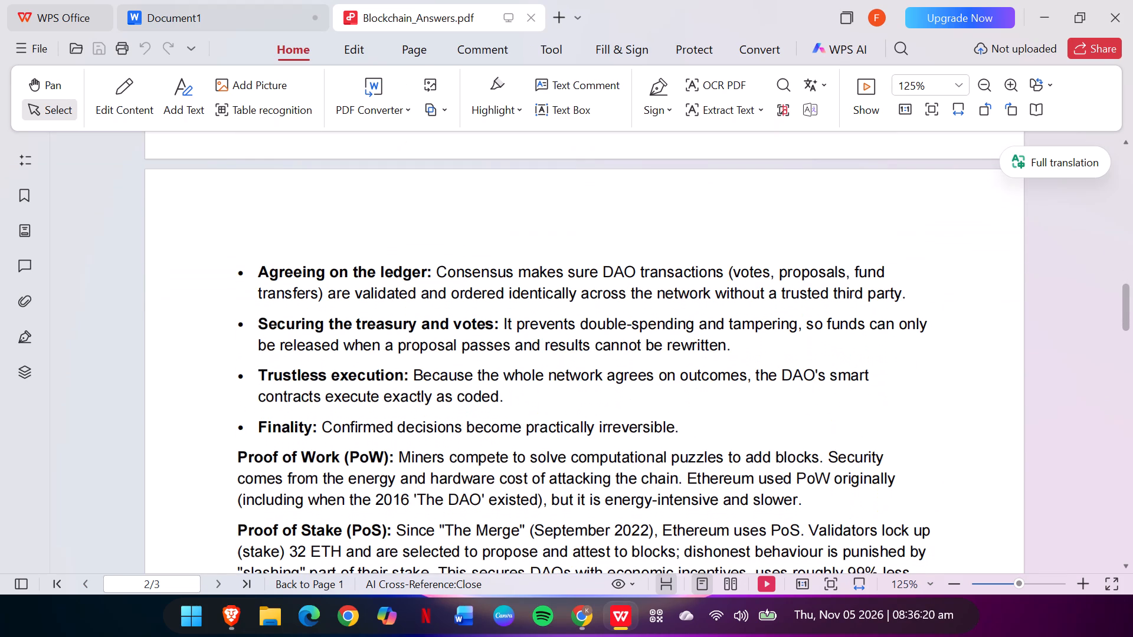
click(230, 24)
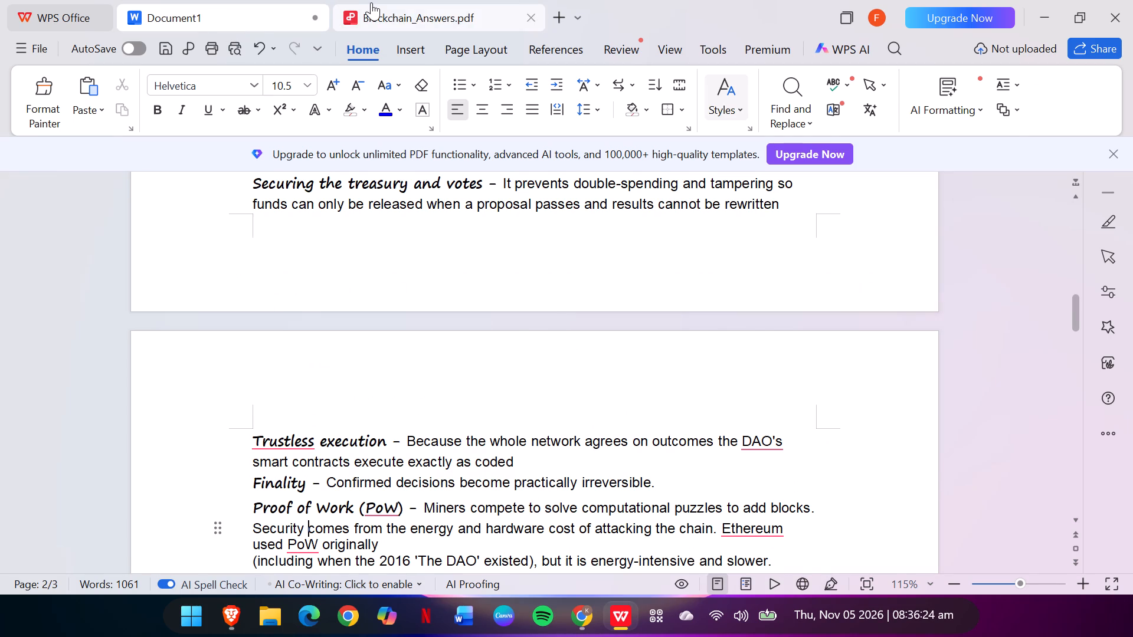
click(371, 2)
scroll(505, 215, down, 1)
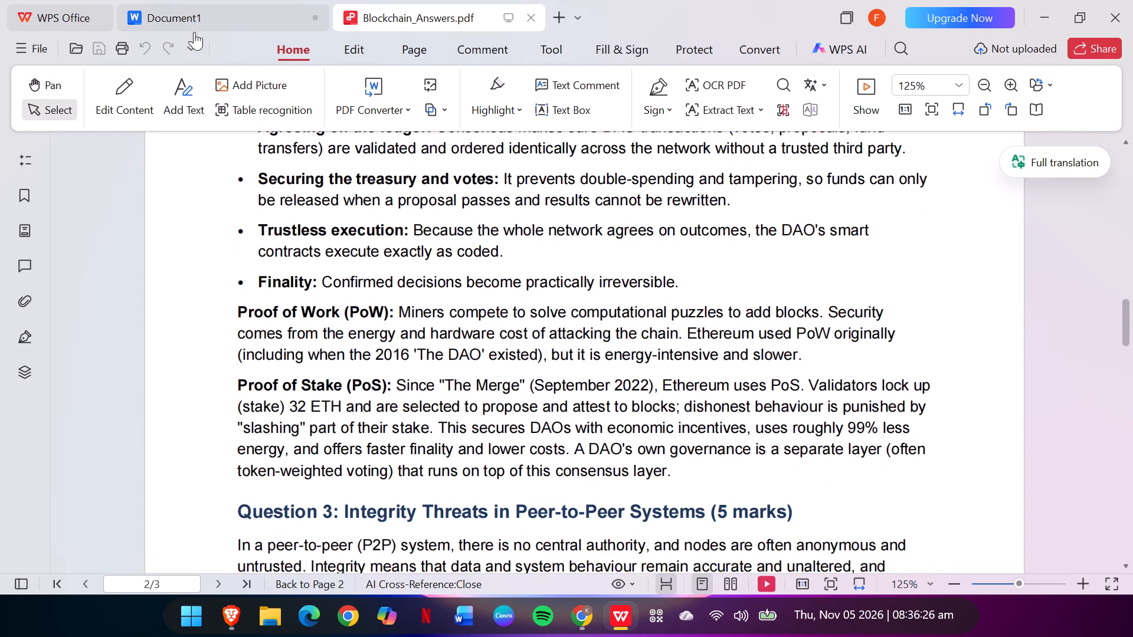
click(199, 9)
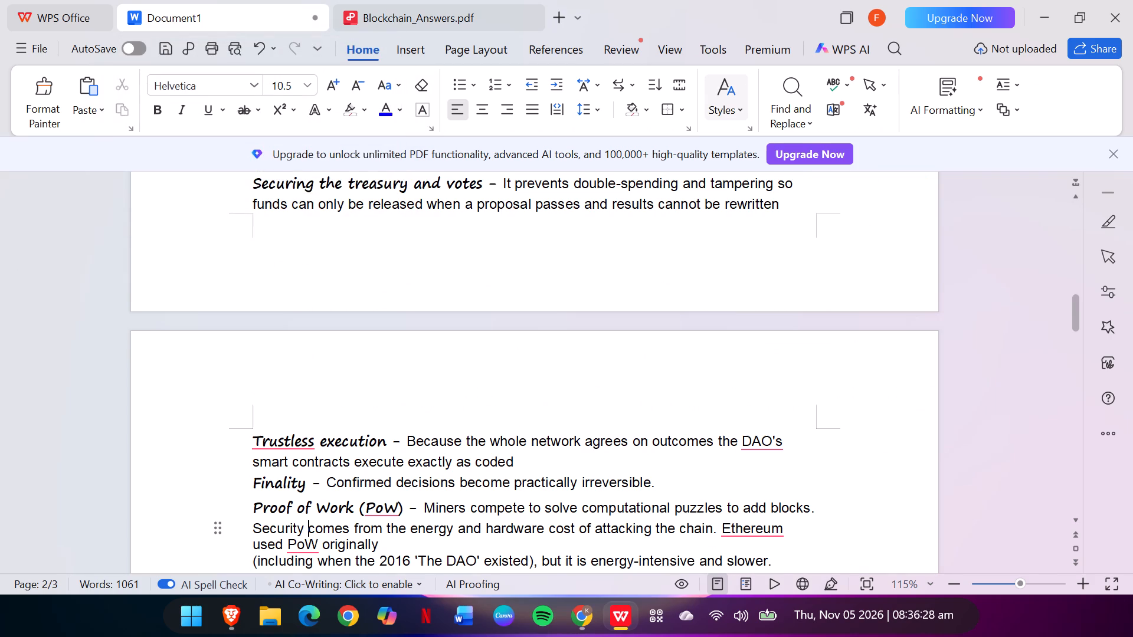
scroll(485, 348, down, 1)
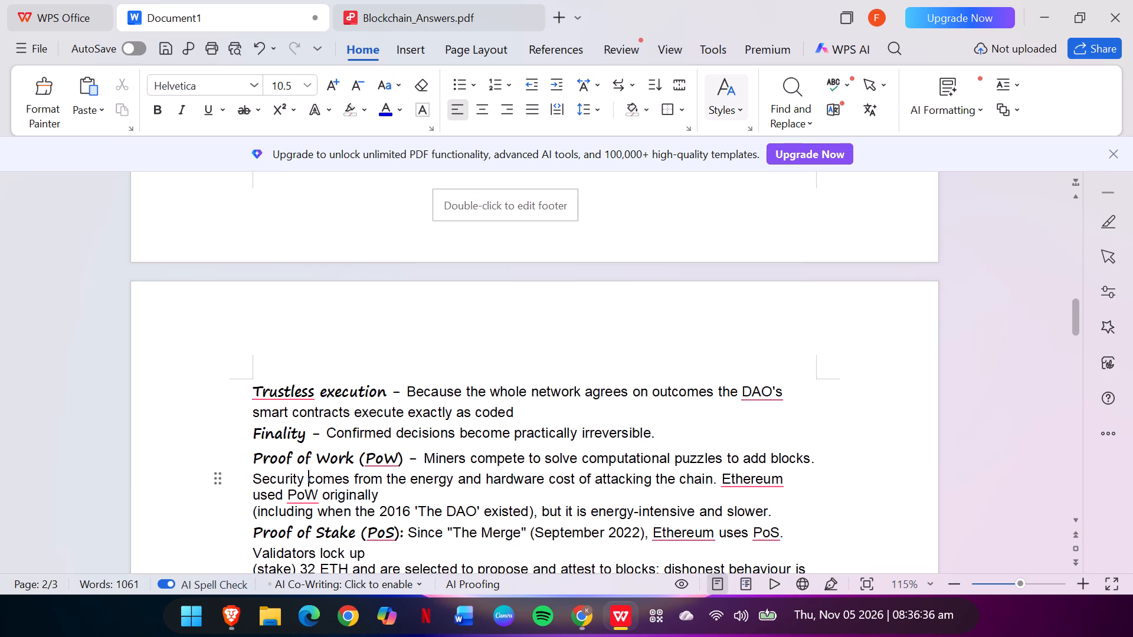
click(405, 9)
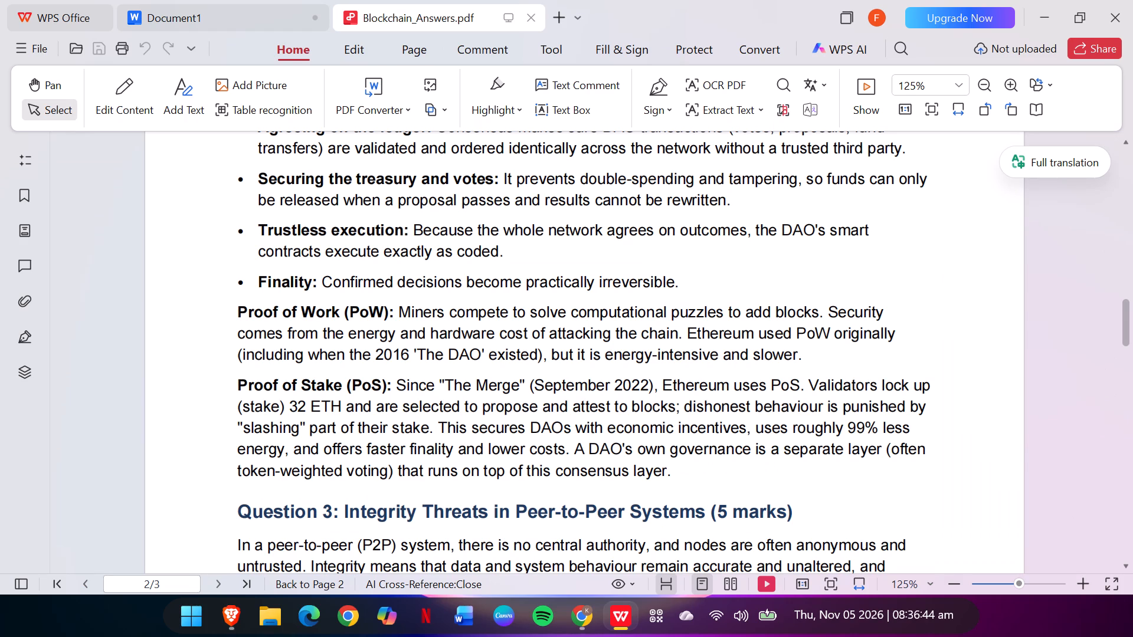
scroll(413, 316, up, 1)
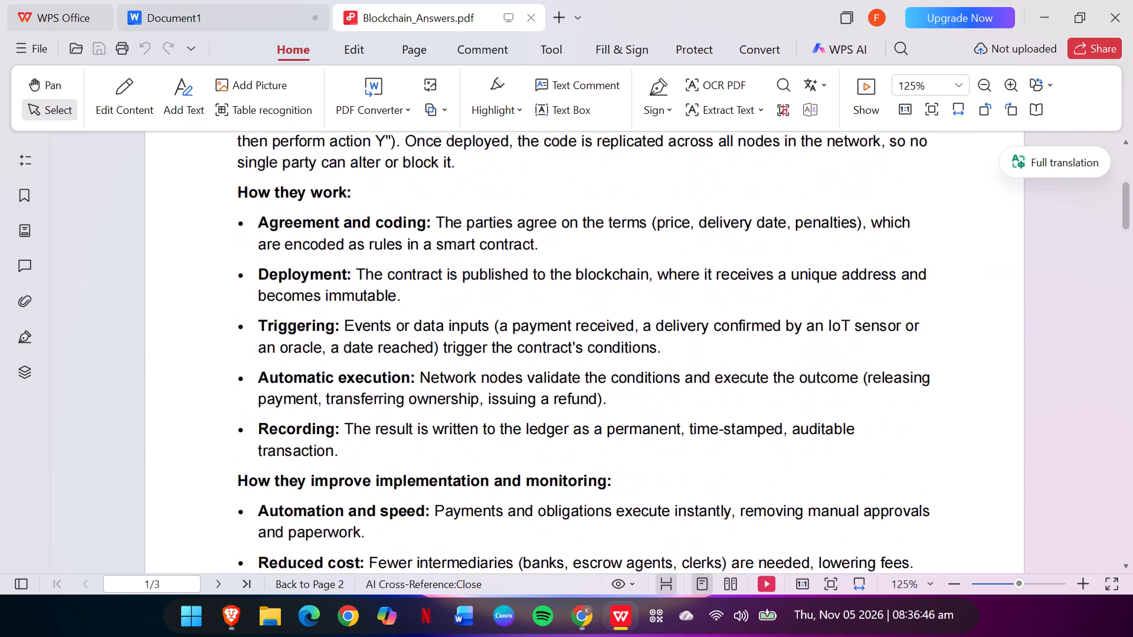
scroll(592, 574, down, 1)
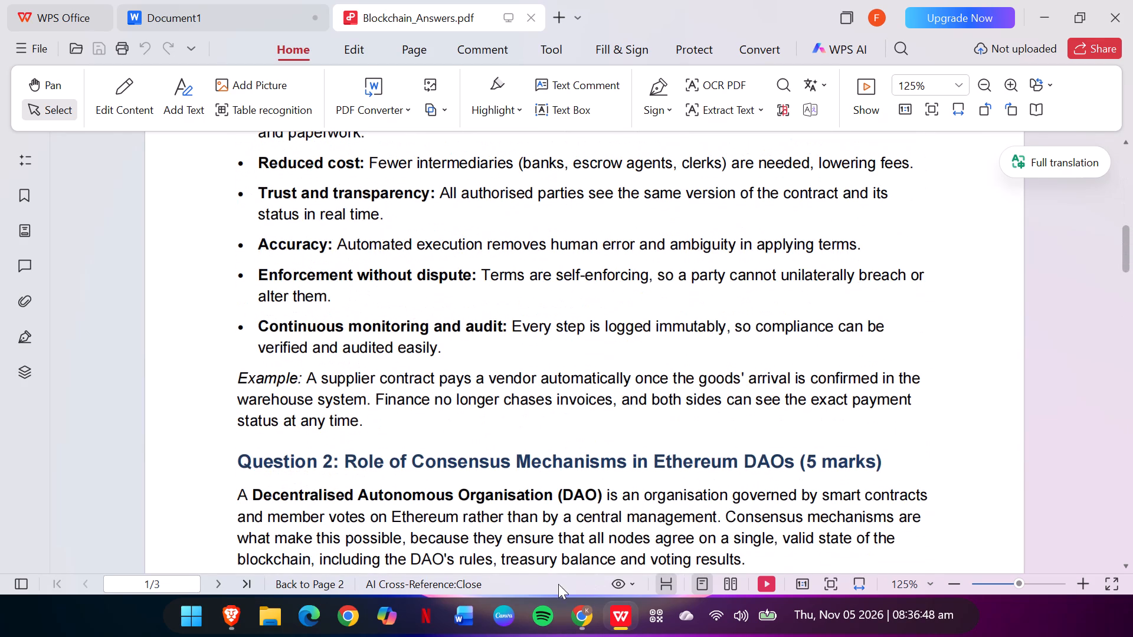
Switch to Google Chrome to read the assignment questions on the virtual campus page, and return to the PDF.
click(587, 620)
scroll(424, 461, down, 1)
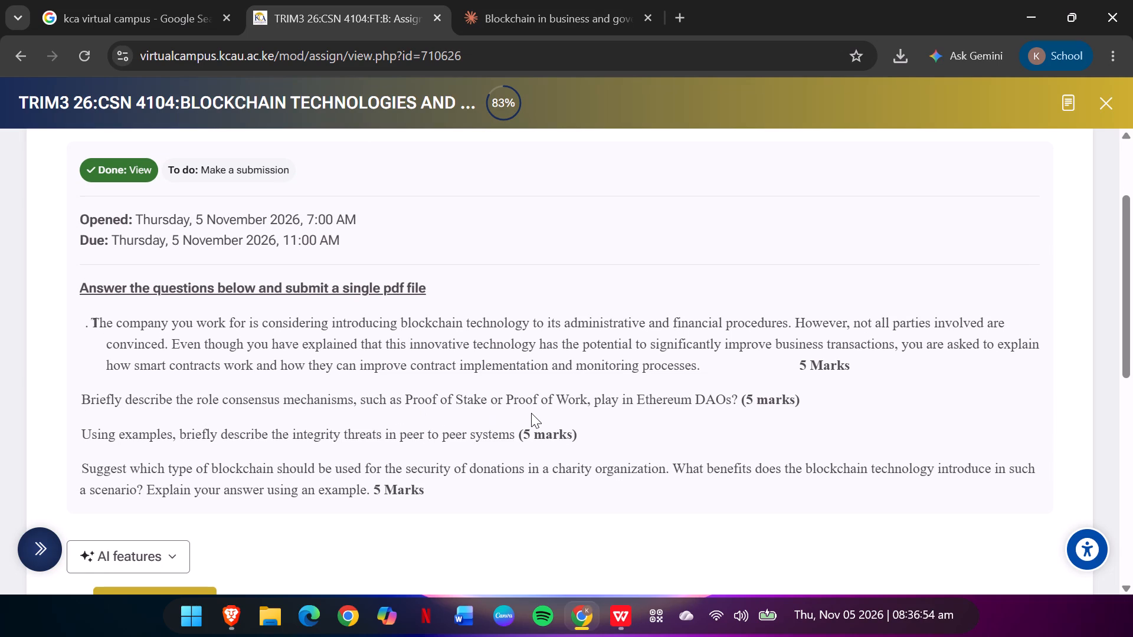
click(1039, 17)
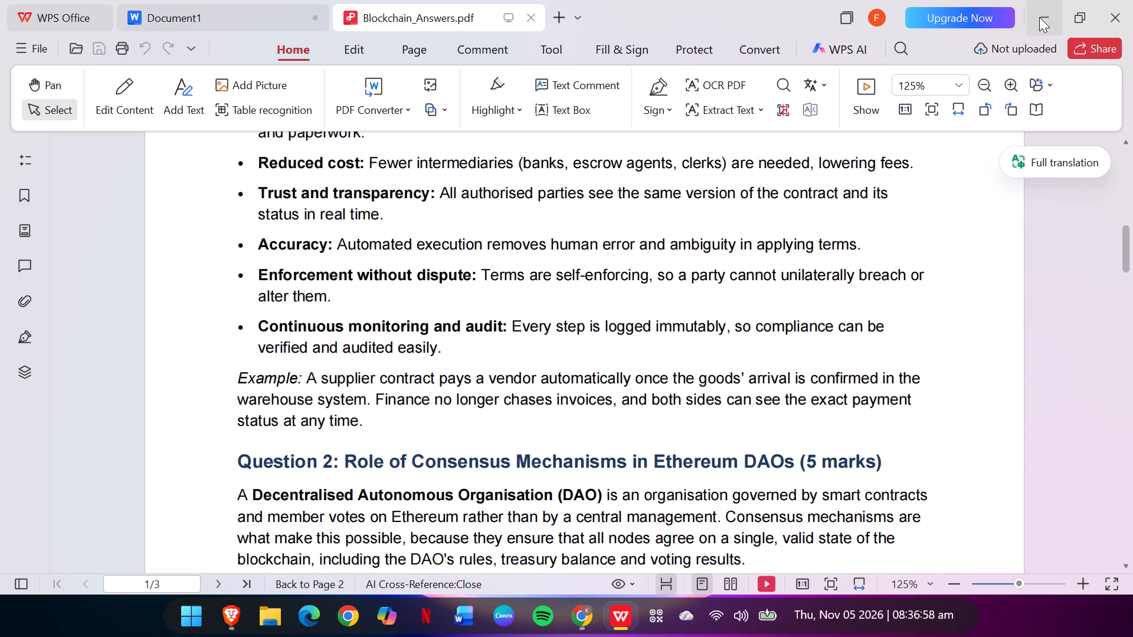
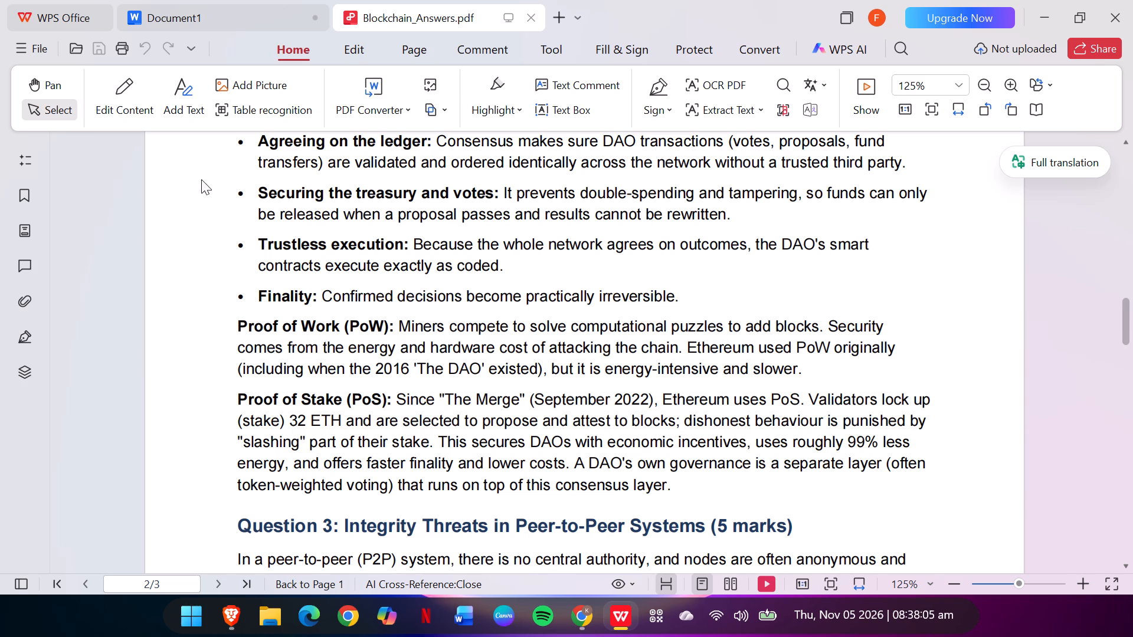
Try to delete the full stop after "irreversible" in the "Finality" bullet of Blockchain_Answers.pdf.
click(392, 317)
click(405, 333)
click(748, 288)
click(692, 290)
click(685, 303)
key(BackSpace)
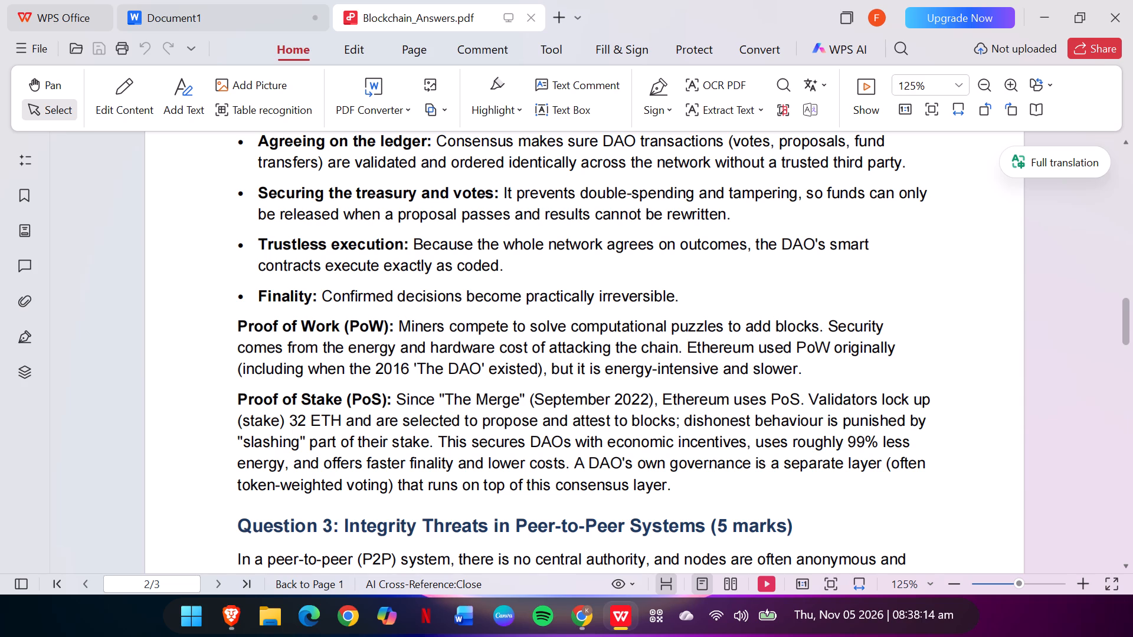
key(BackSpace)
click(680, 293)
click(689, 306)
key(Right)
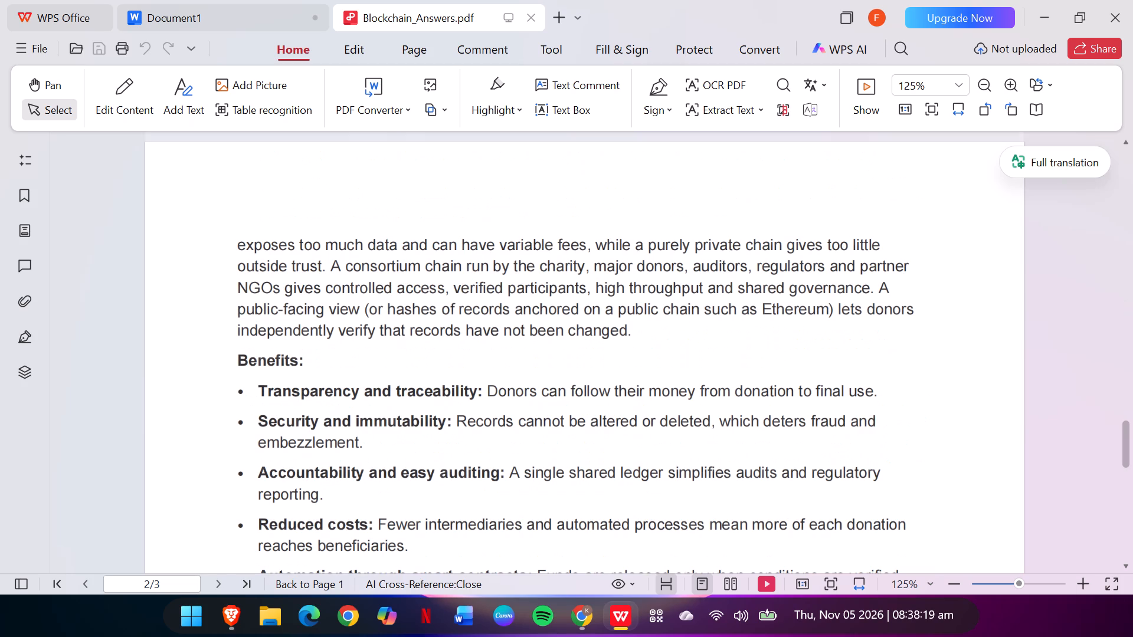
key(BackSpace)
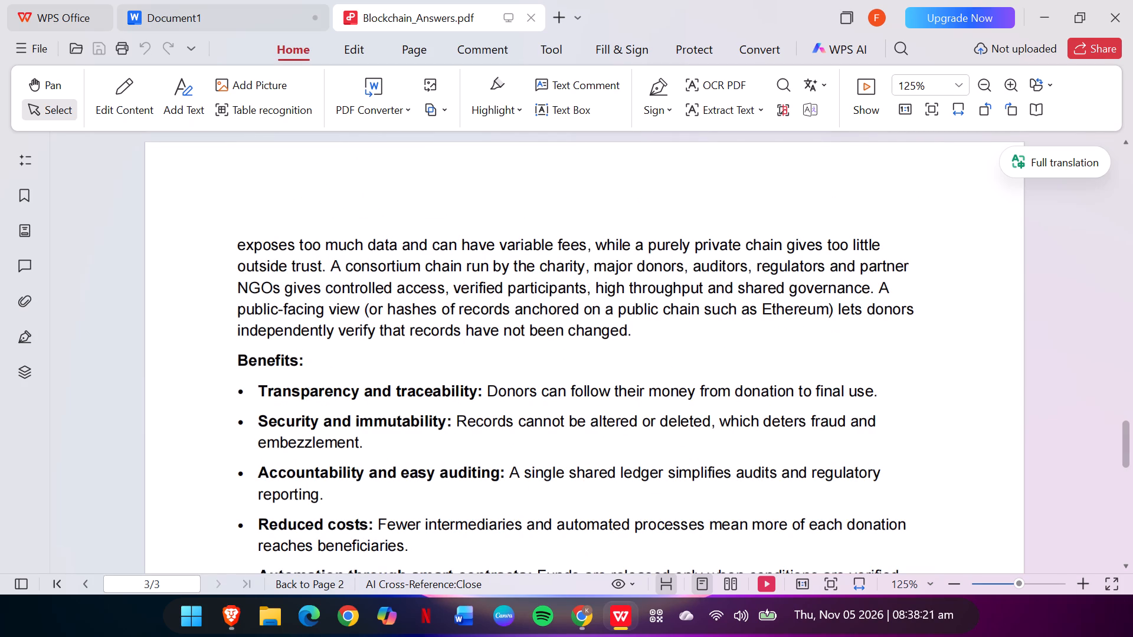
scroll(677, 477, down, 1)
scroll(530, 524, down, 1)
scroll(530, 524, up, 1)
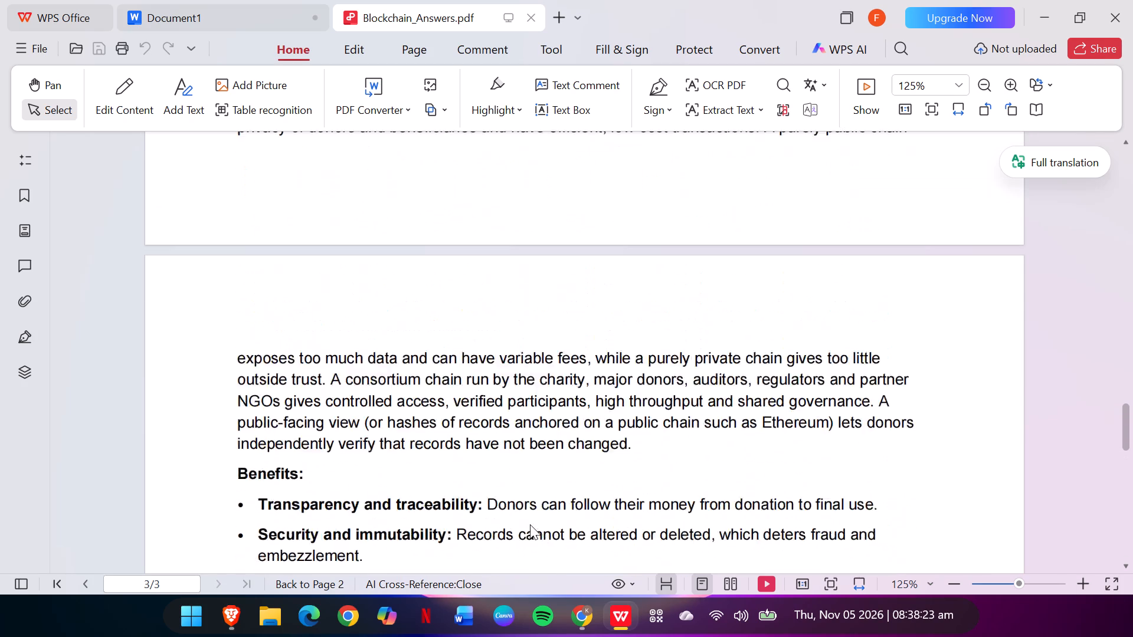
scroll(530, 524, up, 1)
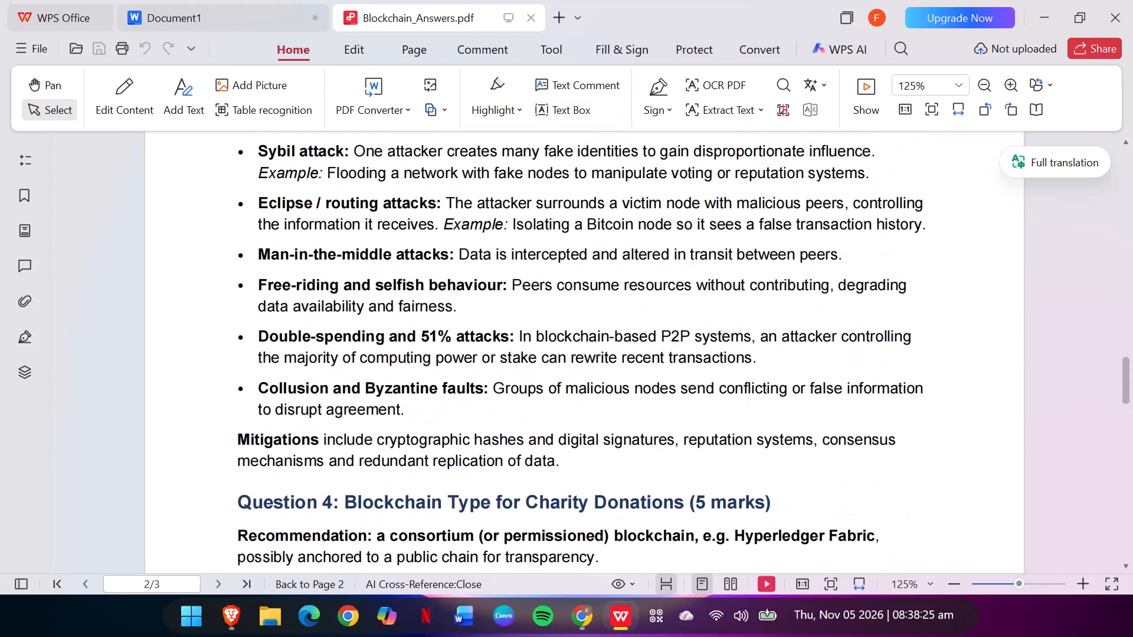
In Document1, apply check mark bullets to the four paragraphs from "Agreeing on the ledger" through "Finality".
click(172, 0)
scroll(542, 385, up, 1)
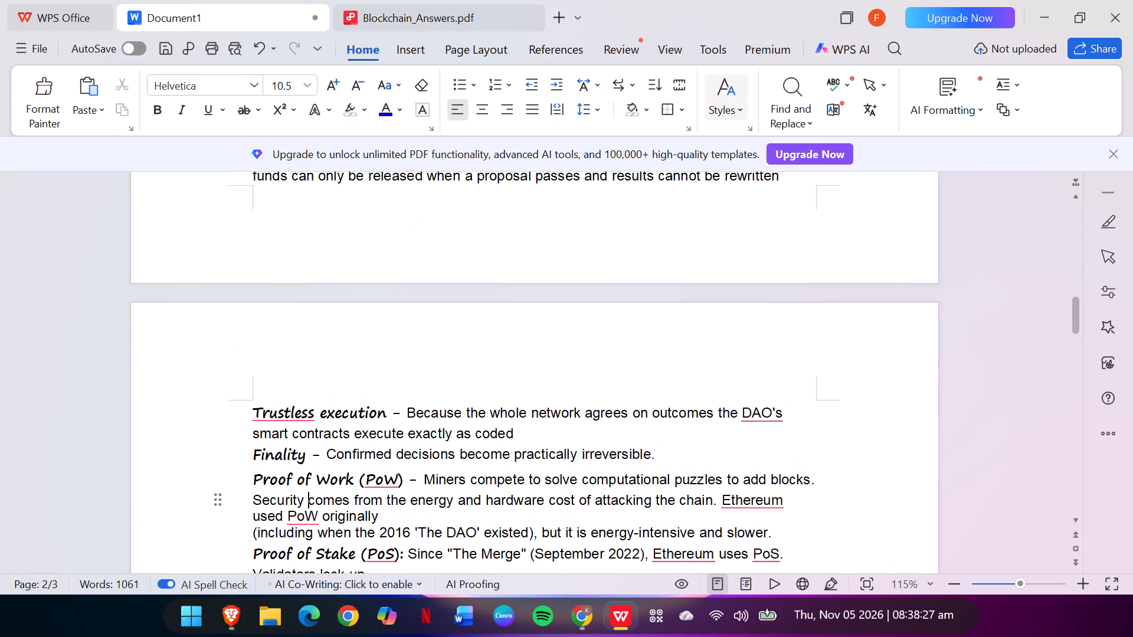
scroll(542, 385, up, 1)
scroll(542, 385, down, 1)
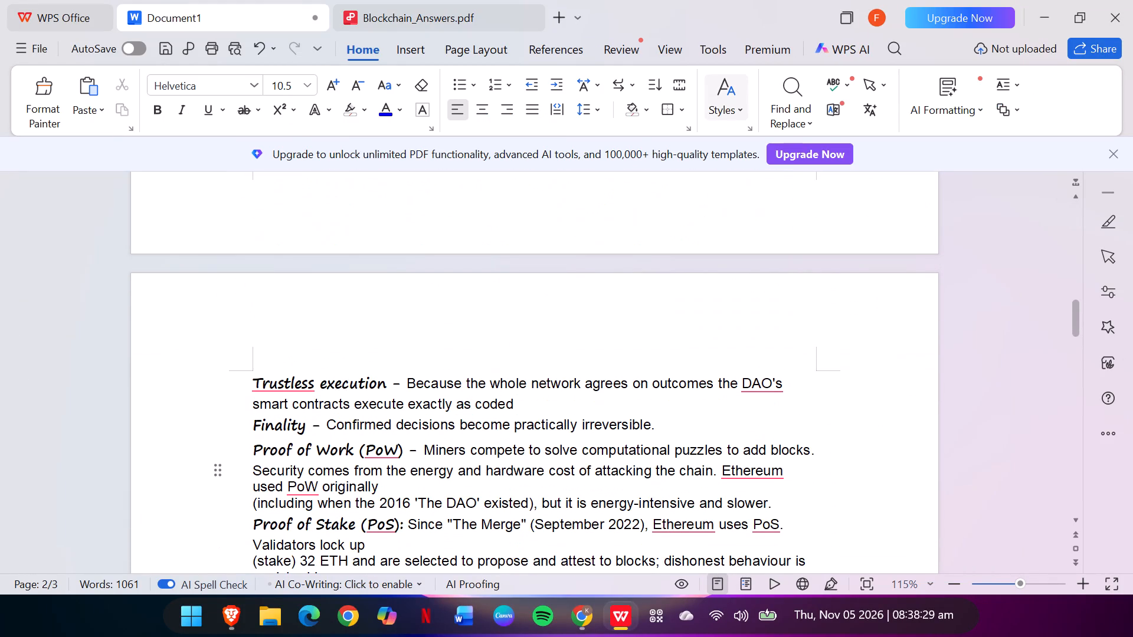
drag(670, 425, 284, 498)
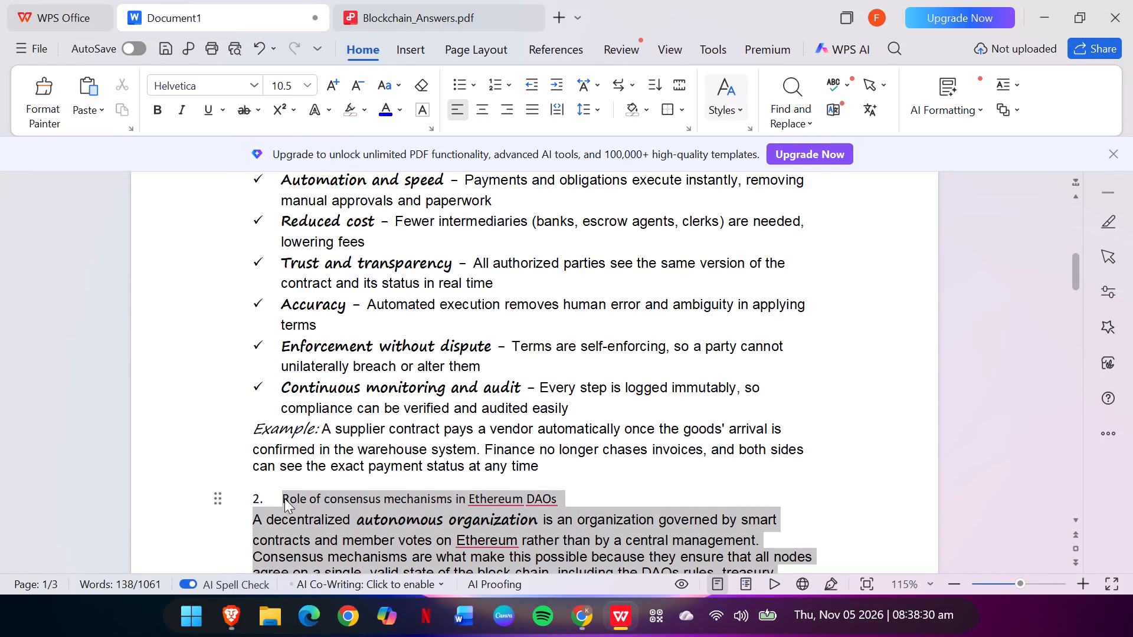
drag(284, 498, 323, 528)
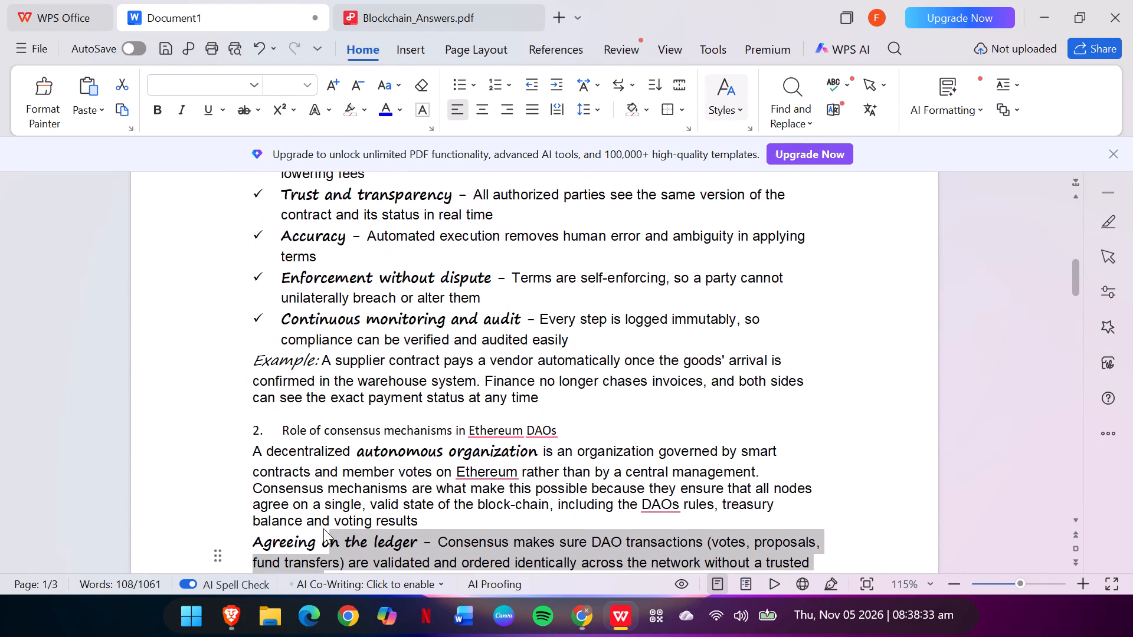
drag(323, 528, 250, 547)
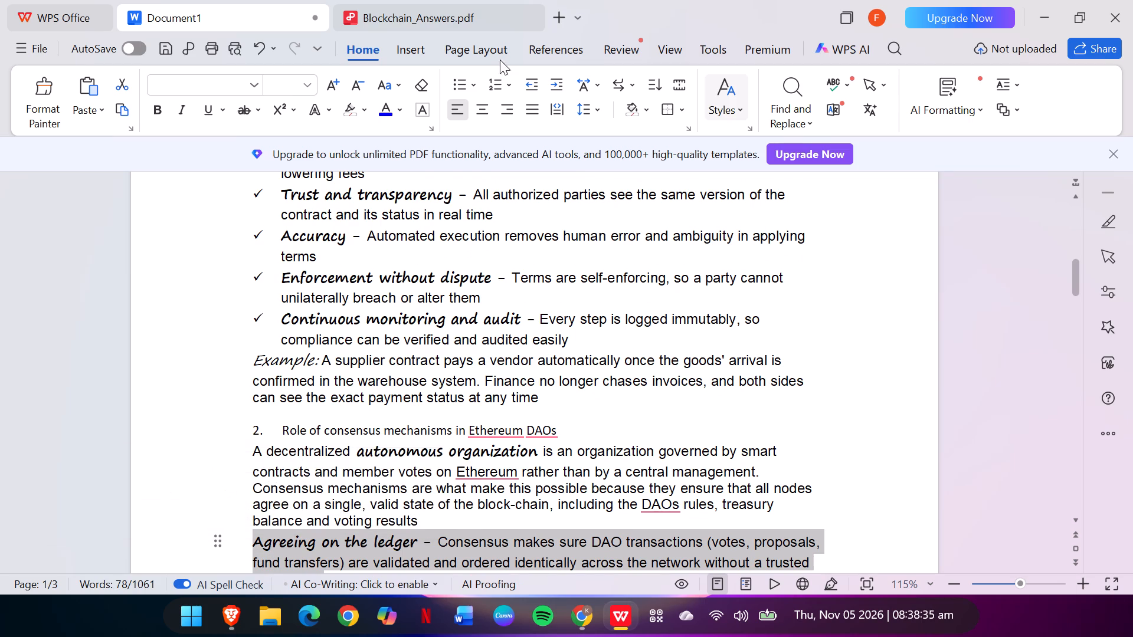
click(459, 89)
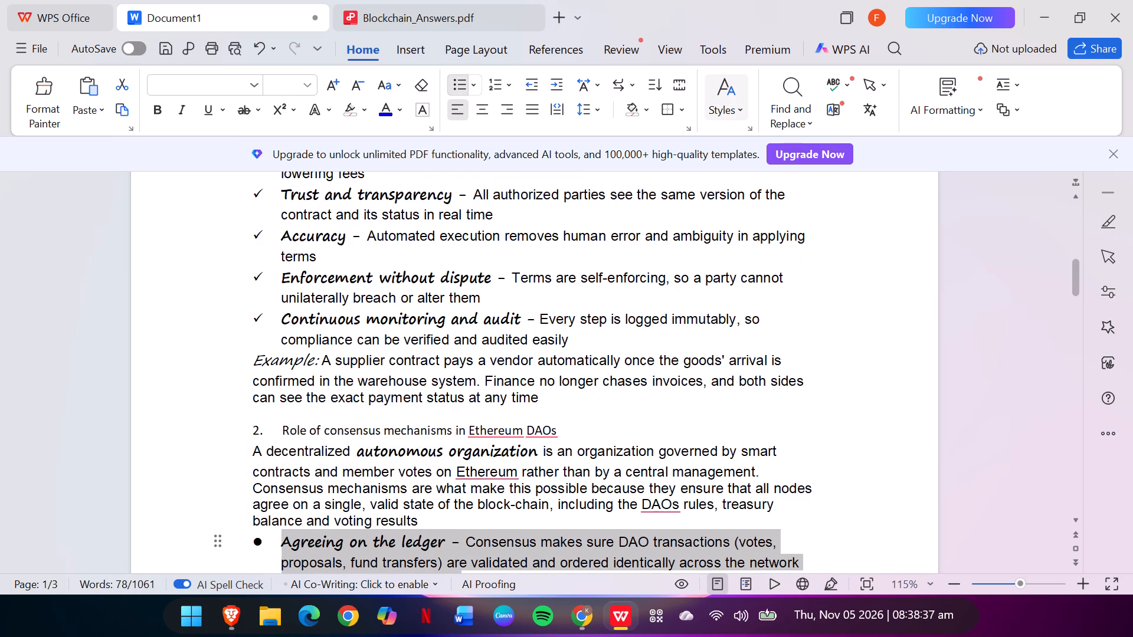
click(479, 92)
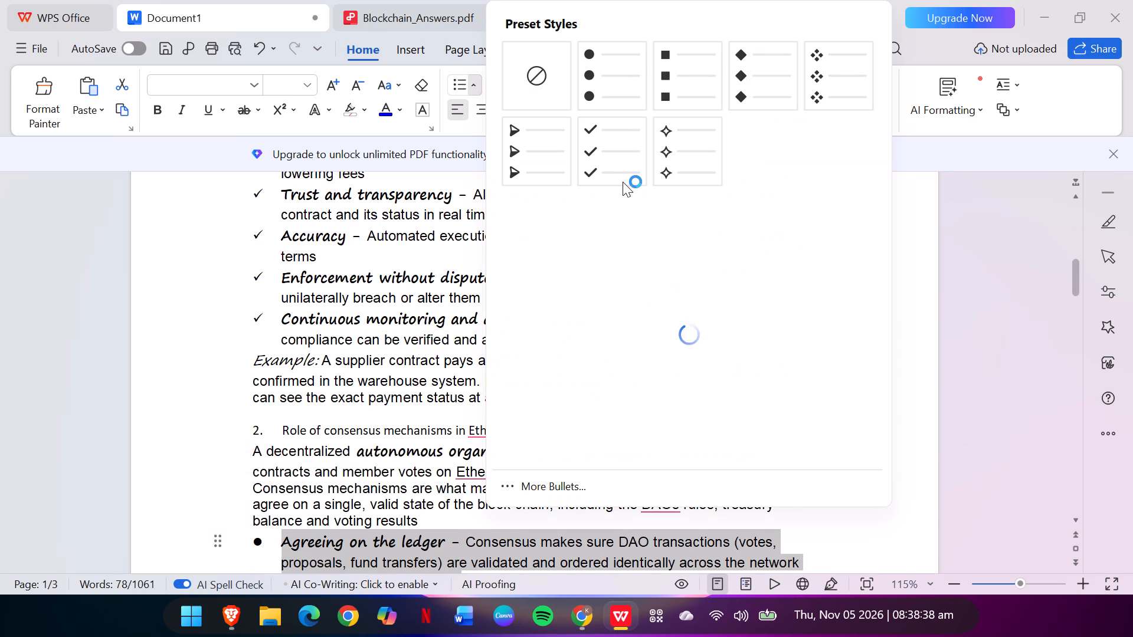
click(623, 182)
scroll(371, 313, down, 2)
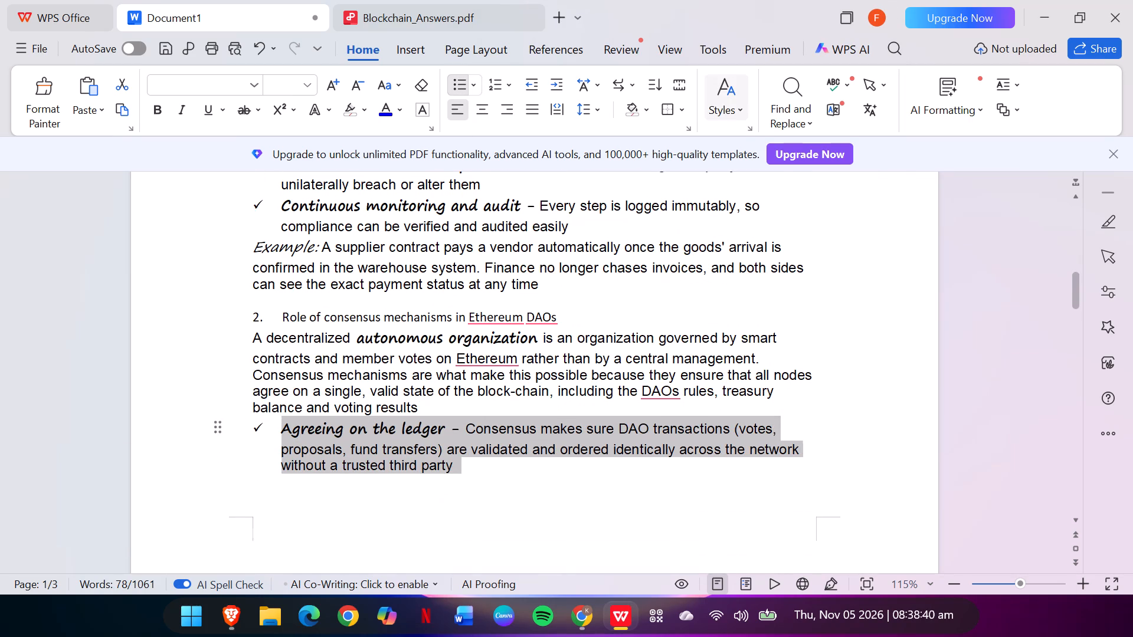
scroll(371, 313, down, 2)
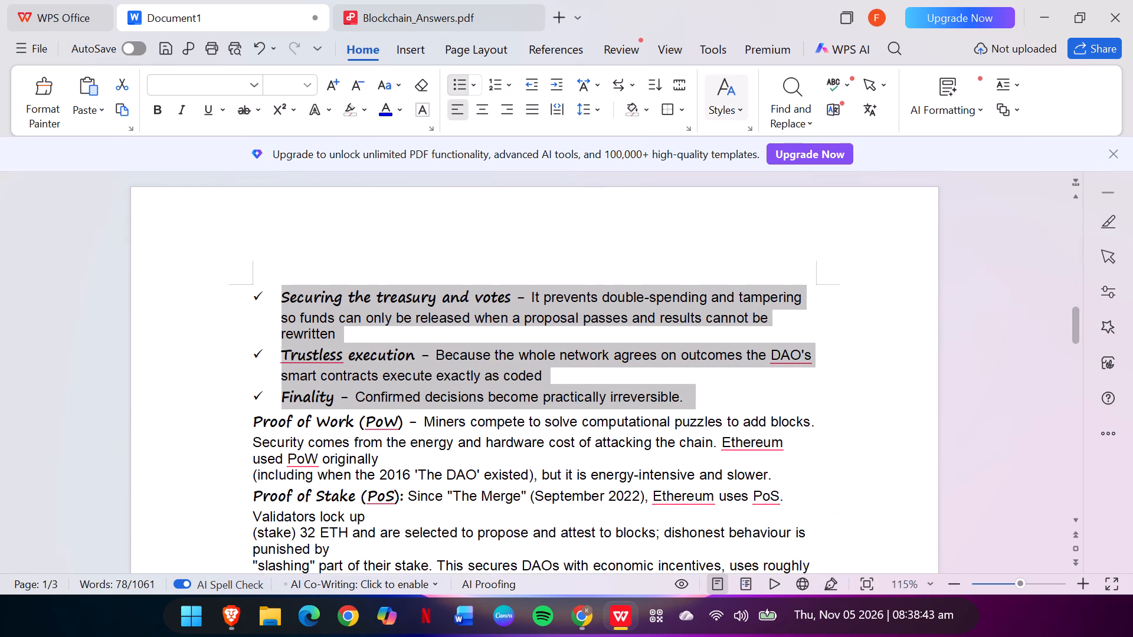
Remove the line break between "used PoW originally" and "(including when the 2016" in the "Proof of Work (PoW)" paragraph.
click(392, 451)
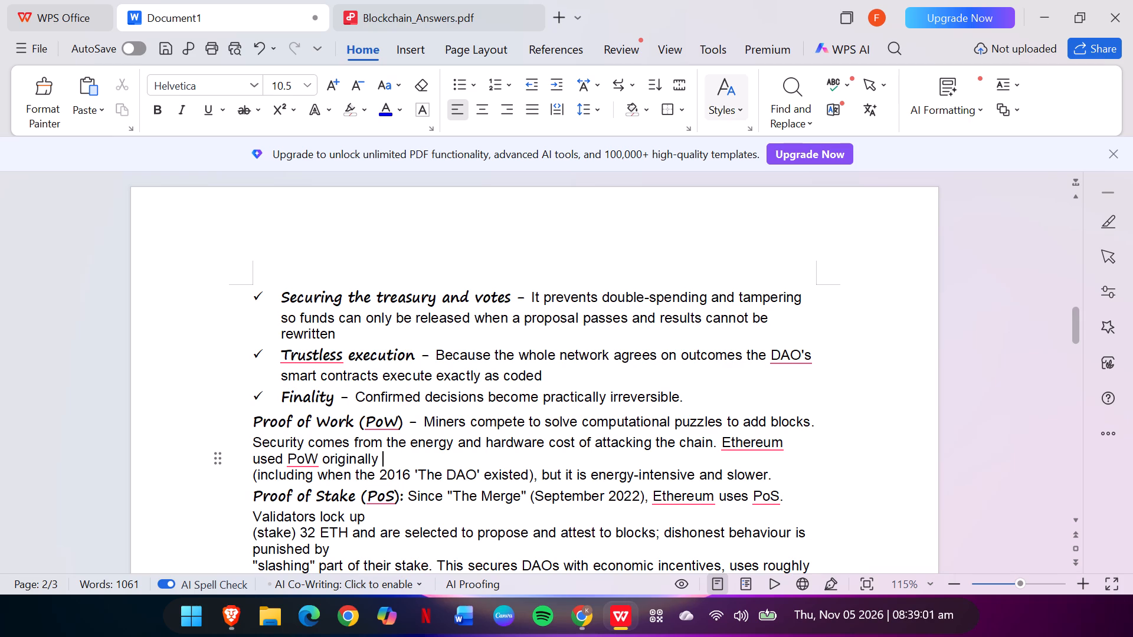
click(248, 480)
key(BackSpace)
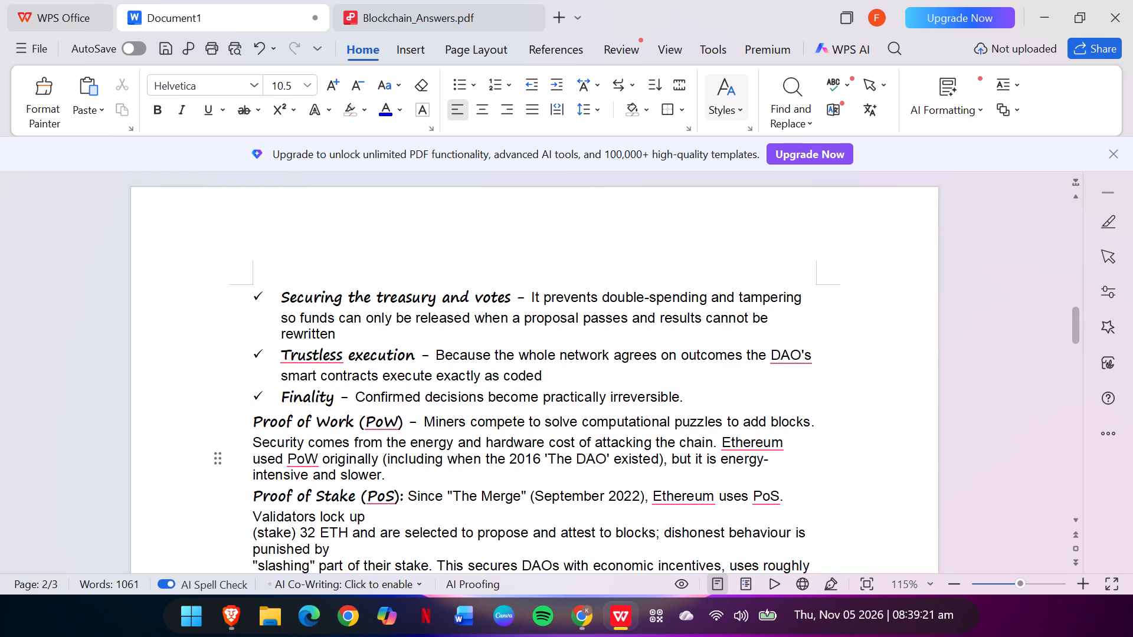
Delete "(including when the 2016 'The DAO' existed)," so the Proof of Work sentence reads "used PoW originally but it is energy-intensive".
click(666, 466)
key(BackSpace)
key(BackSpace)
key(BackSpace)
key(BackSpace)
key(BackSpace)
key(BackSpace)
key(BackSpace)
key(BackSpace)
key(BackSpace)
key(BackSpace)
key(BackSpace)
key(BackSpace)
key(BackSpace)
key(BackSpace)
key(BackSpace)
key(BackSpace)
key(BackSpace)
key(BackSpace)
key(BackSpace)
key(BackSpace)
key(BackSpace)
key(BackSpace)
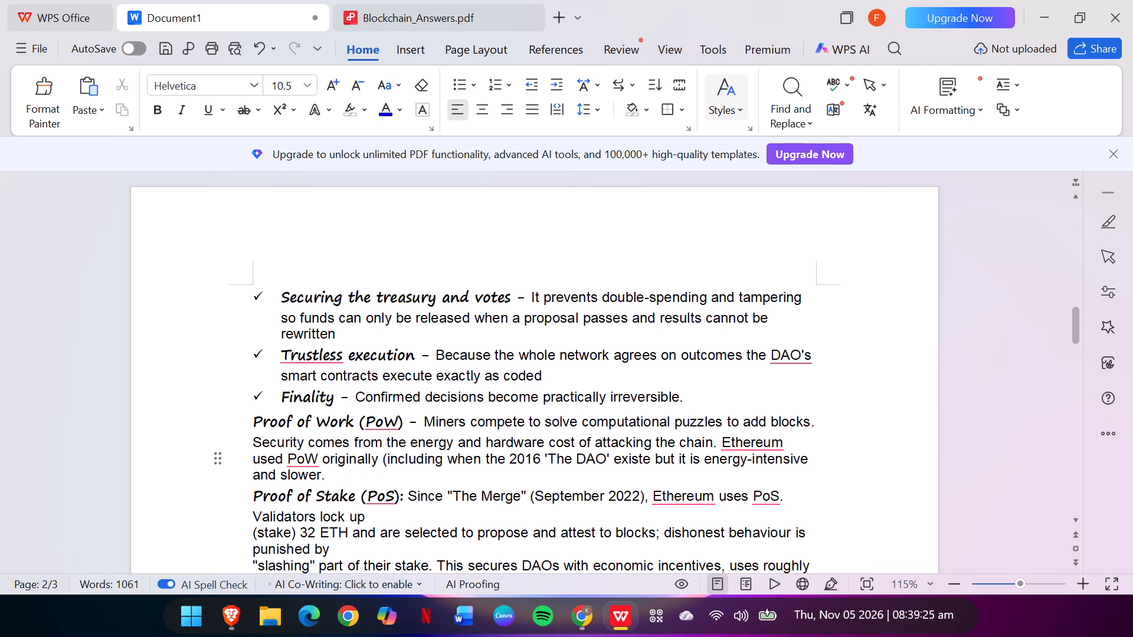
key(BackSpace)
key(BackSpace)
key(BackSpace)
key(BackSpace)
key(BackSpace)
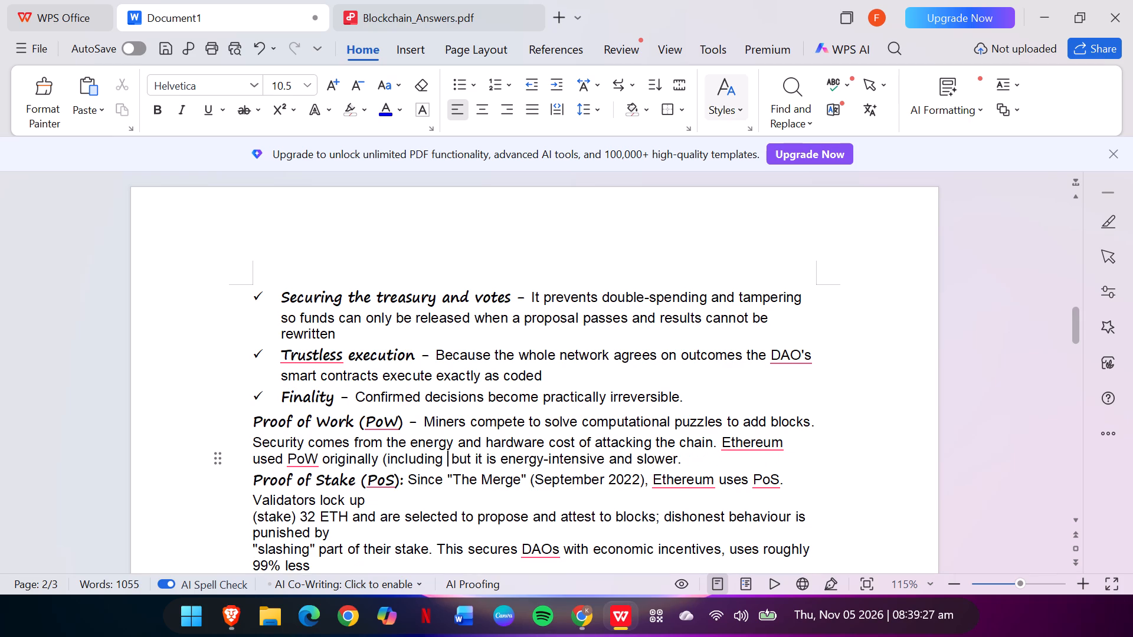
key(BackSpace)
key(BackSpace)
key(BackSpace)
key(BackSpace)
key(BackSpace)
key(BackSpace)
key(BackSpace)
key(BackSpace)
key(BackSpace)
key(BackSpace)
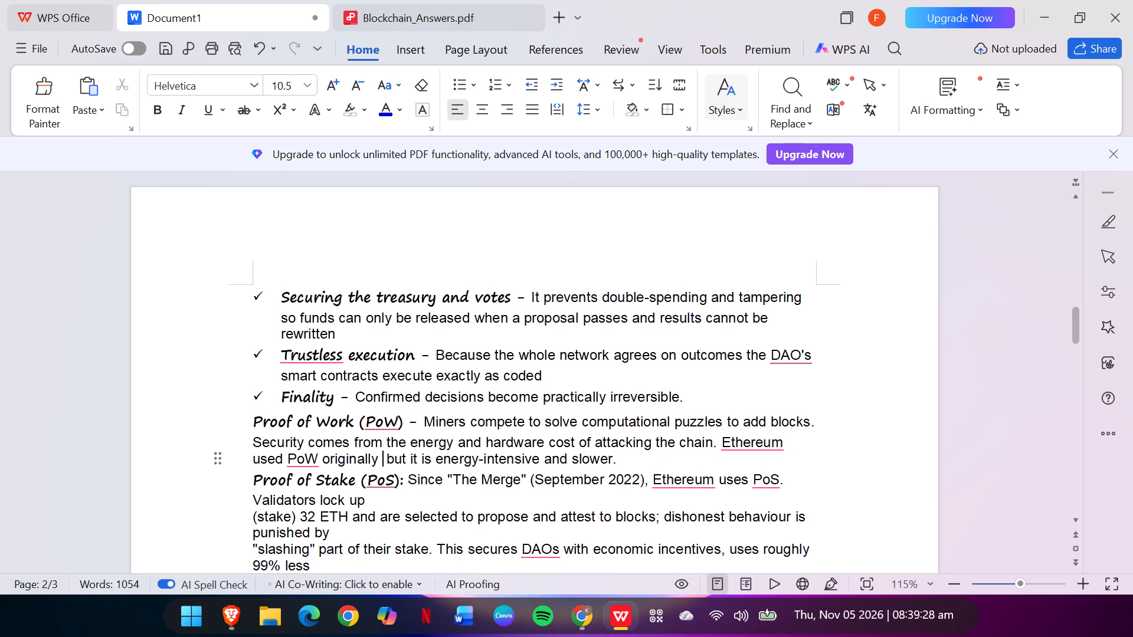
key(BackSpace)
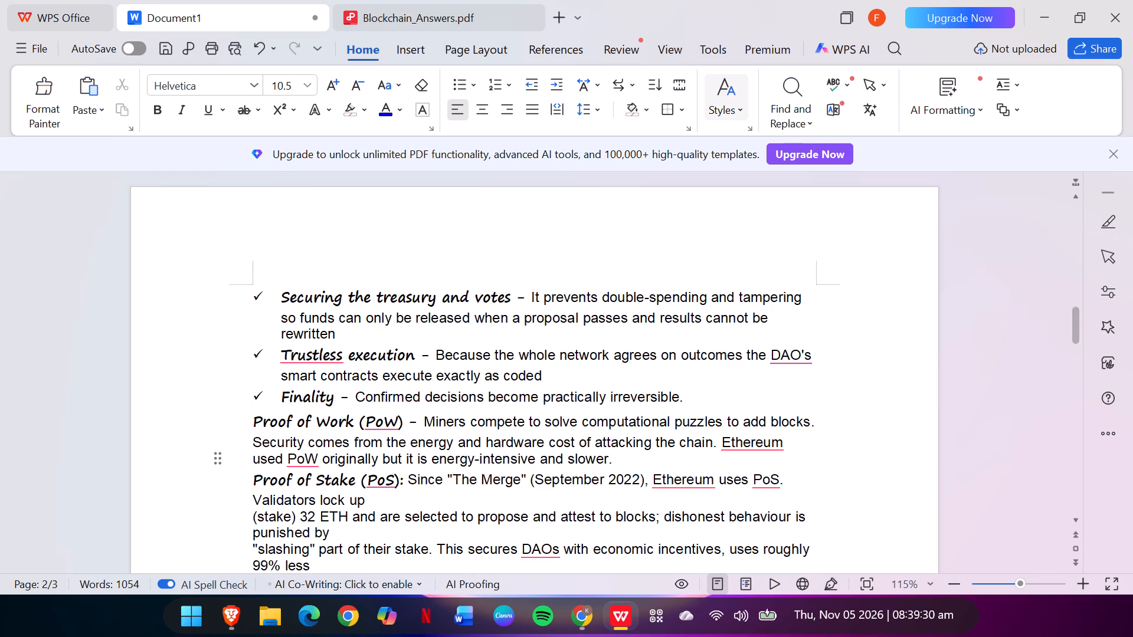
Remove the full stops that end the "Proof of Work (PoW)" paragraph and the "Finality" bullet.
click(621, 461)
key(BackSpace)
key(BackSpace)
click(696, 386)
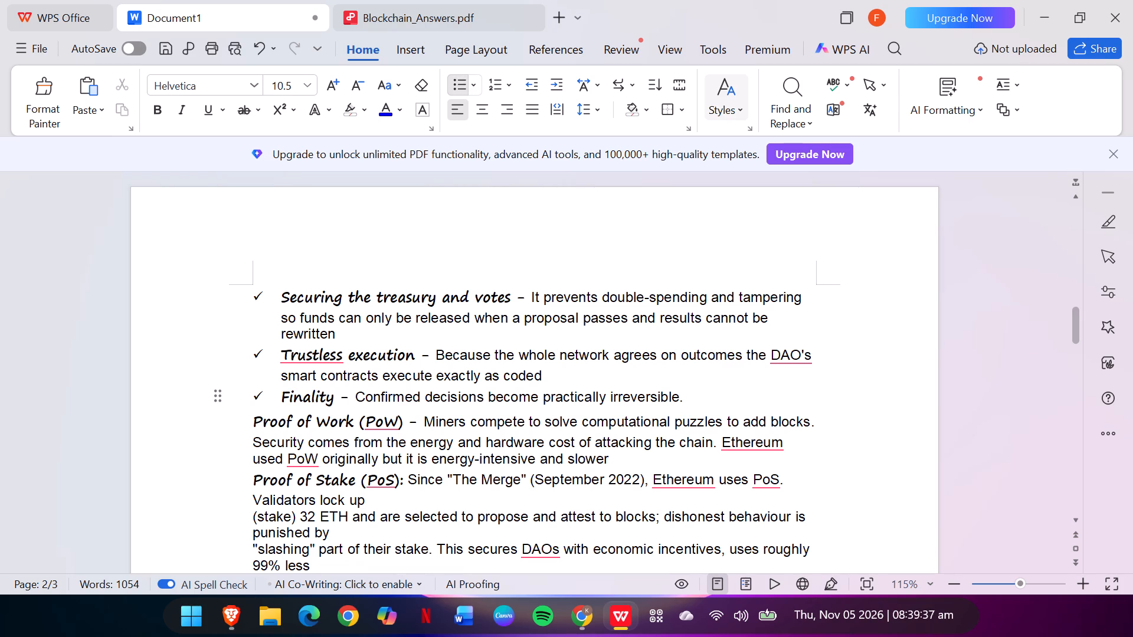
key(BackSpace)
key(BackSpace)
Replace the colon after "Proof of Stake (PoS)" with a hyphen preceded by a space.
click(405, 481)
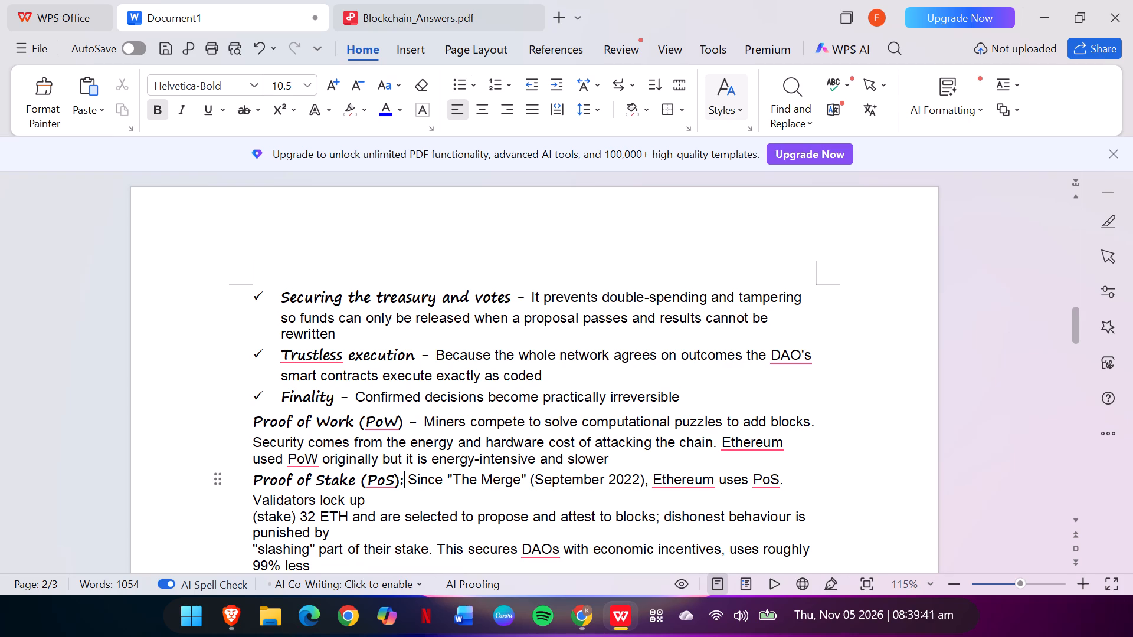
click(407, 480)
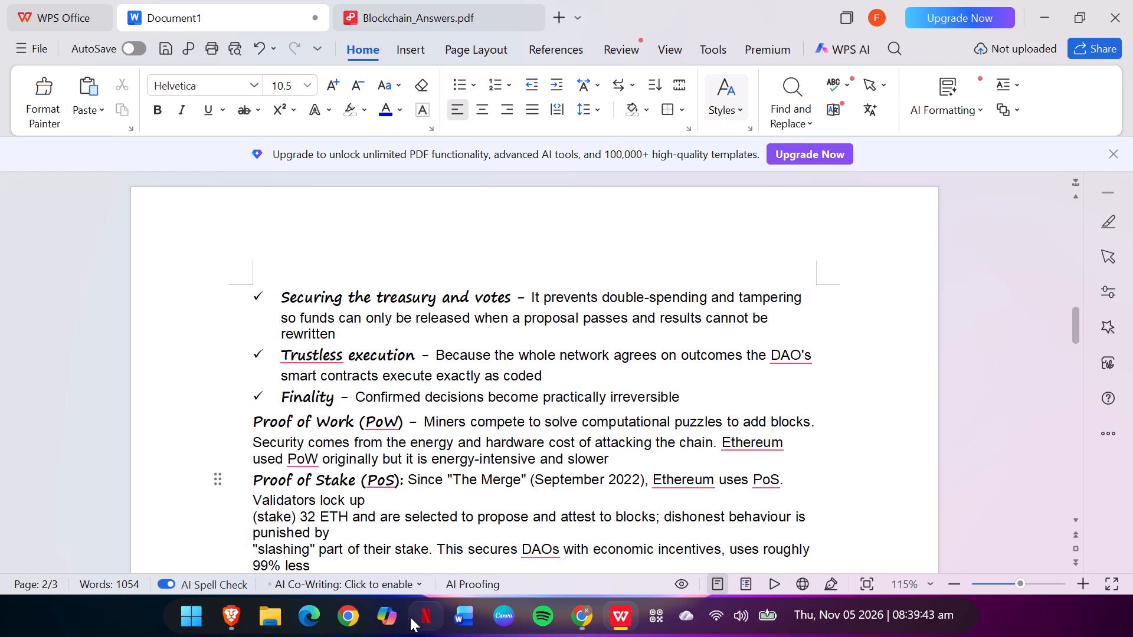
key(BackSpace)
key(BackSpace)
key(space)
text(-)
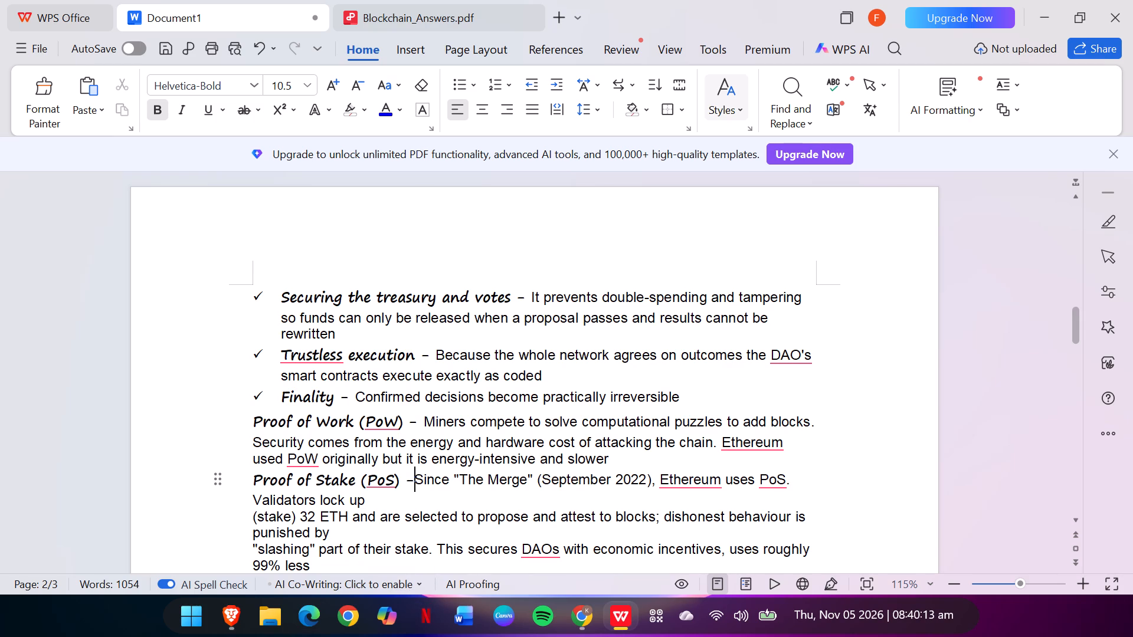
Remove the line break between "Validators lock up" and "(stake) 32 ETH" in the "Proof of Stake (PoS)" paragraph.
click(251, 522)
key(BackSpace)
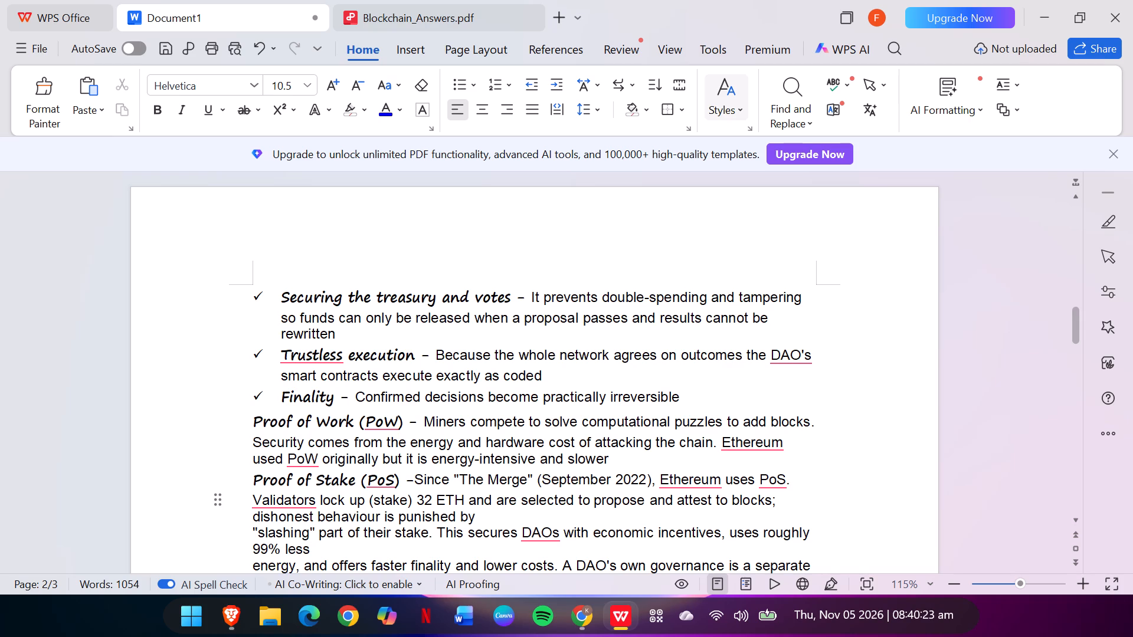
Delete "(September 2022)," so the Proof of Stake sentence reads "Since "The Merge" Ethereum uses PoS".
click(659, 481)
key(BackSpace)
key(BackSpace)
key(BackSpace)
key(BackSpace)
key(BackSpace)
key(BackSpace)
key(BackSpace)
key(BackSpace)
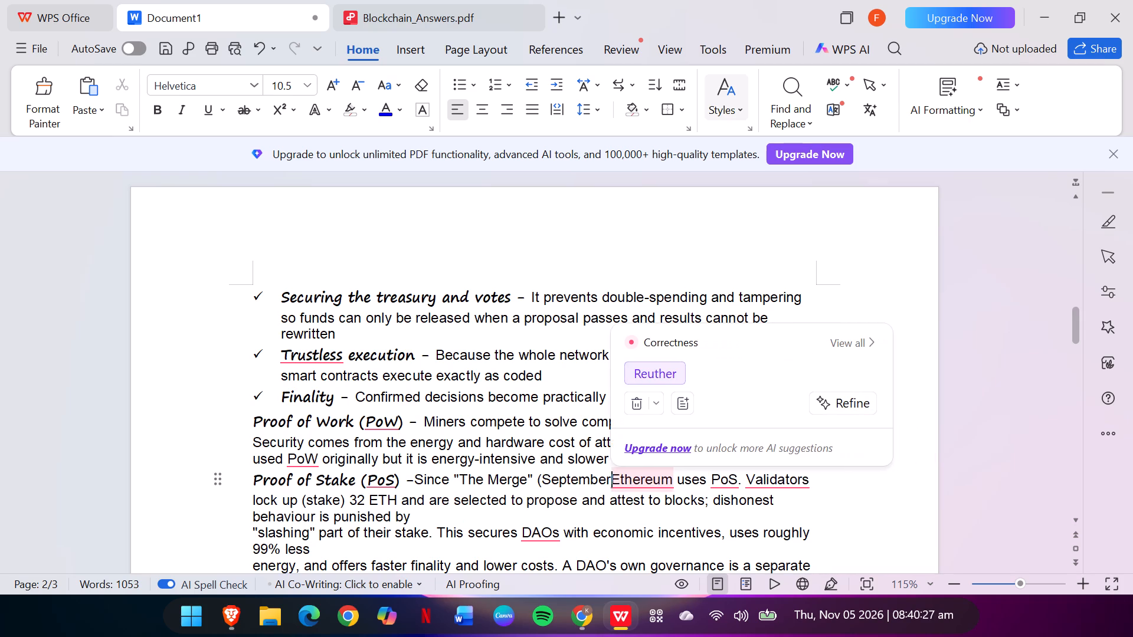
key(BackSpace)
key(BackSpace)
key(BackSpace)
key(BackSpace)
key(BackSpace)
key(BackSpace)
key(BackSpace)
key(BackSpace)
key(BackSpace)
key(BackSpace)
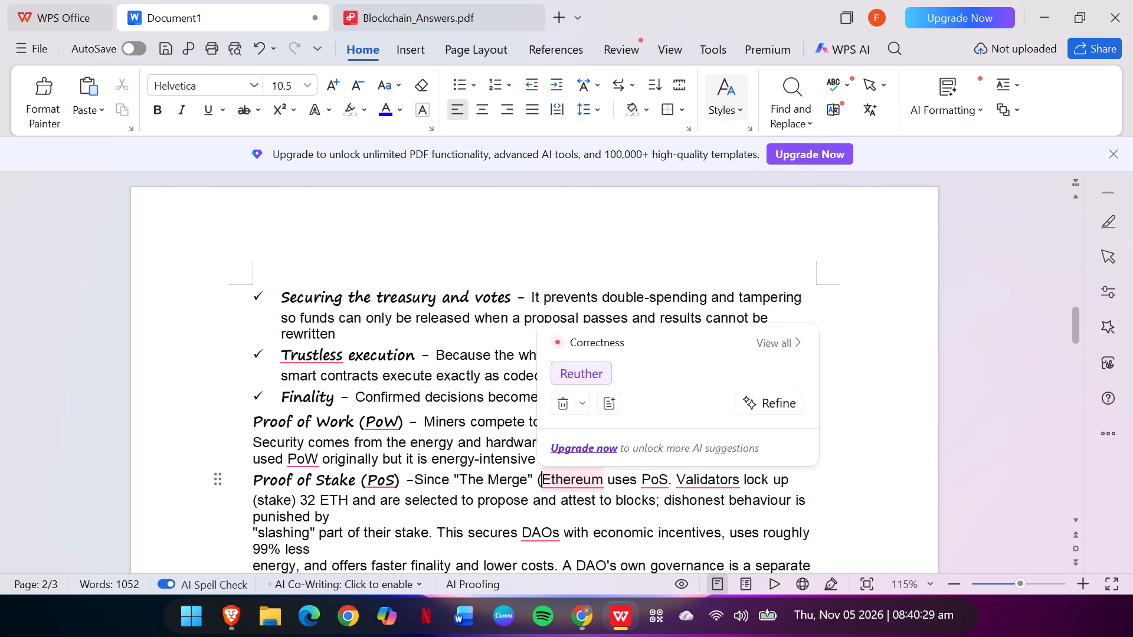
key(BackSpace)
key(space)
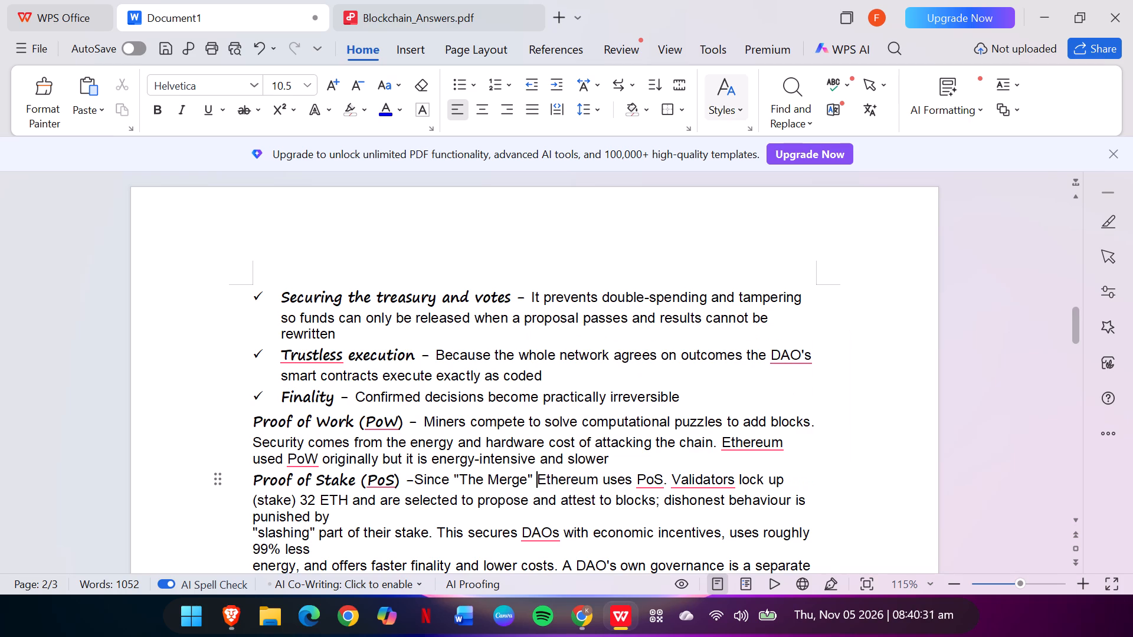
click(829, 424)
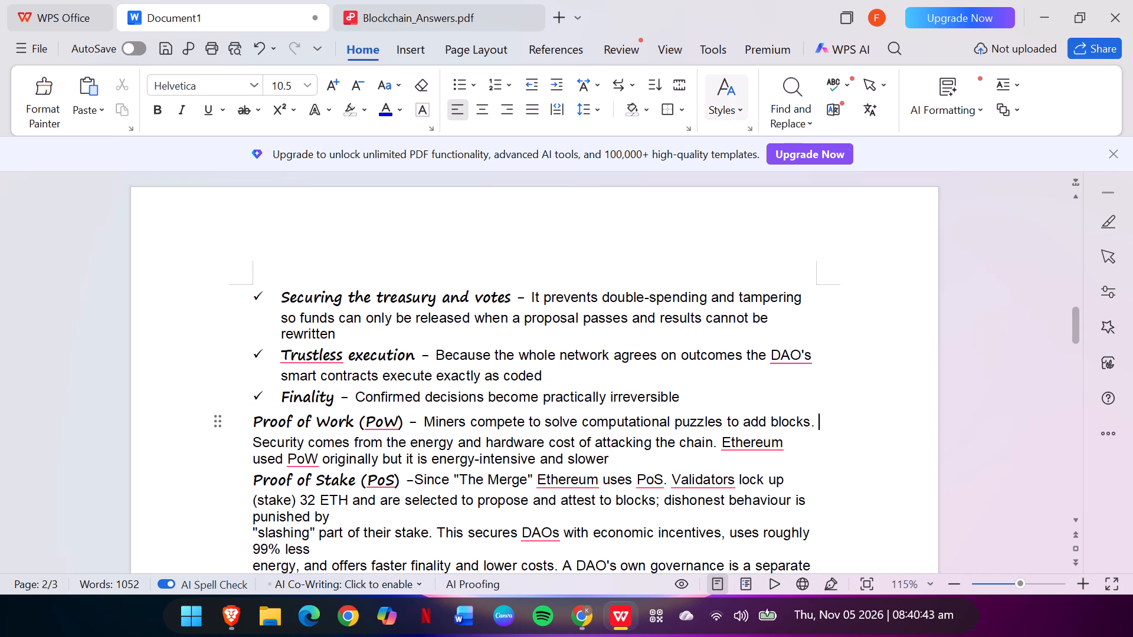
Remove the line breaks before "slashing" and before "energy, and offers faster finality" in the "Proof of Stake (PoS)" paragraph.
click(248, 527)
key(BackSpace)
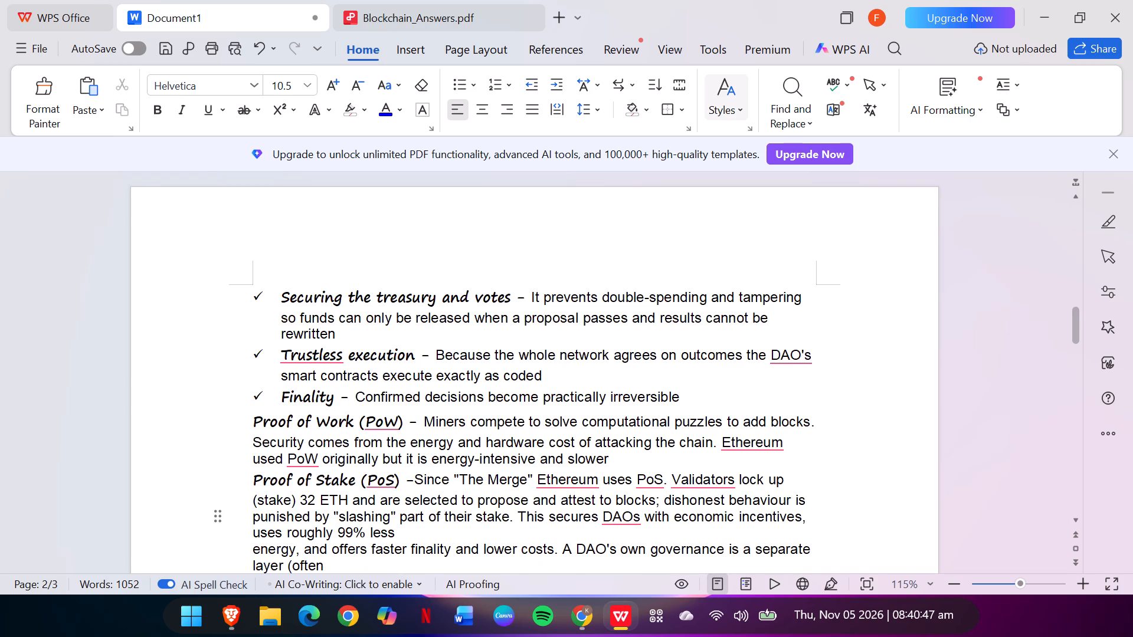
scroll(629, 532, down, 1)
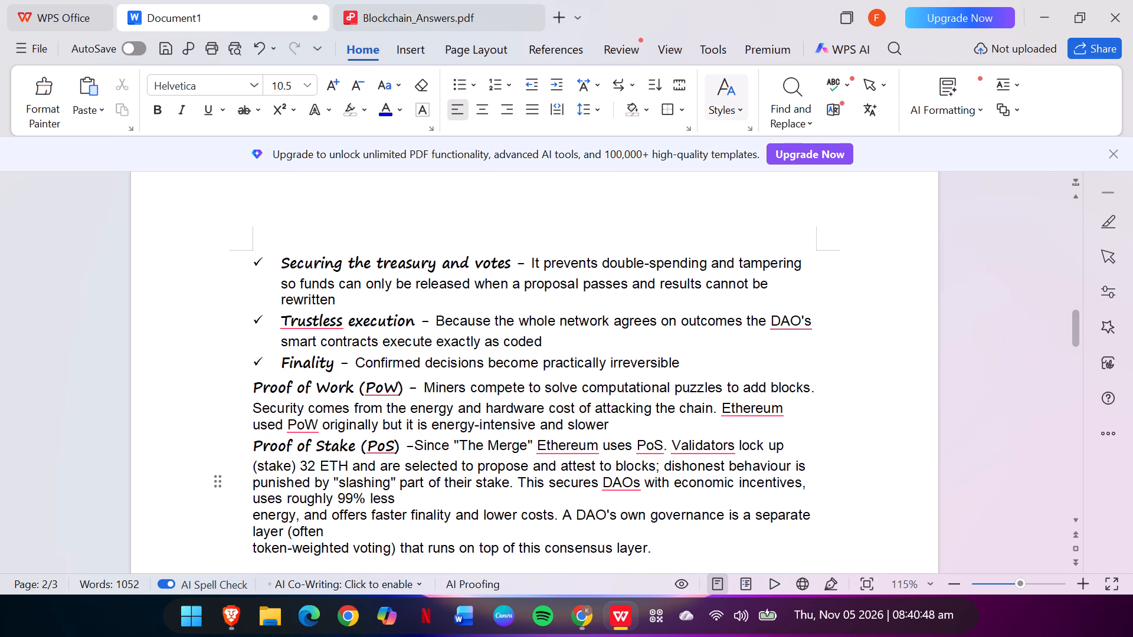
click(253, 515)
key(BackSpace)
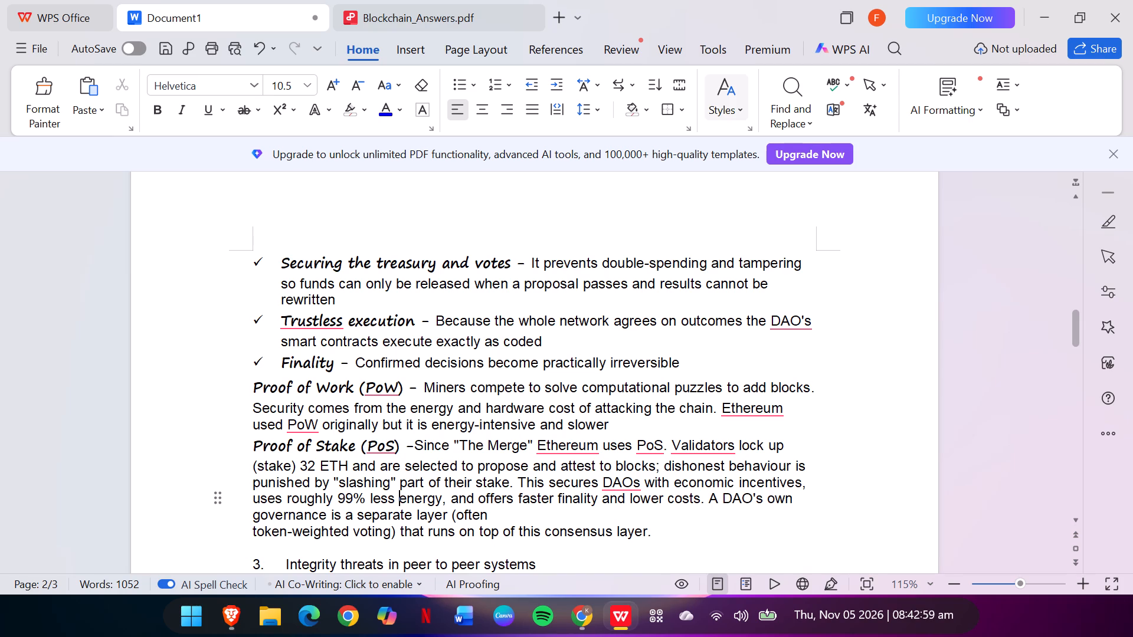
Remove the semicolon after "attest to blocks" and the comma after "99% less energy", keeping a single space between the words.
click(660, 465)
key(BackSpace)
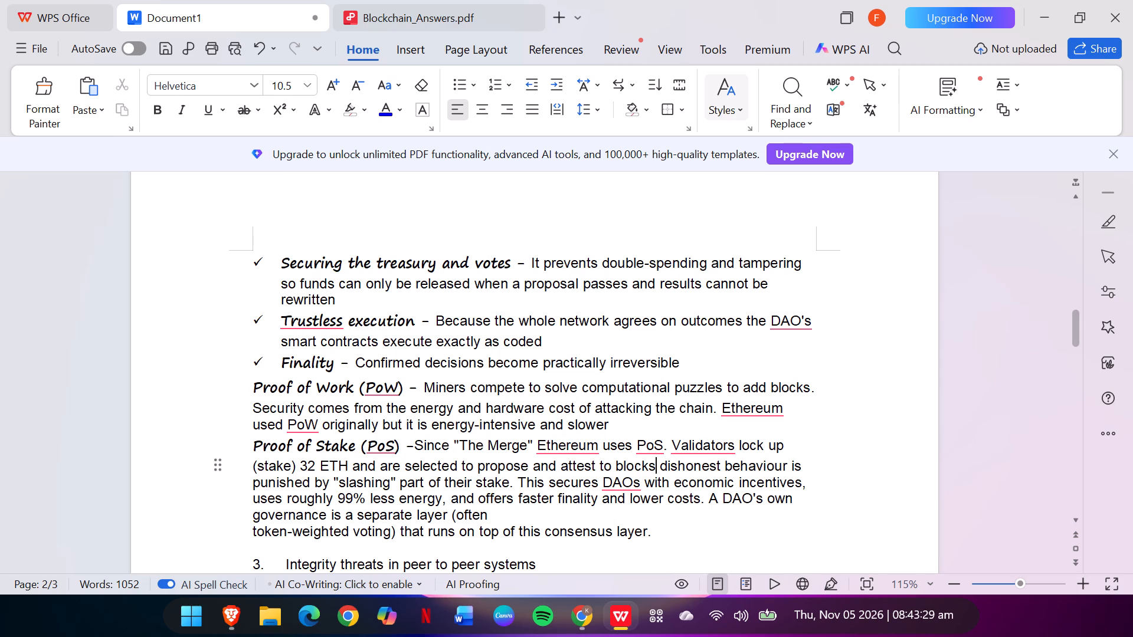
click(450, 503)
key(BackSpace)
key(BackSpace)
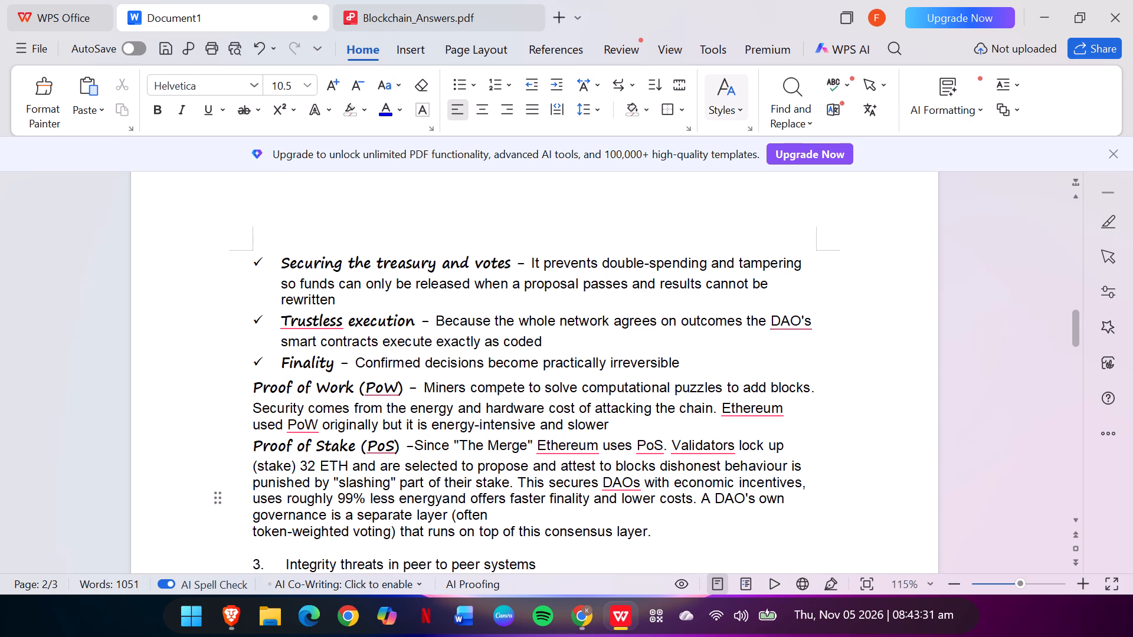
key(space)
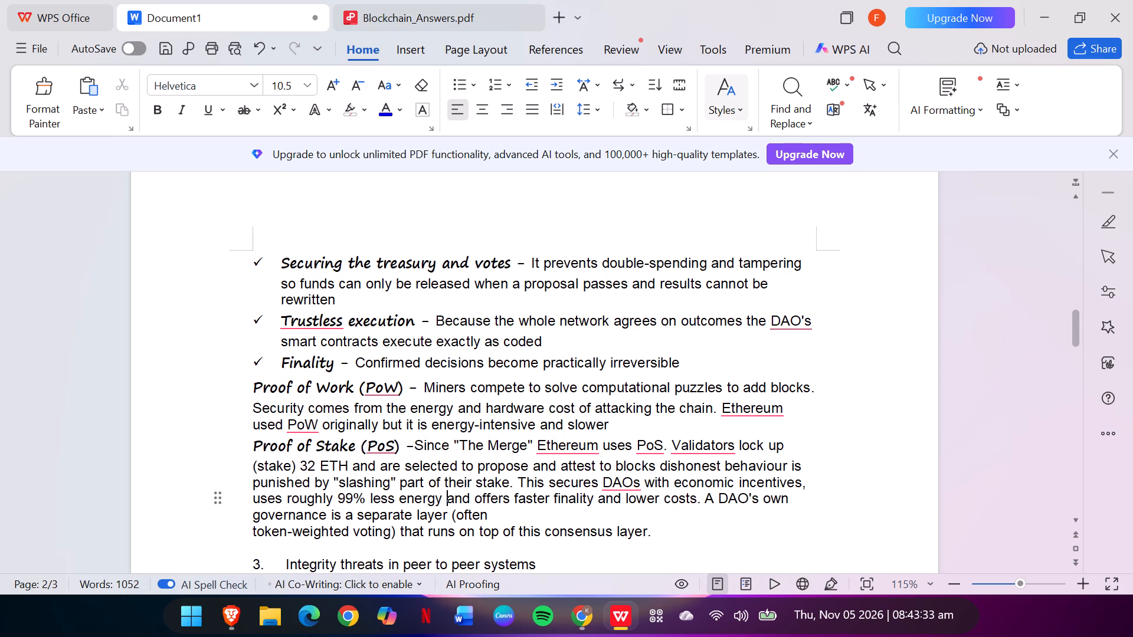
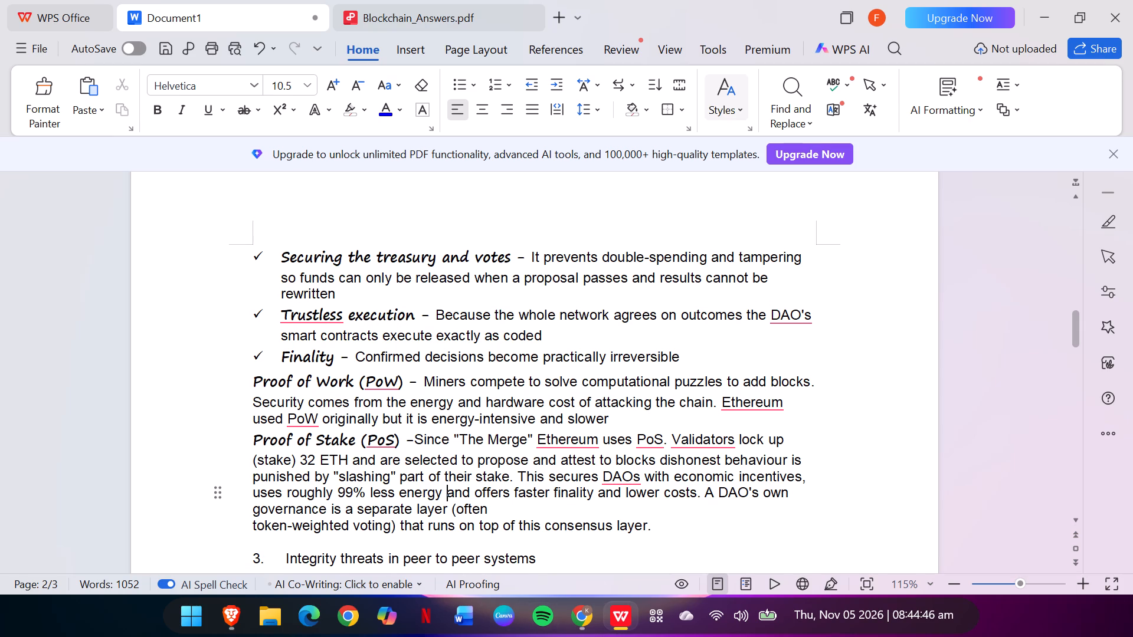
Remove the line break between "(often" and "token-weighted voting)" in the "Proof of Stake (PoS)" paragraph.
click(257, 528)
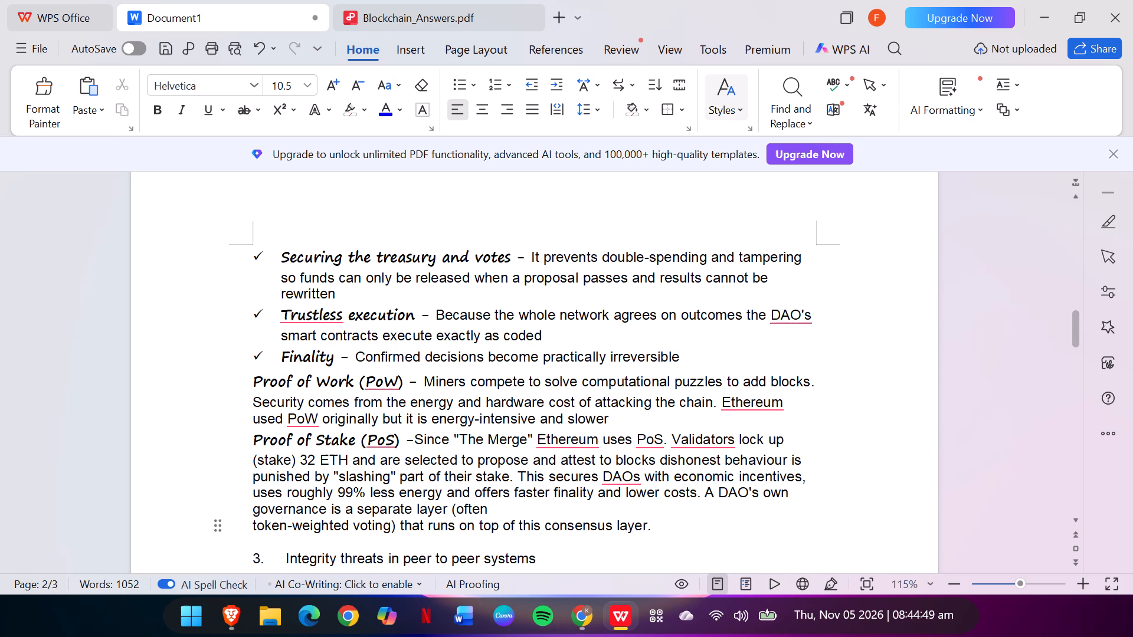
key(Left)
key(BackSpace)
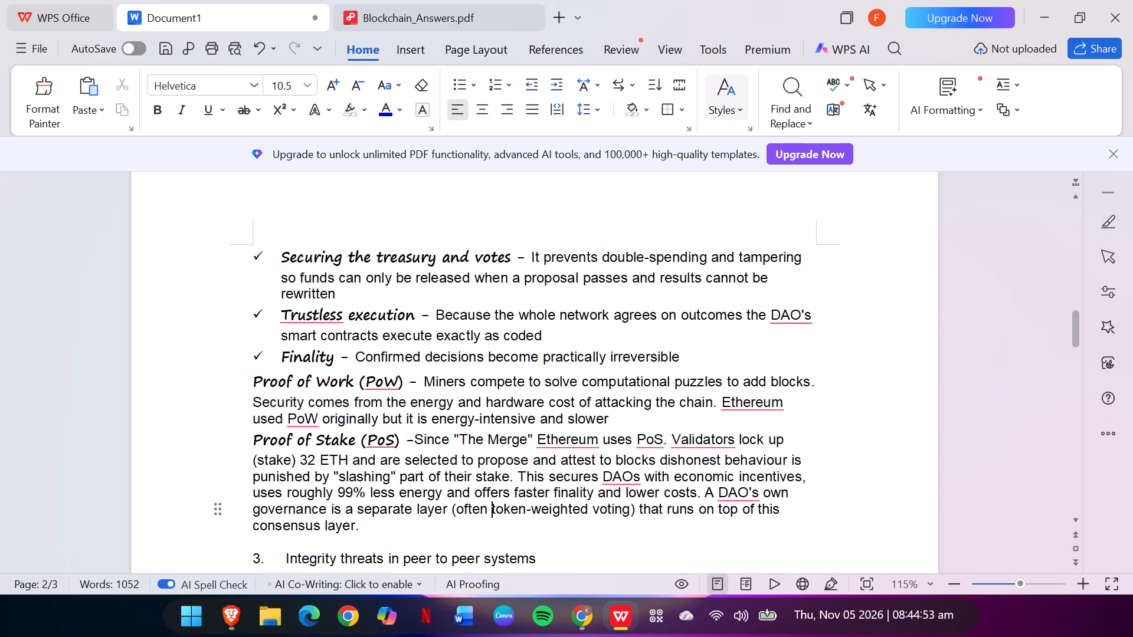
Delete the full stop after "consensus layer" at the end of the "Proof of Stake (PoS)" paragraph.
click(381, 523)
key(BackSpace)
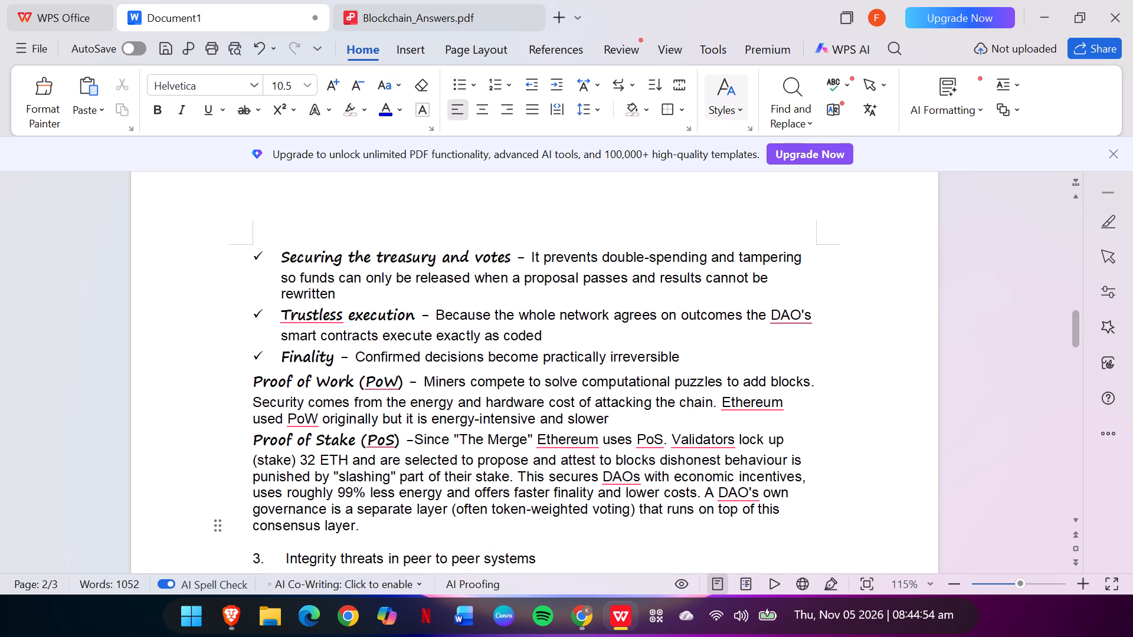
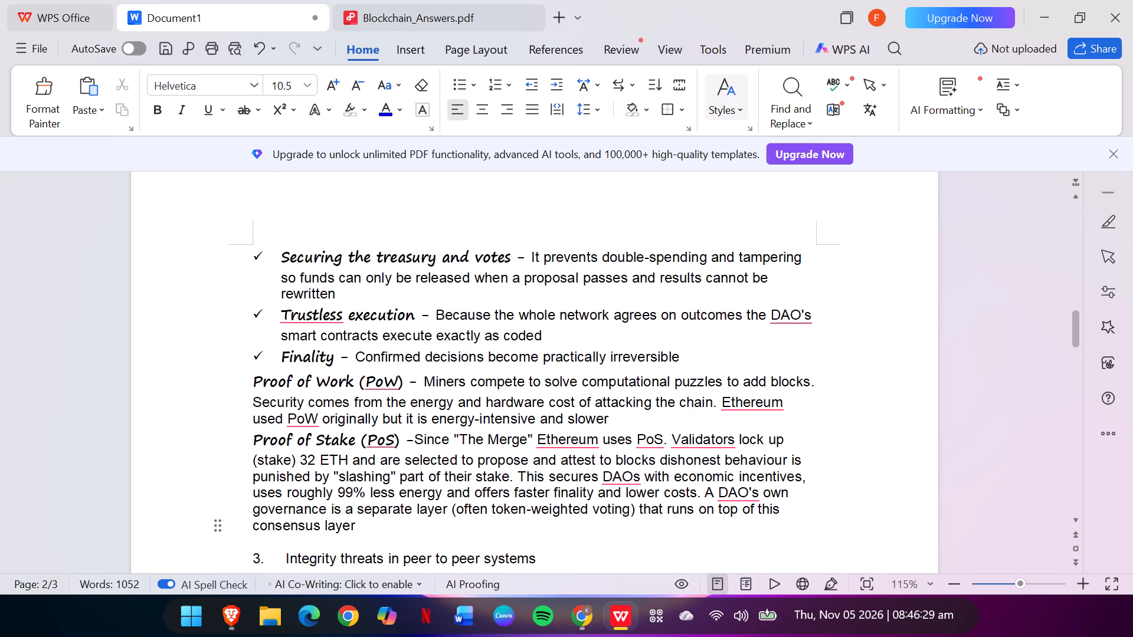
Delete "(P2P)" from the opening sentence under "Integrity threats in peer to peer systems".
scroll(404, 531, down, 1)
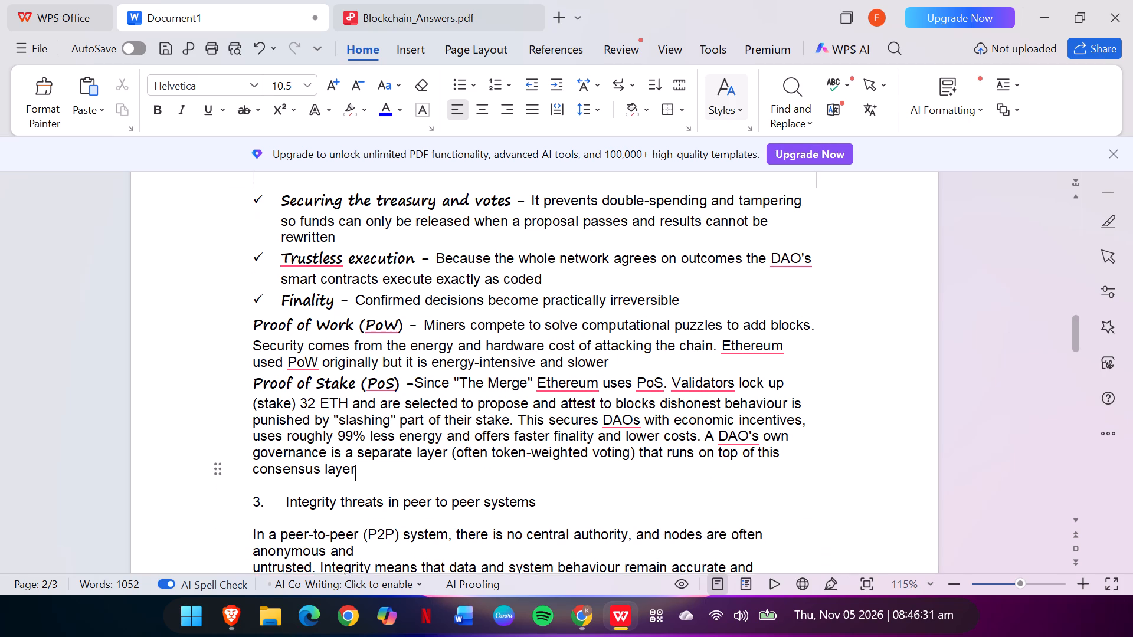
scroll(404, 531, down, 1)
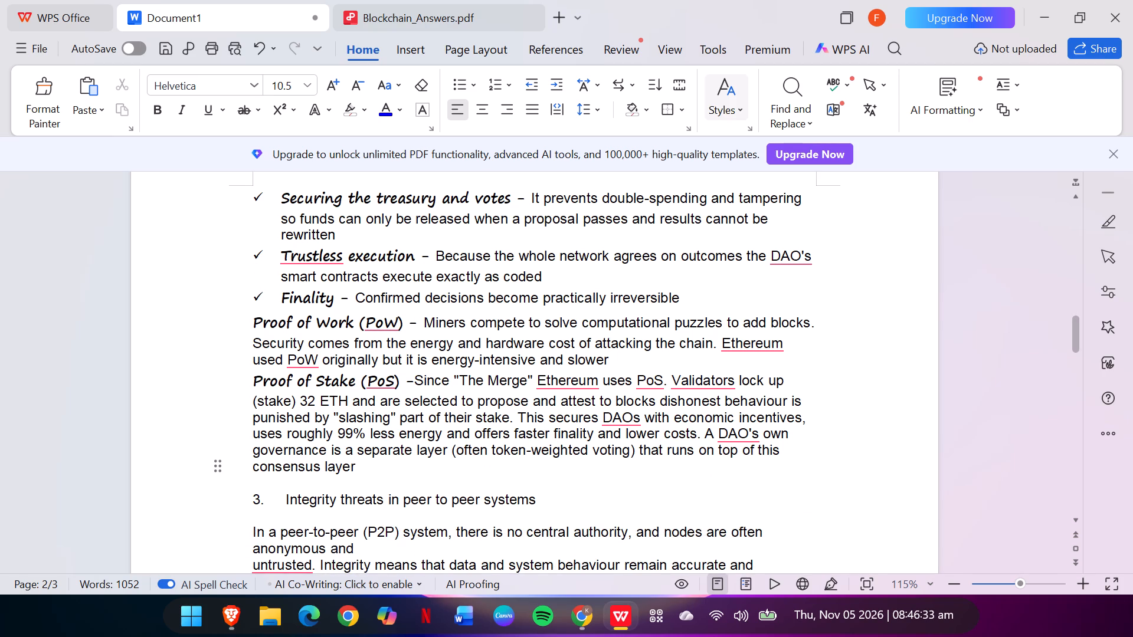
scroll(371, 467, down, 1)
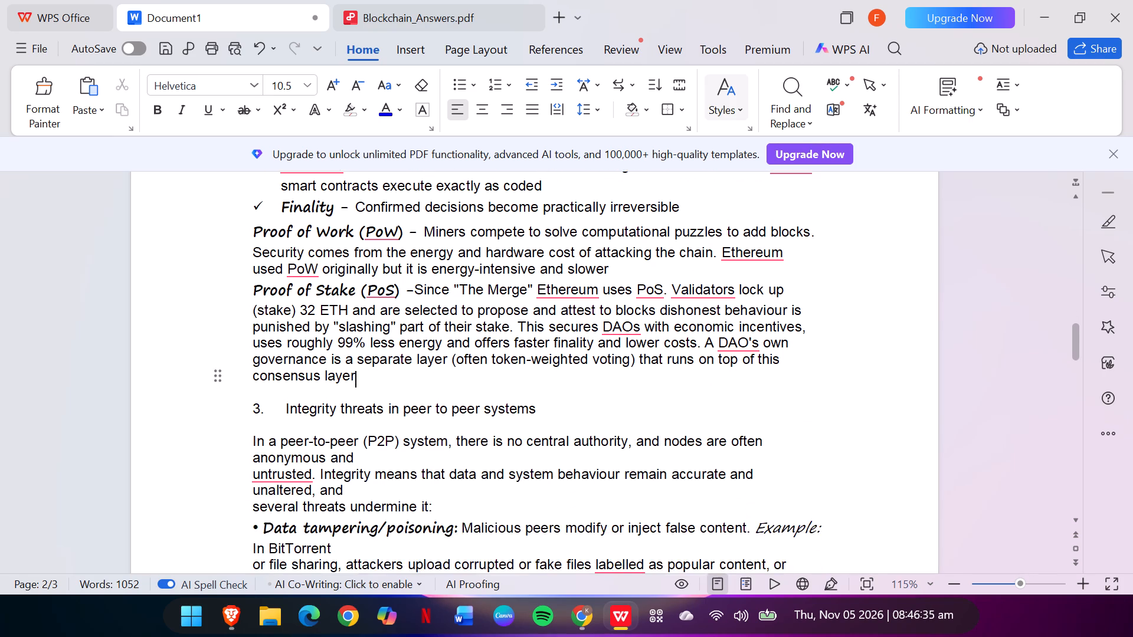
scroll(371, 467, down, 1)
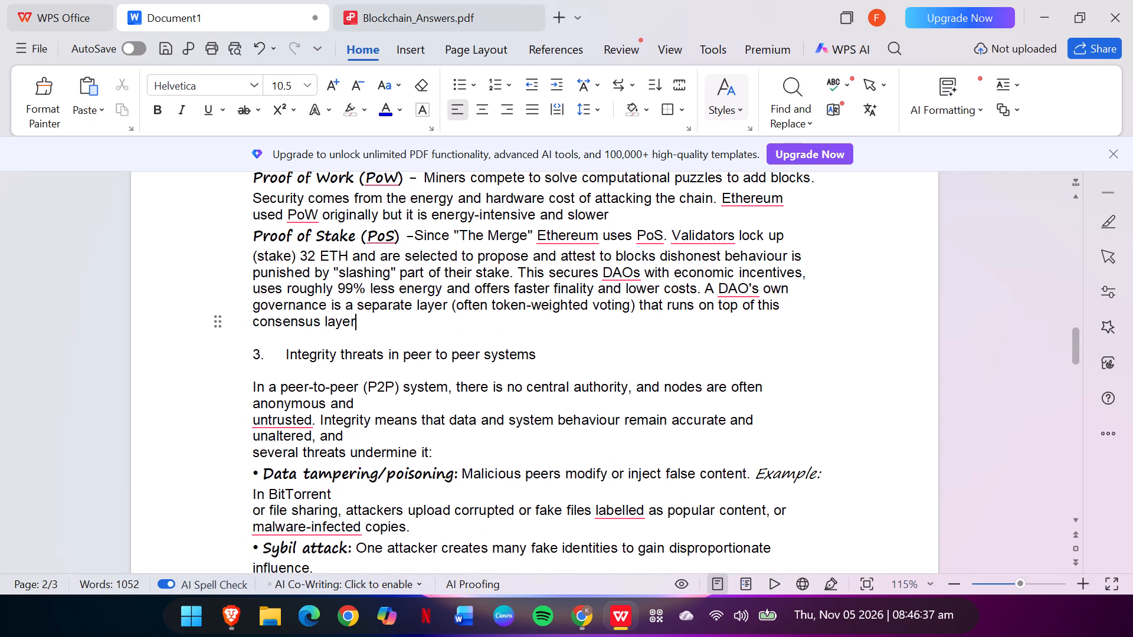
click(395, 382)
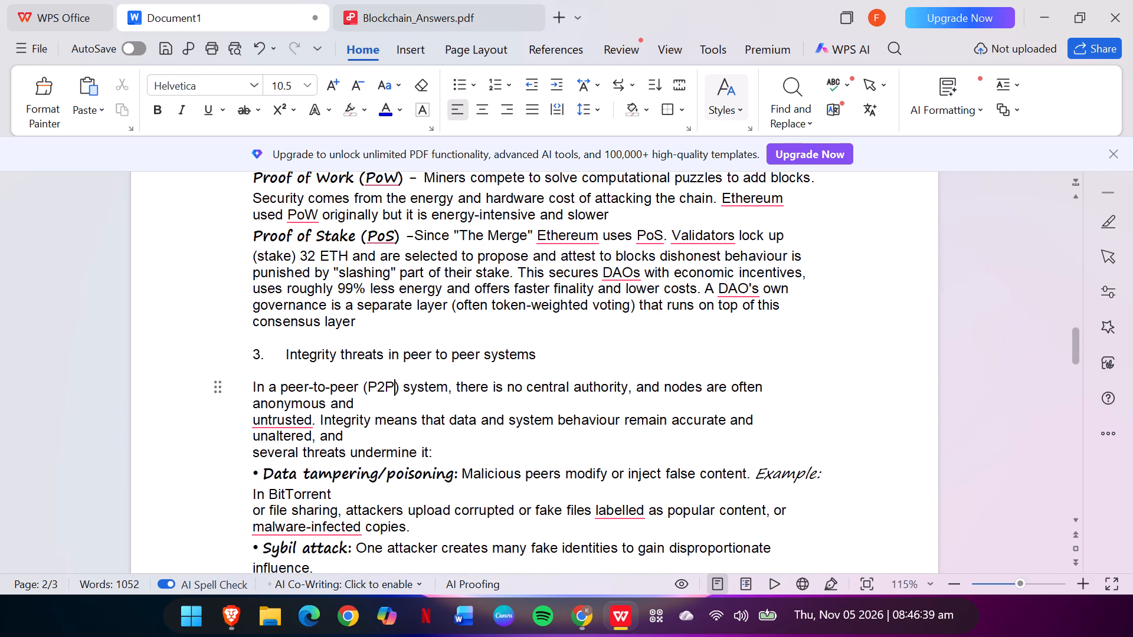
click(407, 388)
key(Left)
key(BackSpace)
key(BackSpace)
key(BackSpace)
key(BackSpace)
key(BackSpace)
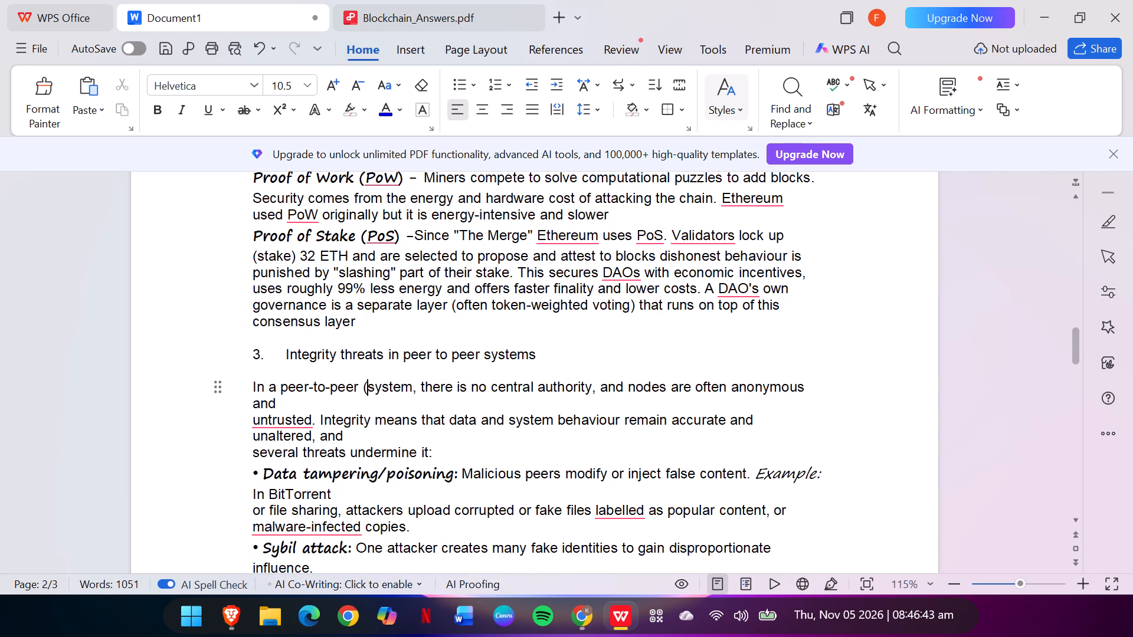
key(BackSpace)
key(BackSpace)
key(space)
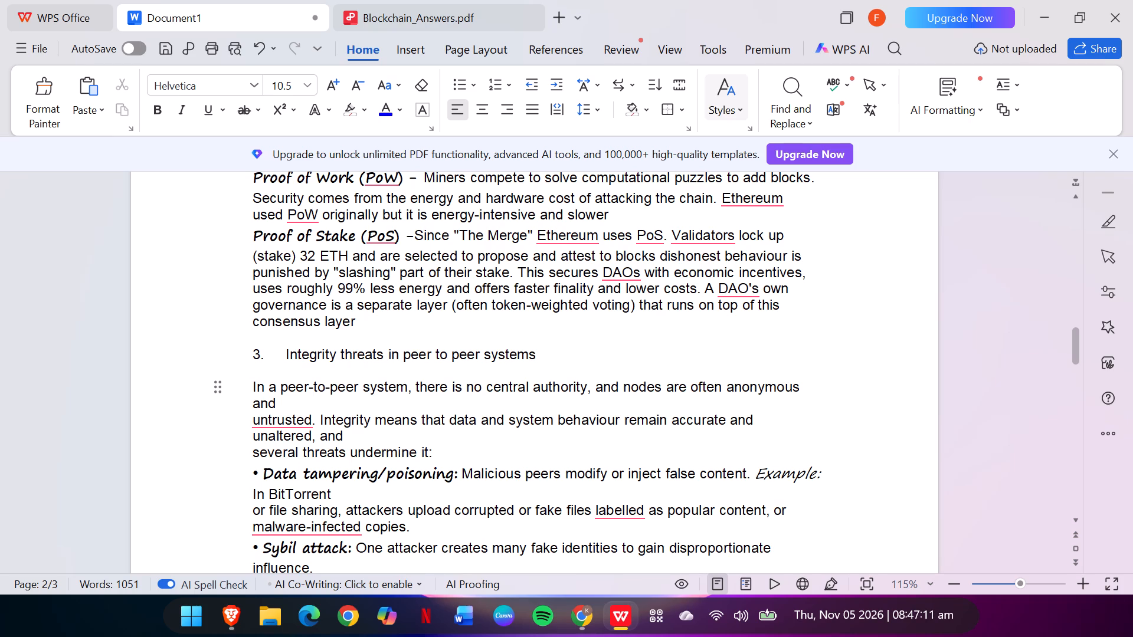
Remove the commas after "peer-to-peer system" and "central authority" in the section 3 introduction.
click(418, 393)
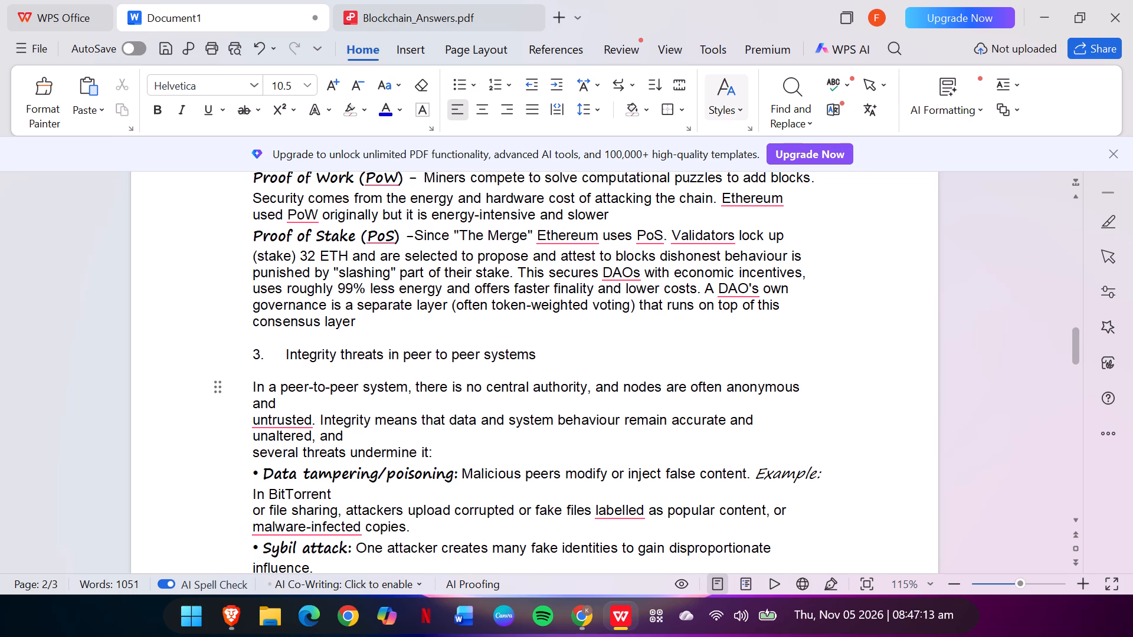
click(412, 390)
key(BackSpace)
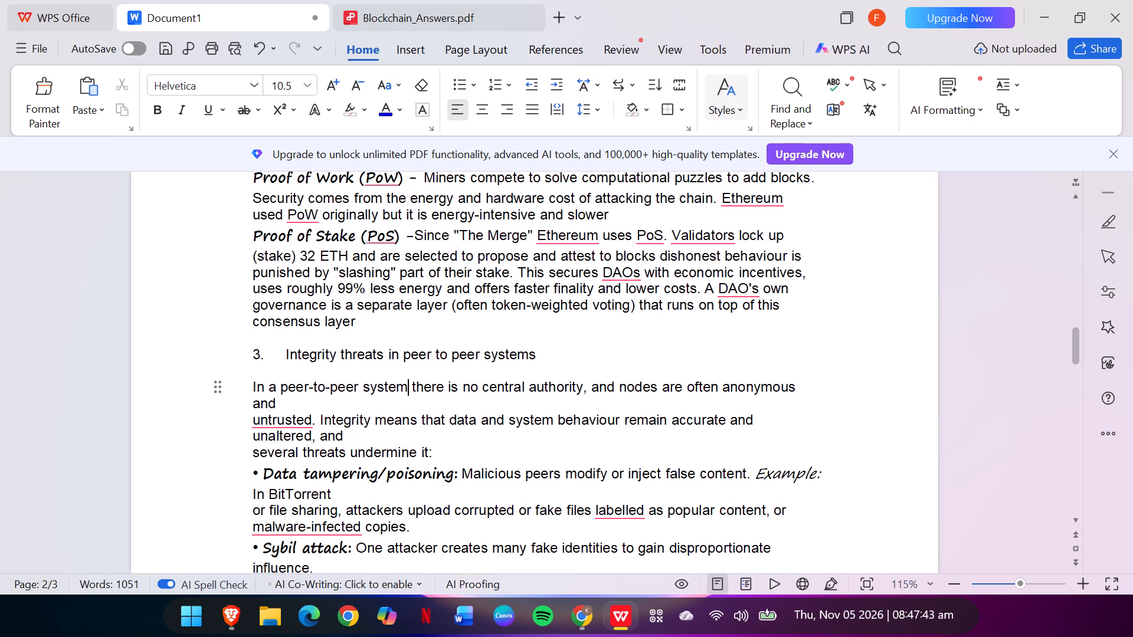
click(591, 388)
key(BackSpace)
key(BackSpace)
key(space)
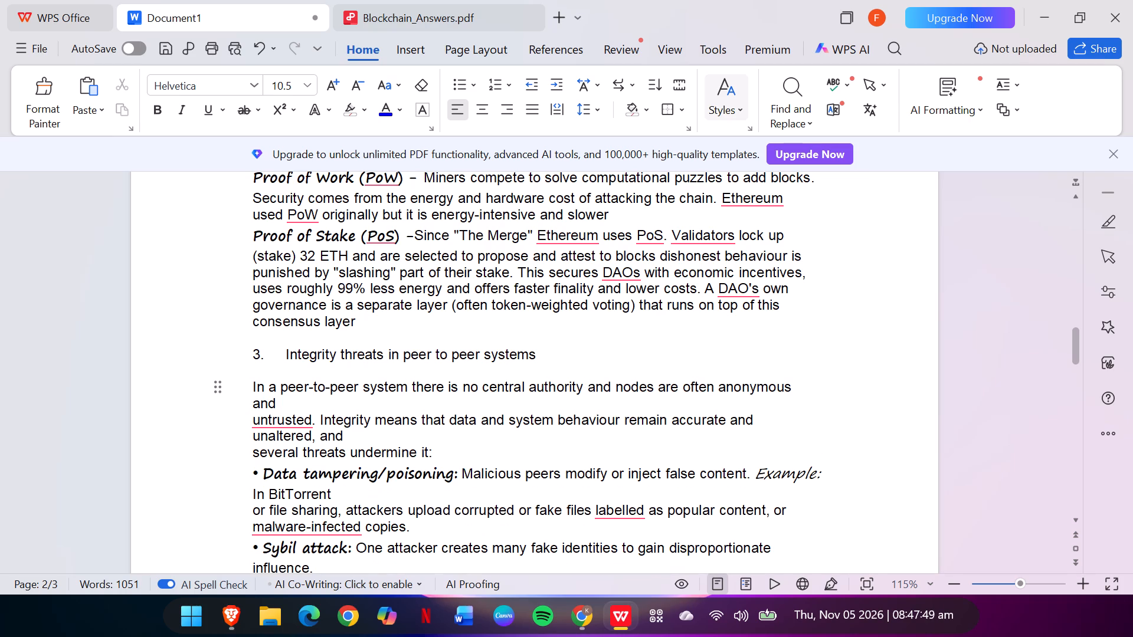
Remove the line breaks before "untrusted" and "several threats undermine it" so the section 3 introduction runs as one paragraph.
click(251, 421)
click(251, 421)
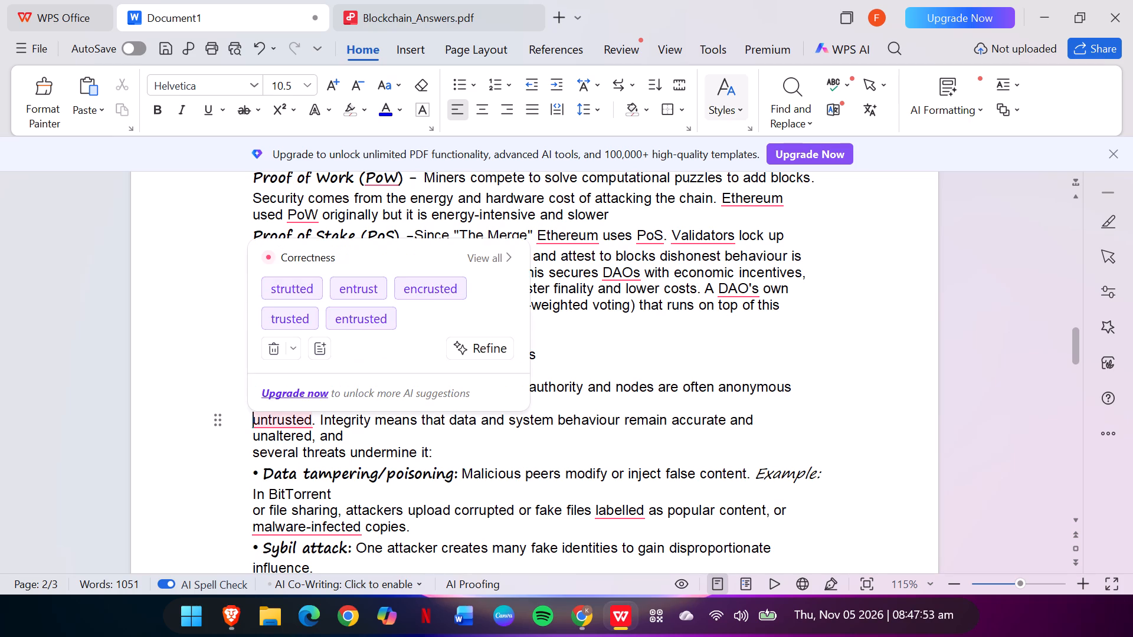
click(251, 421)
key(BackSpace)
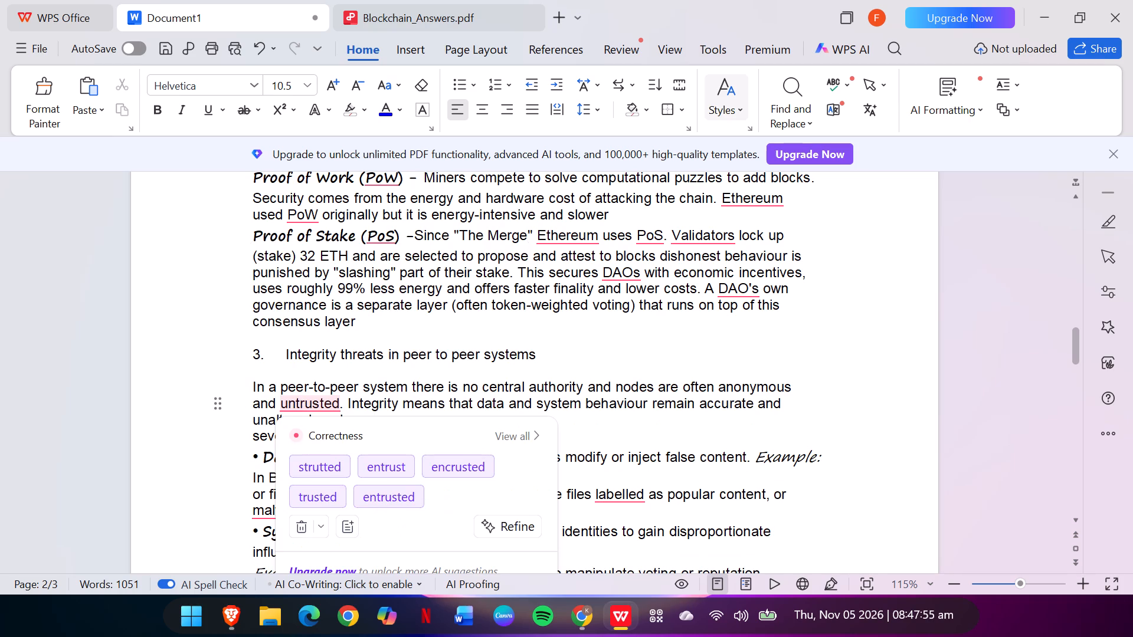
click(640, 346)
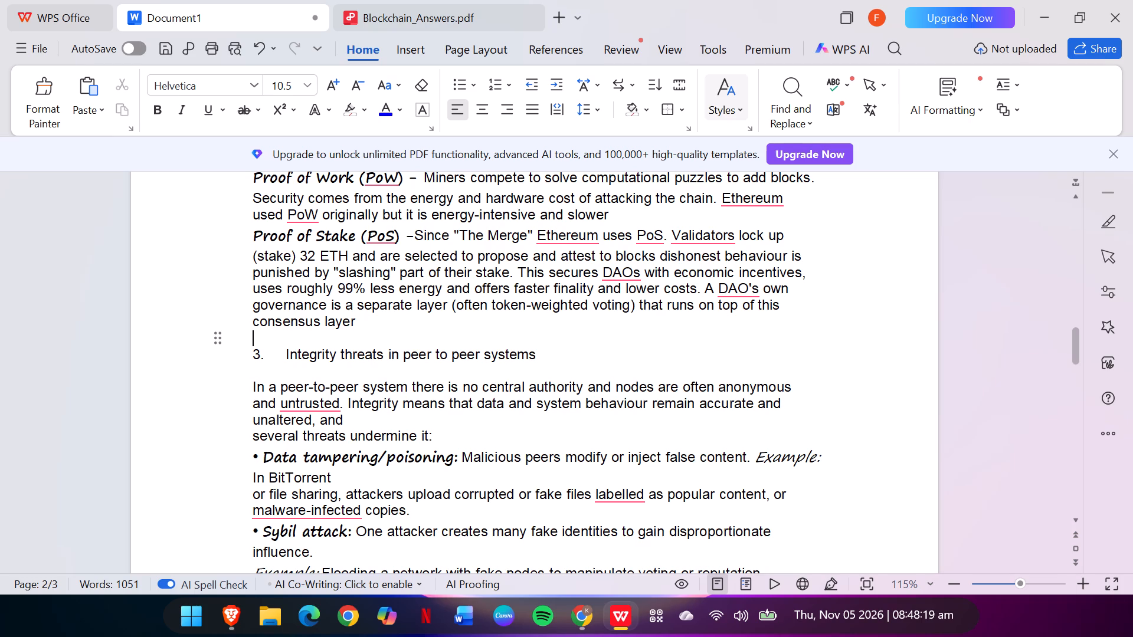
click(254, 441)
key(BackSpace)
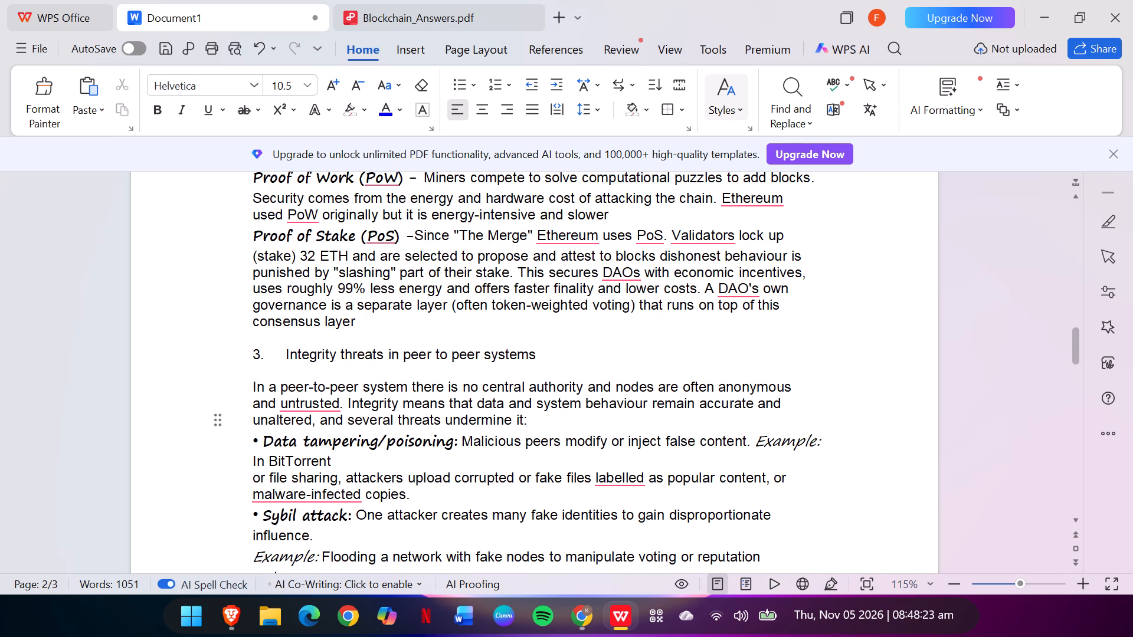
Delete the comma after "unaltered" in the section 3 introduction.
click(316, 420)
key(BackSpace)
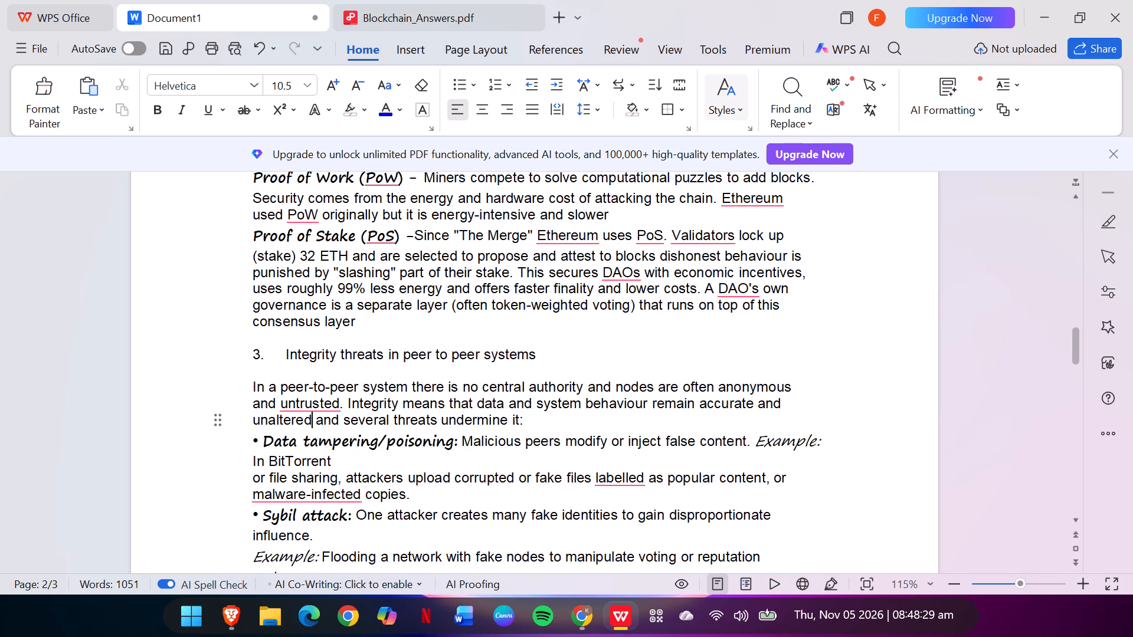
Remove the bullet character and space before the "Data tampering/poisoning" heading.
click(264, 446)
key(BackSpace)
key(BackSpace)
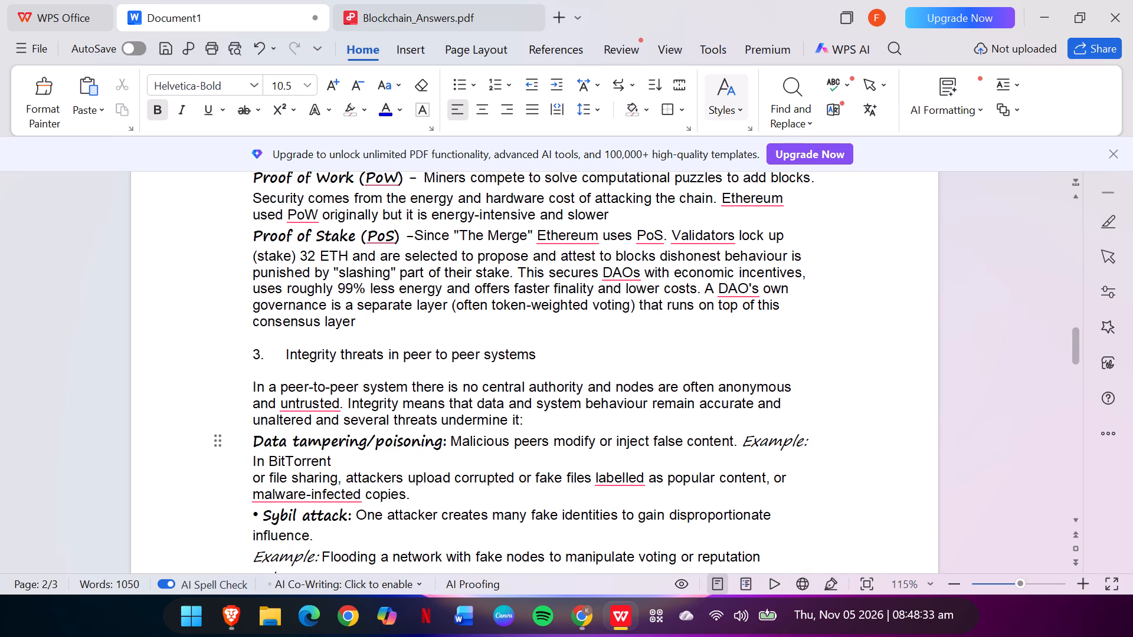
Replace the colon after "Data tampering/poisoning" with a spaced dash.
click(448, 440)
key(backslash)
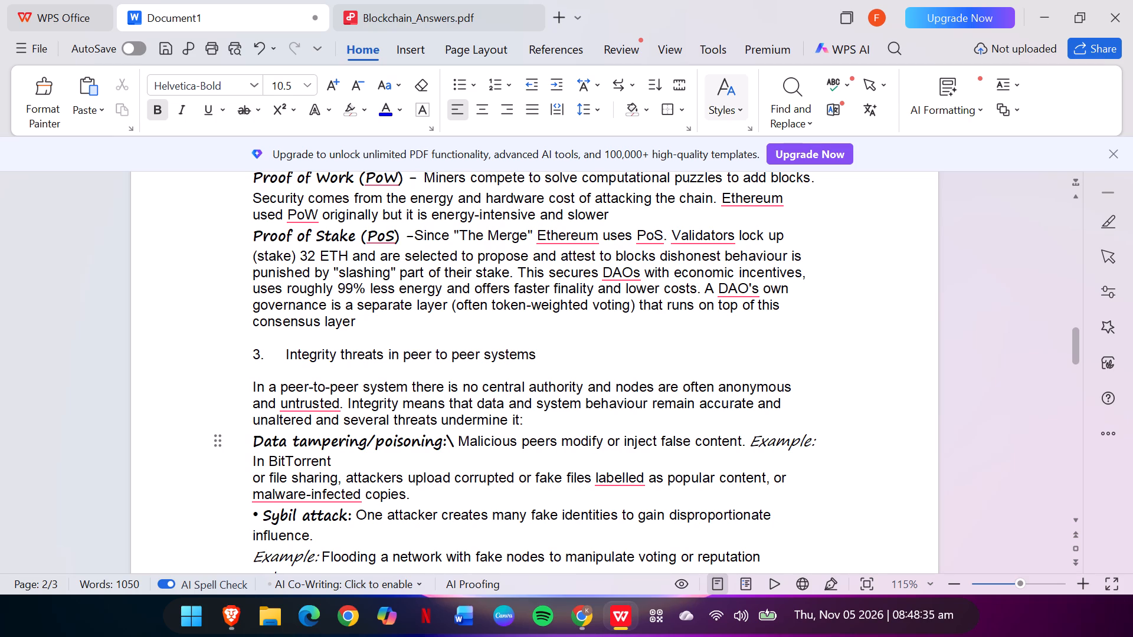
key(BackSpace)
key(BackSpace)
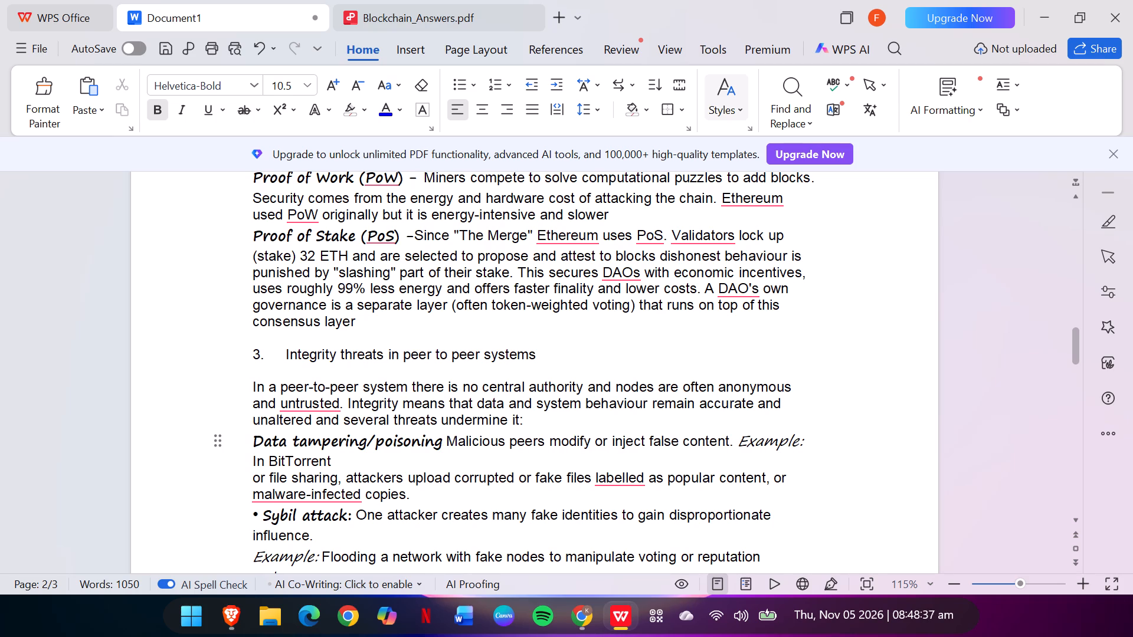
key(space)
text(-)
key(space)
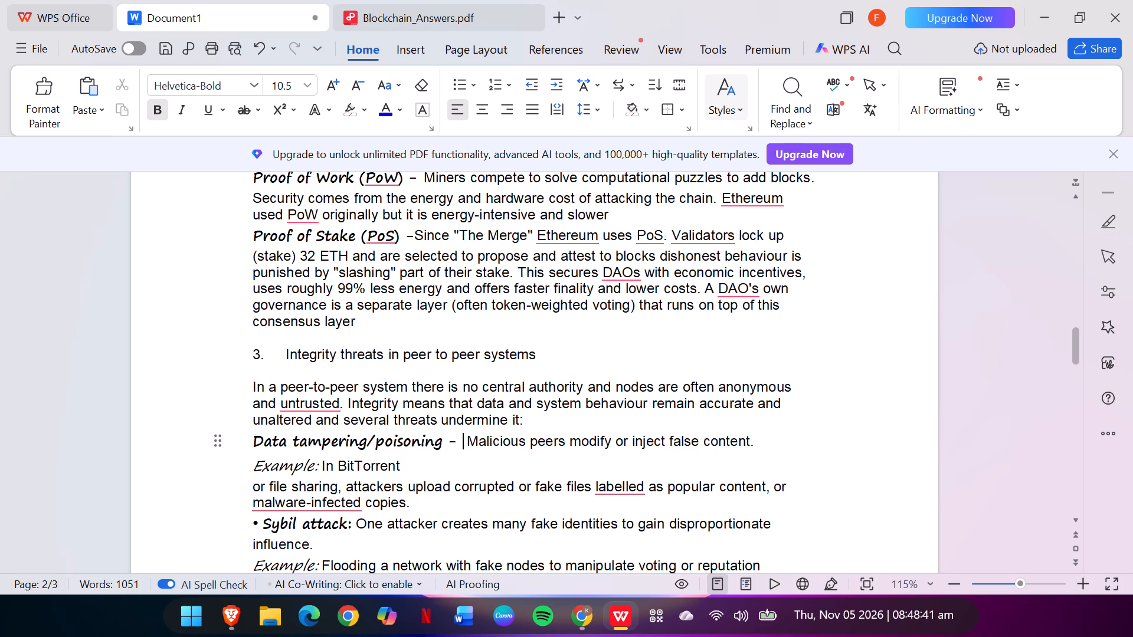
Remove the line break between "In BitTorrent" and "or file sharing" in the data tampering example.
click(248, 490)
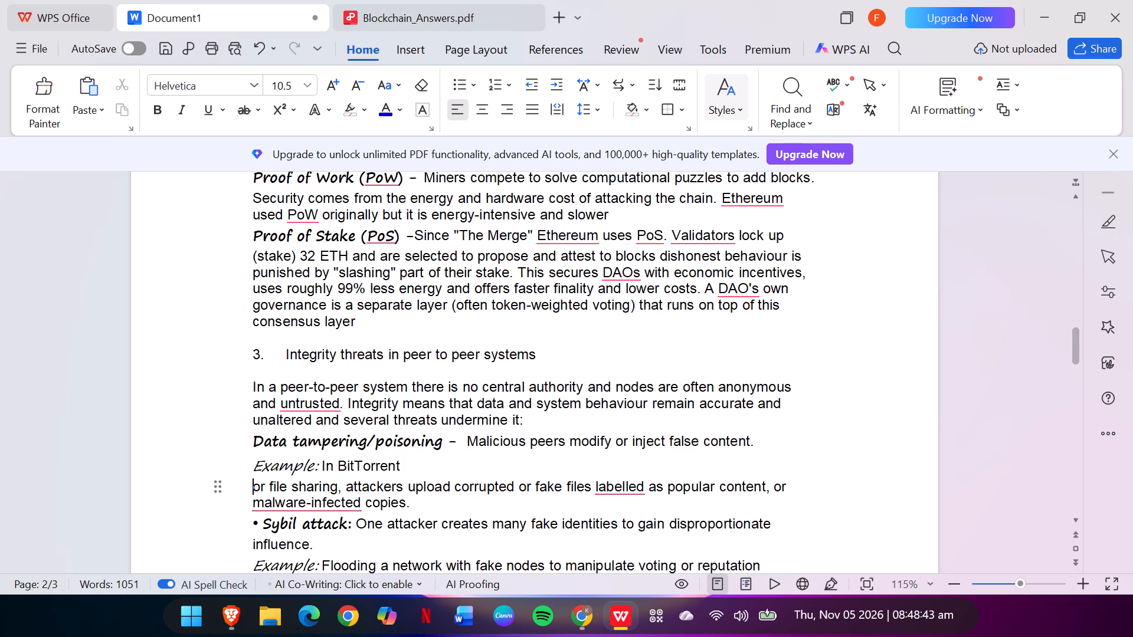
key(BackSpace)
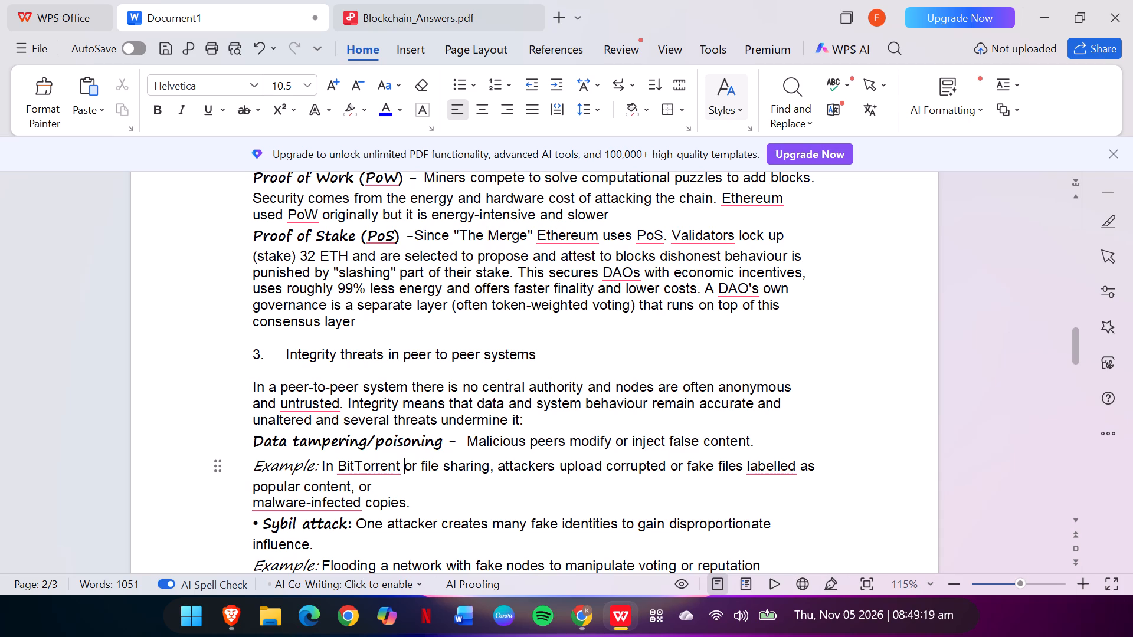
Delete the full stop after "inject false content" and start the "Example:" text on a new line.
click(764, 434)
key(BackSpace)
key(BackSpace)
key(Return)
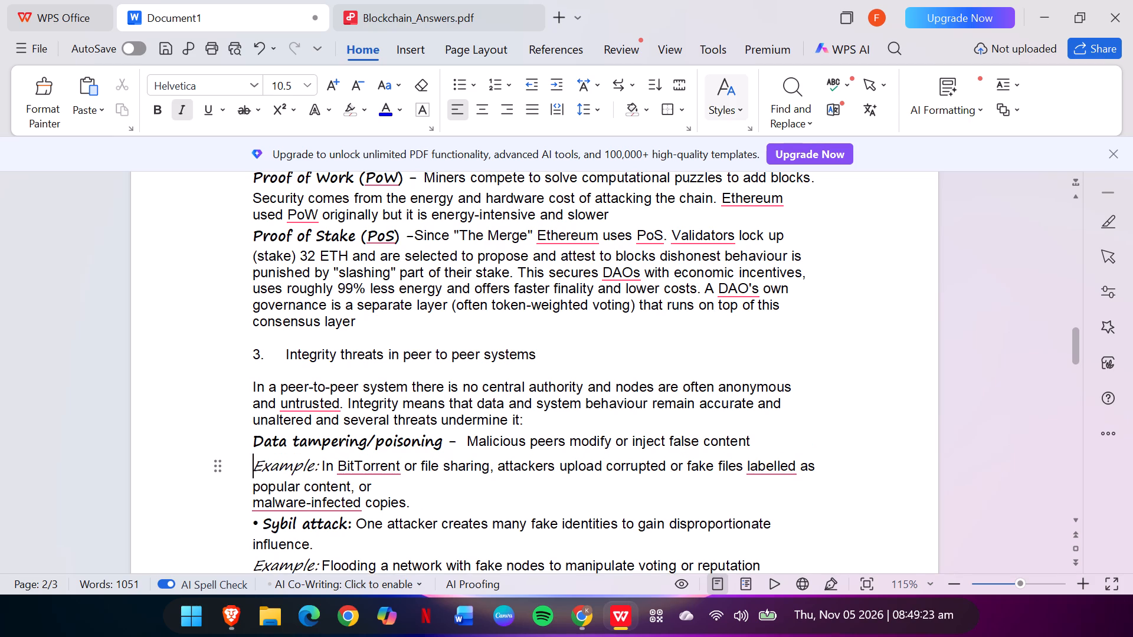
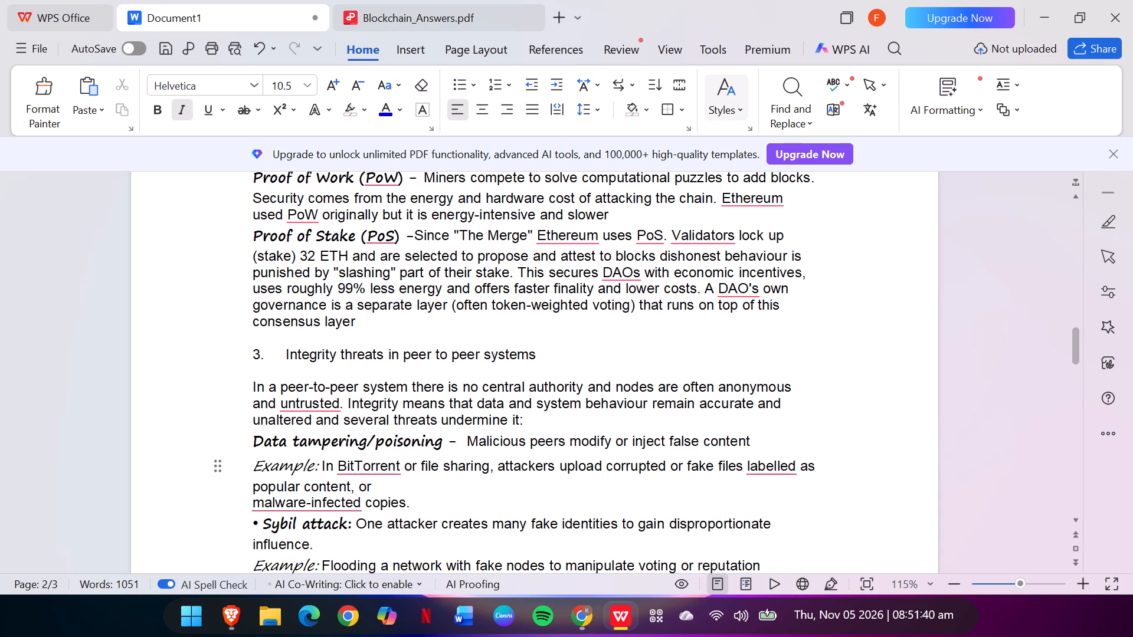
Check the data tampering example against Blockchain_Answers.pdf and remove the line break before "malware-infected copies" in Document1.
click(361, 469)
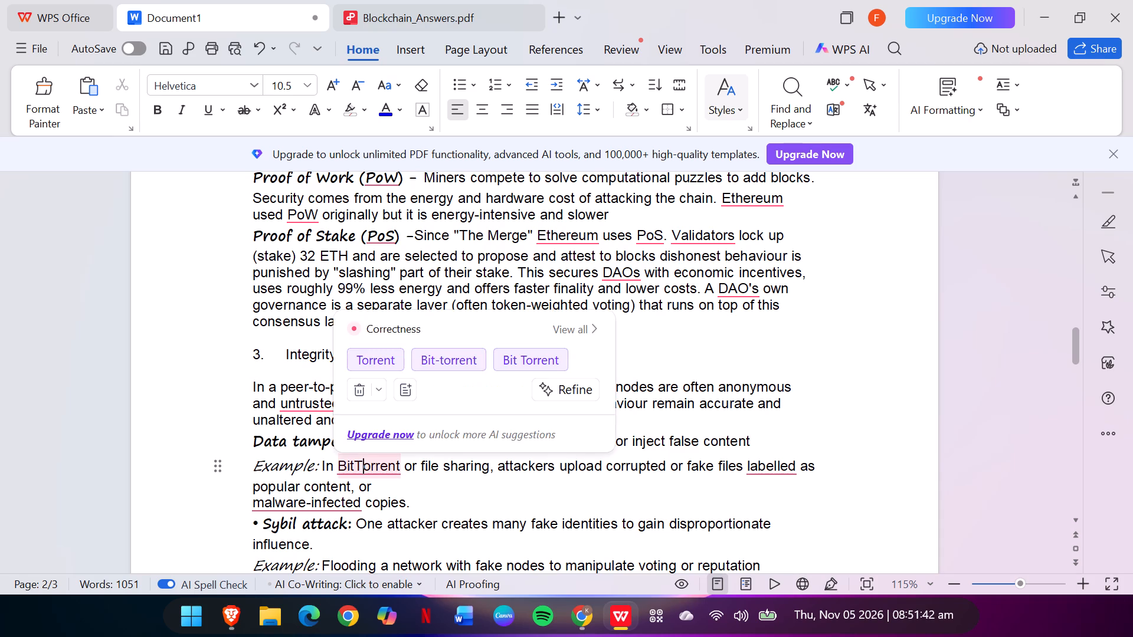
click(401, 0)
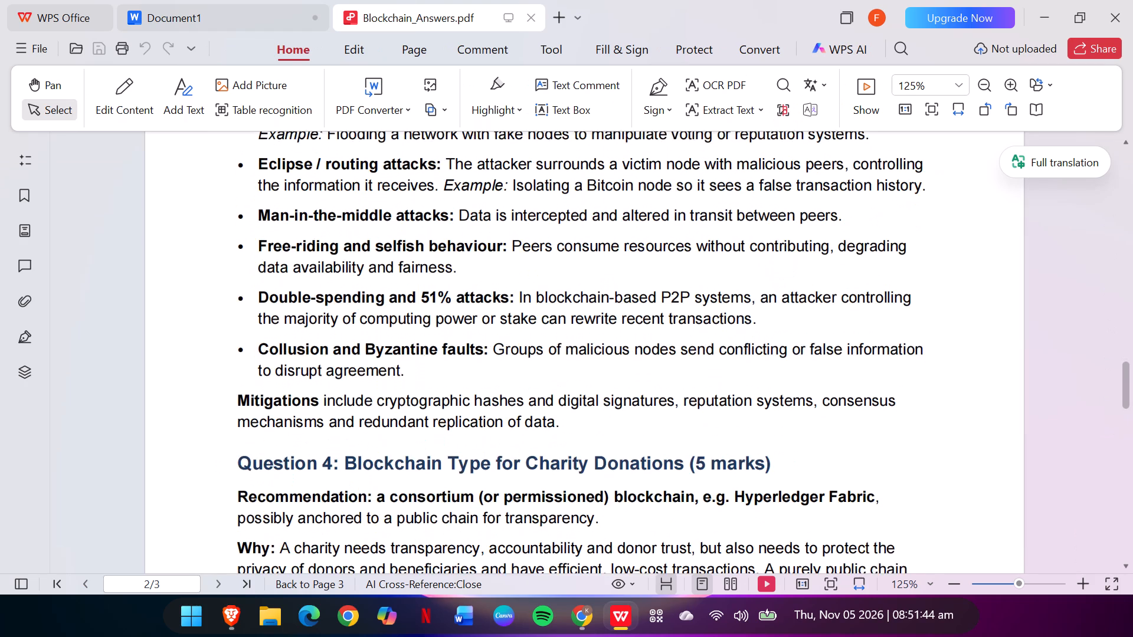
scroll(464, 248, up, 1)
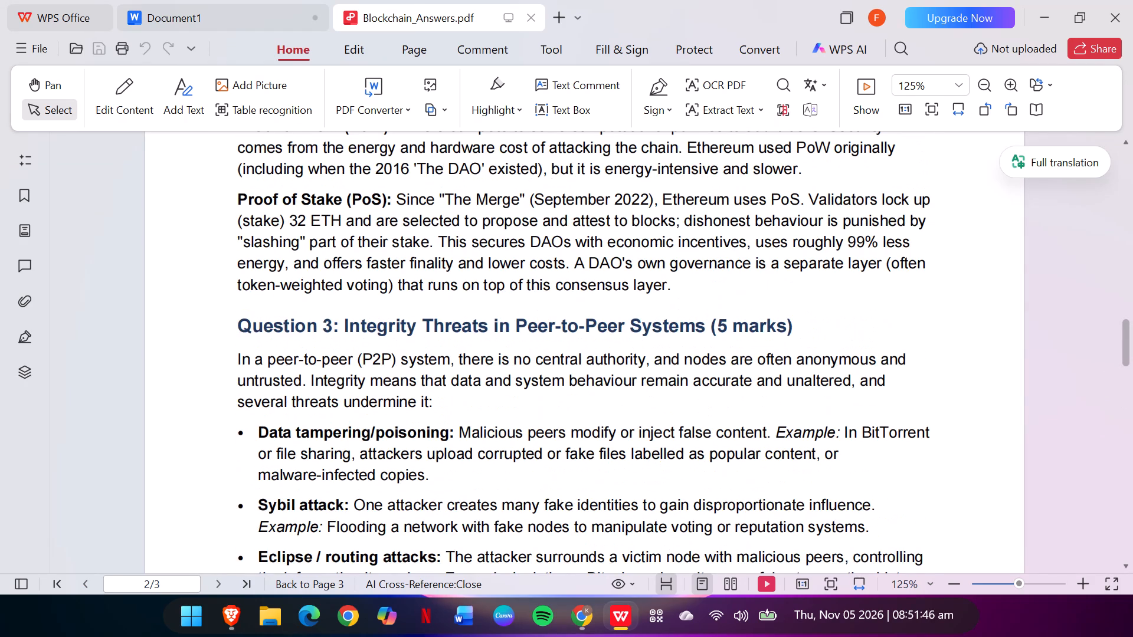
scroll(518, 492, down, 1)
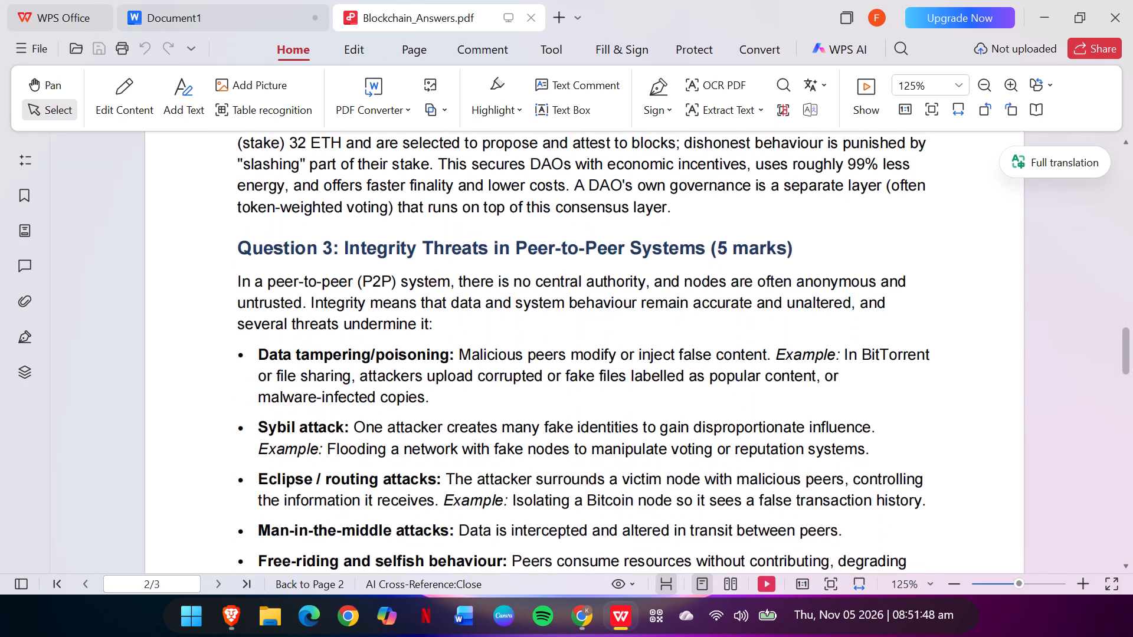
scroll(518, 492, down, 1)
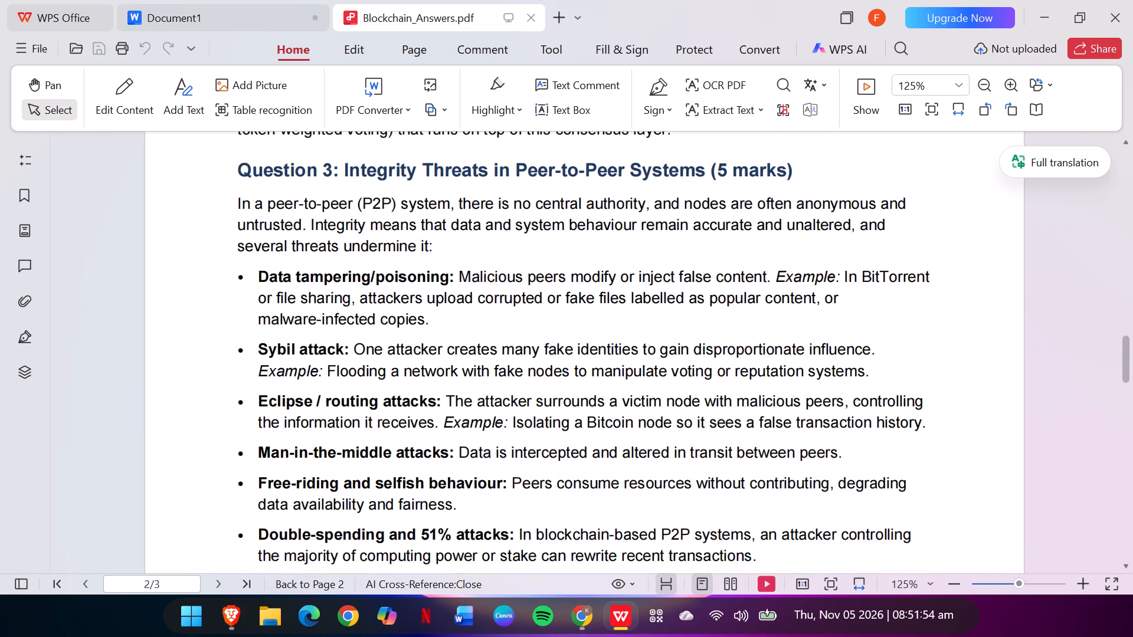
click(230, 5)
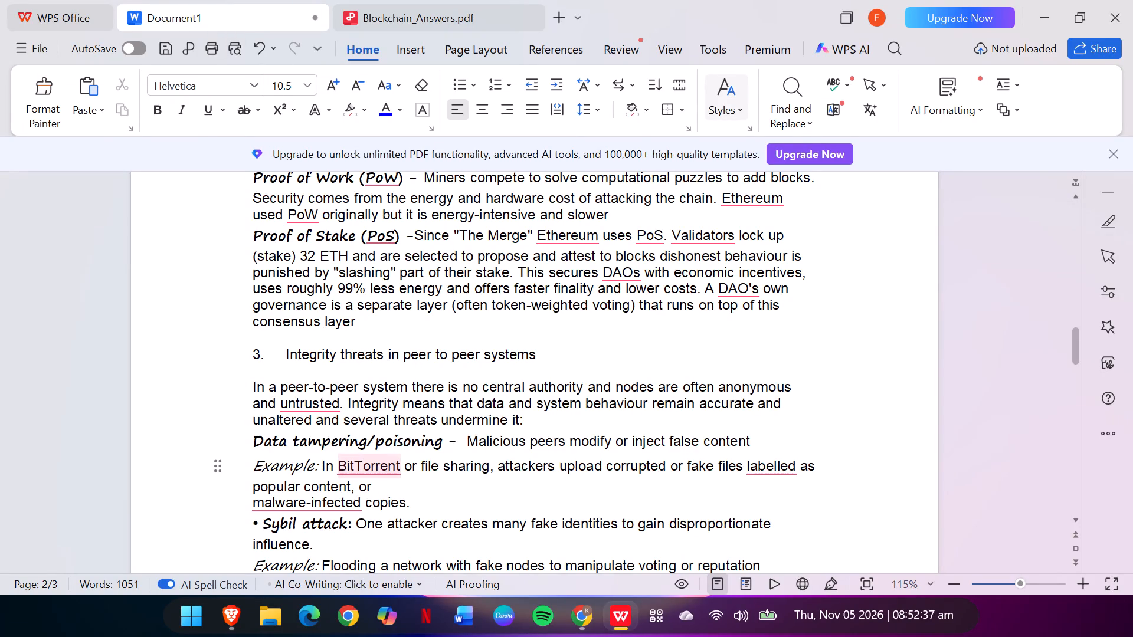
click(254, 510)
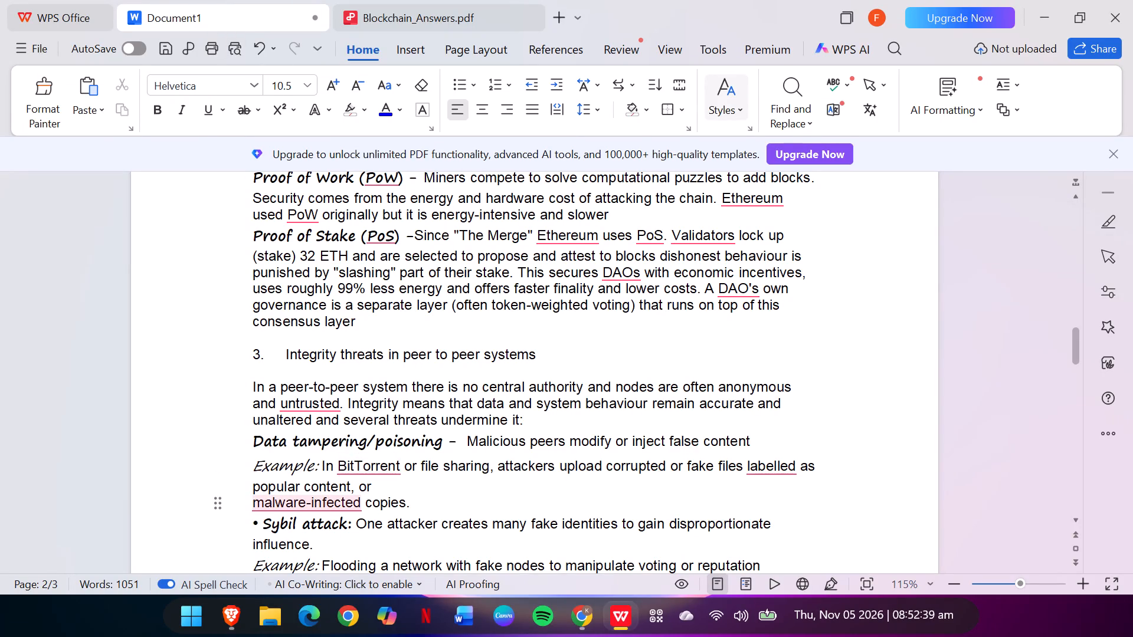
key(BackSpace)
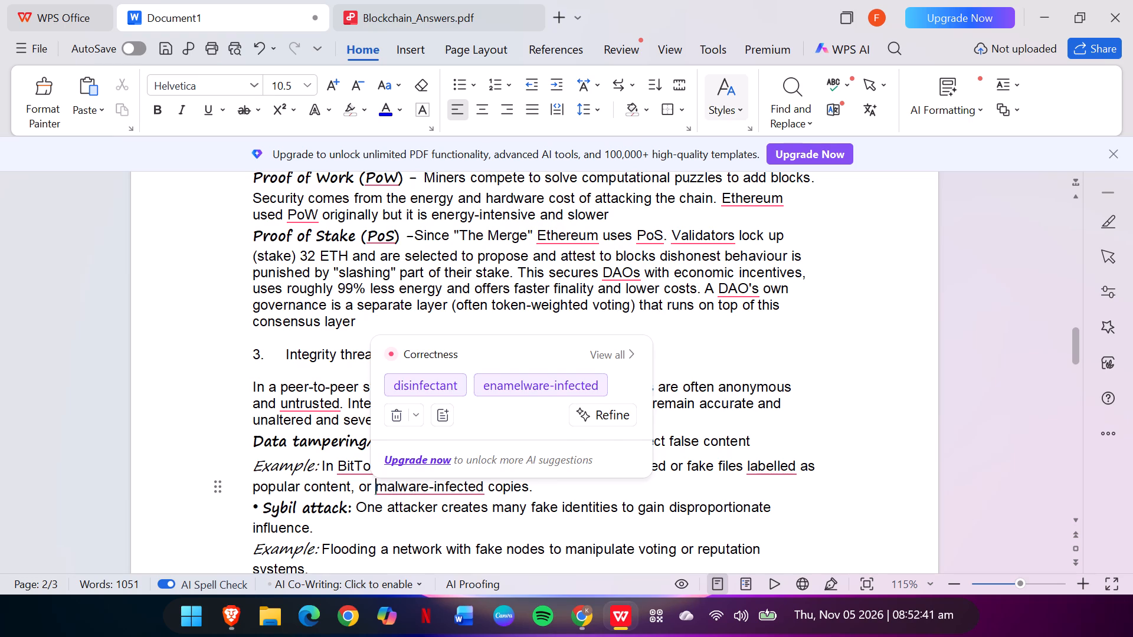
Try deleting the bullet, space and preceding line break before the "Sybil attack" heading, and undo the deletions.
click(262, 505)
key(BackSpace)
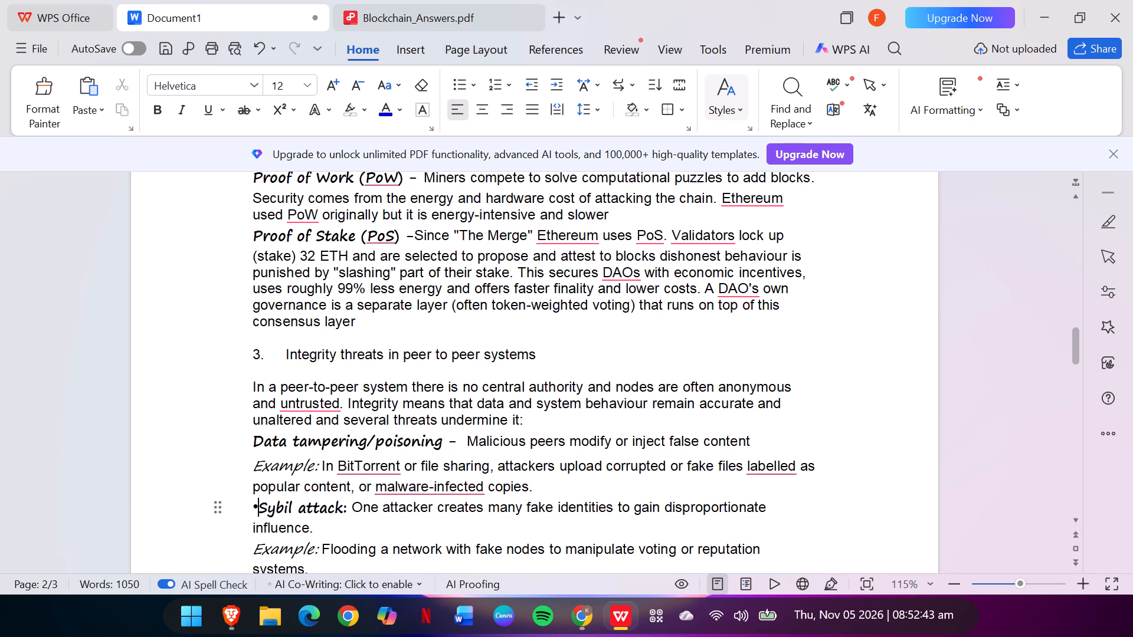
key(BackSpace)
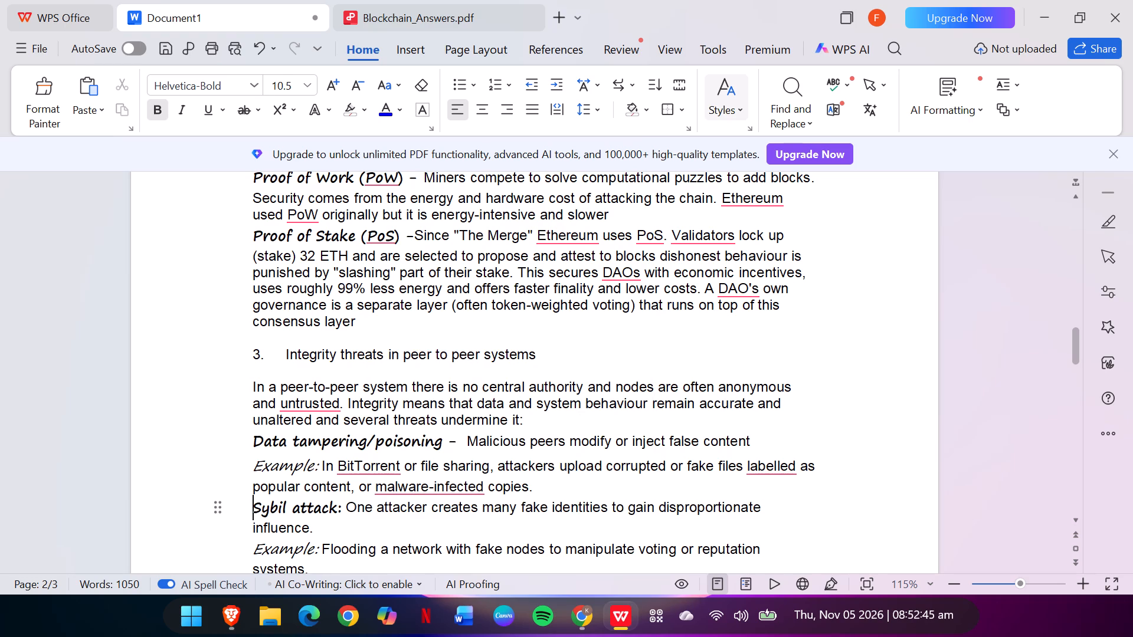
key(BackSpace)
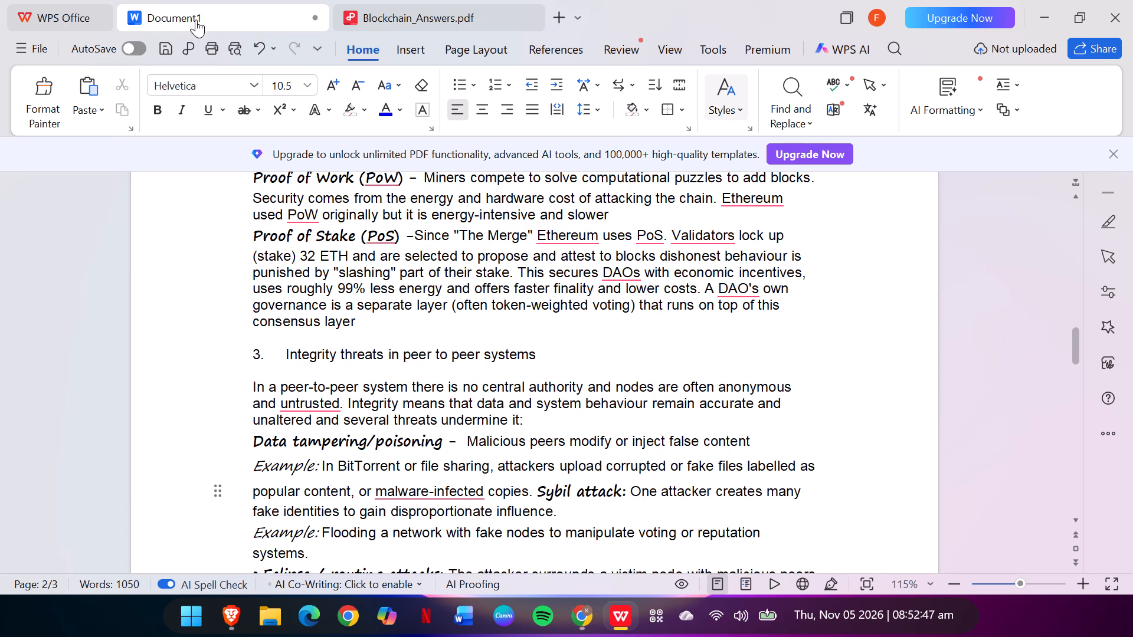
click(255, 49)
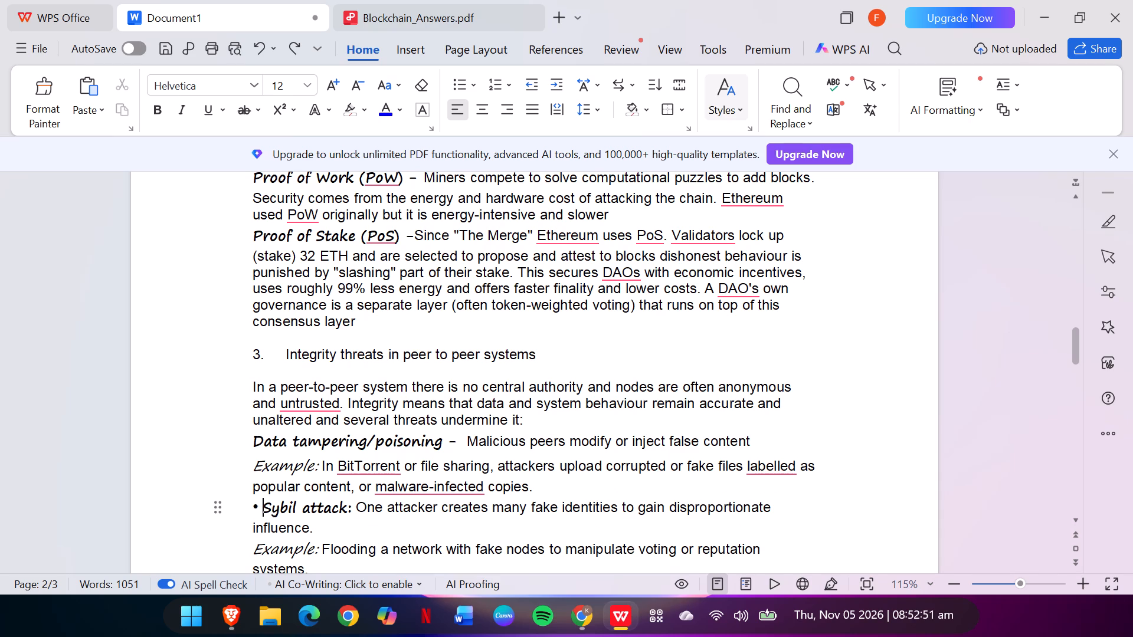
Remove the bullet character and space before the "Sybil attack" heading.
key(BackSpace)
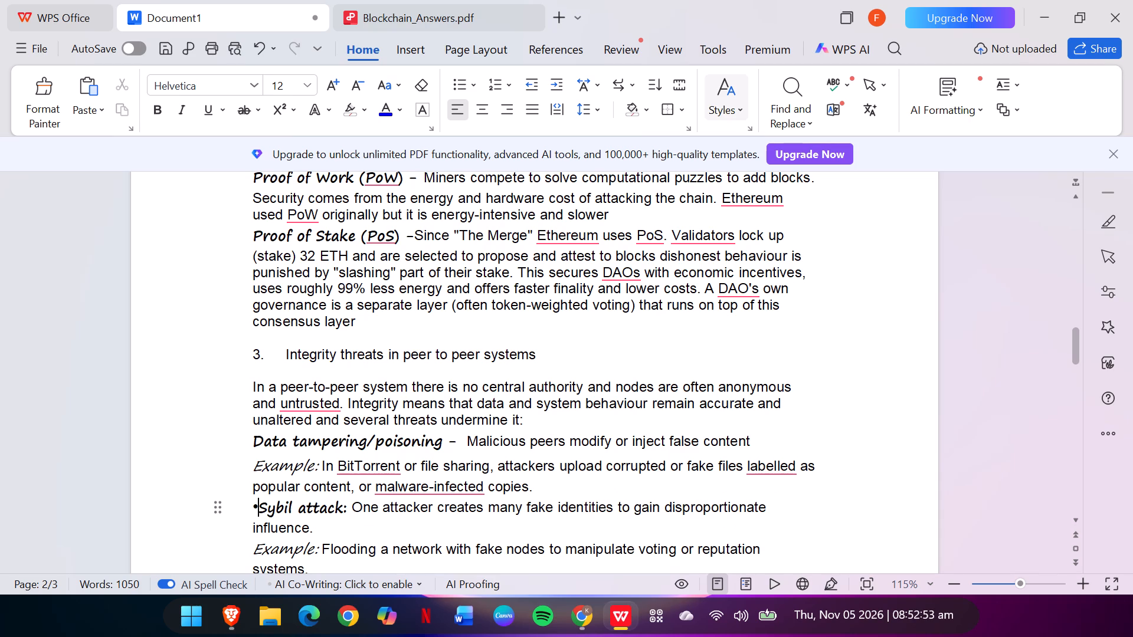
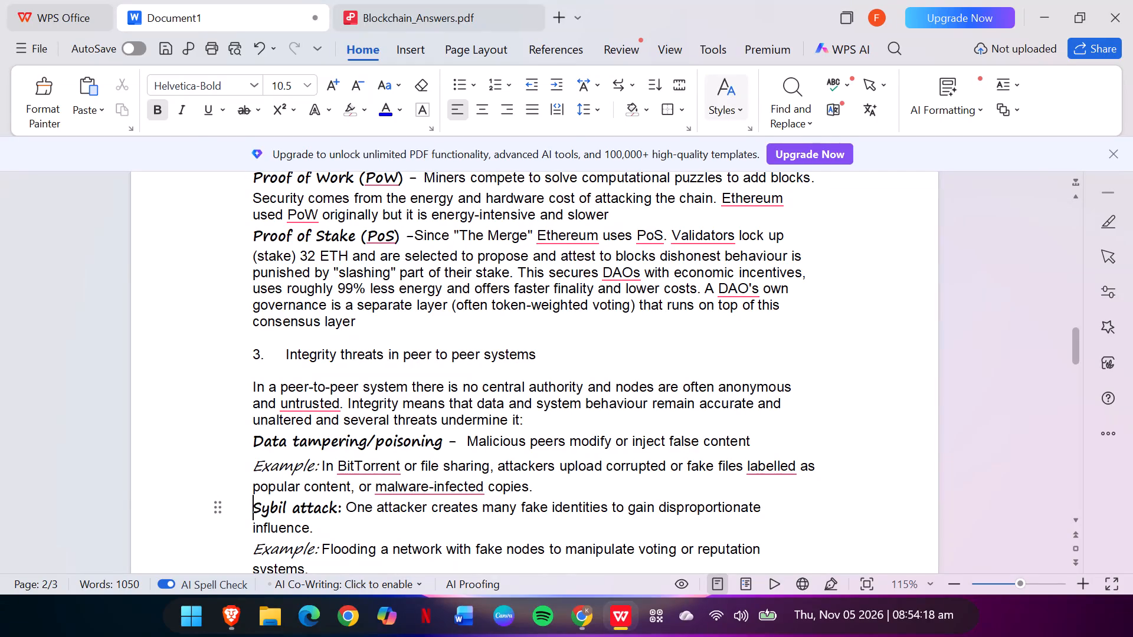
Replace the colon after the "Sybil attack" heading with a spaced hyphen before "One attacker creates".
click(346, 509)
key(BackSpace)
key(BackSpace)
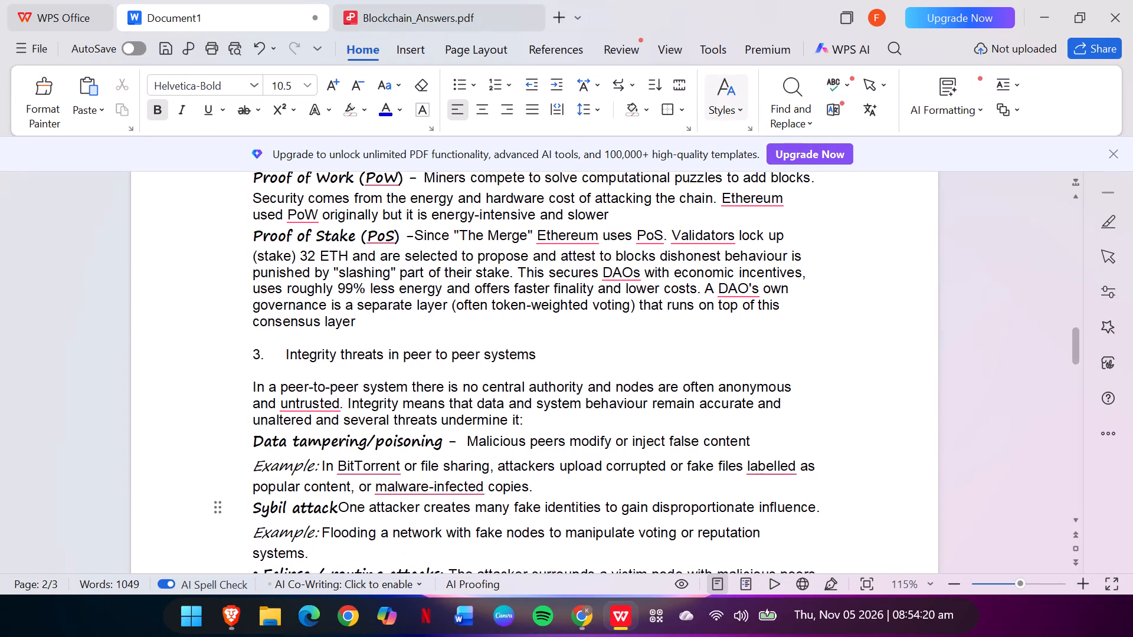
key(space)
text(-)
key(space)
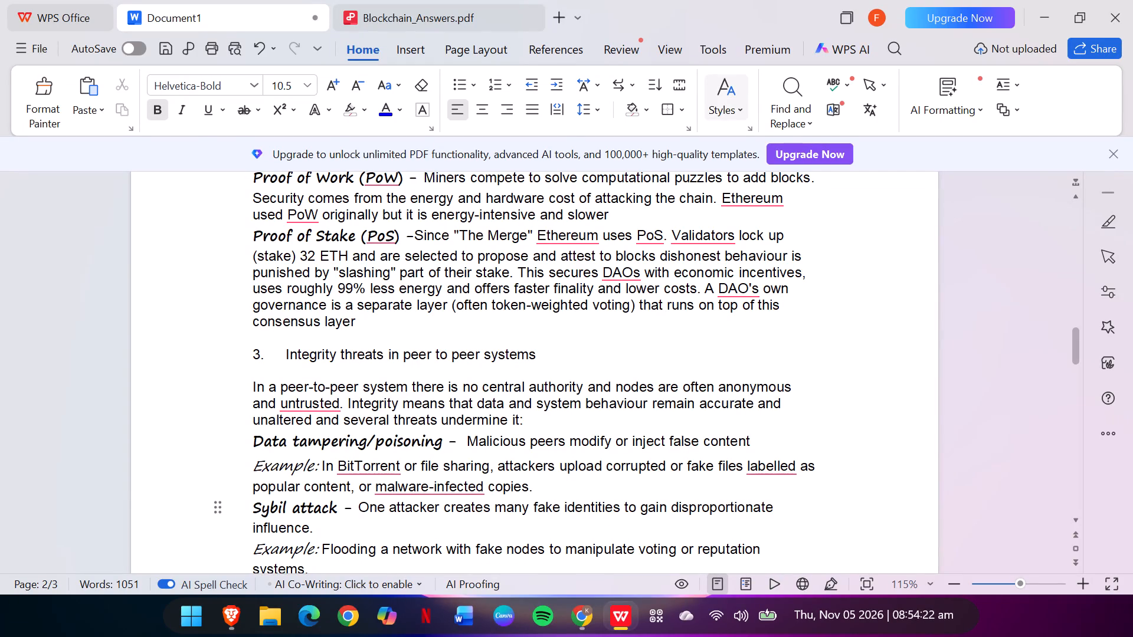
Remove the bullet and space before the "Eclipse / routing attacks" heading and the spaces around its slash, making it "Eclipse/routing attacks".
scroll(415, 499, down, 1)
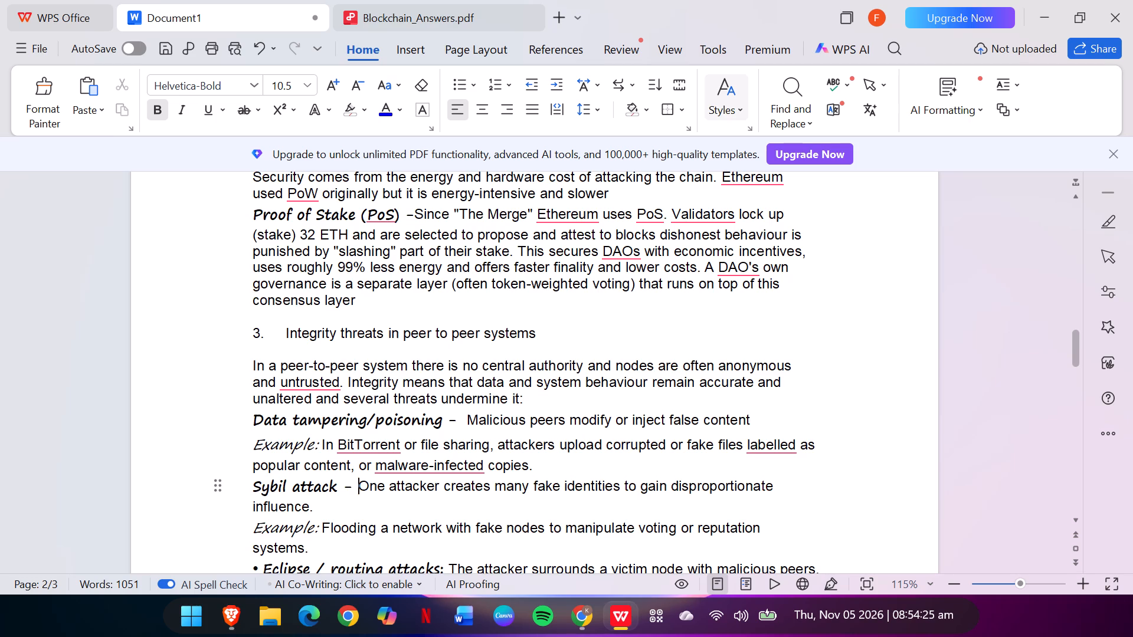
scroll(322, 485, down, 1)
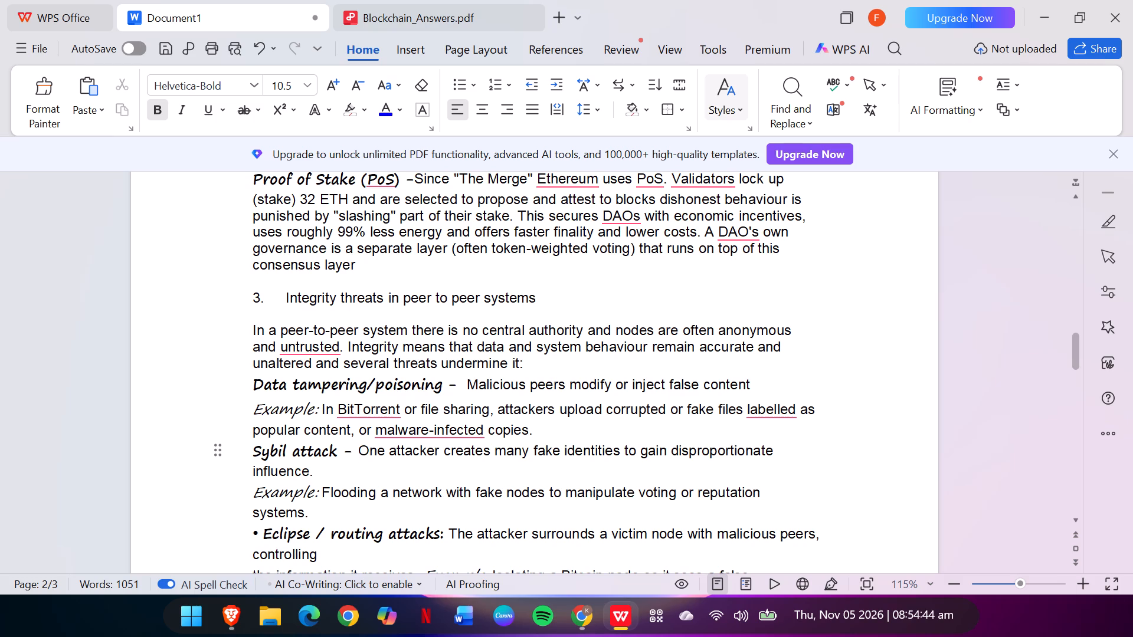
click(264, 527)
key(BackSpace)
key(BackSpace)
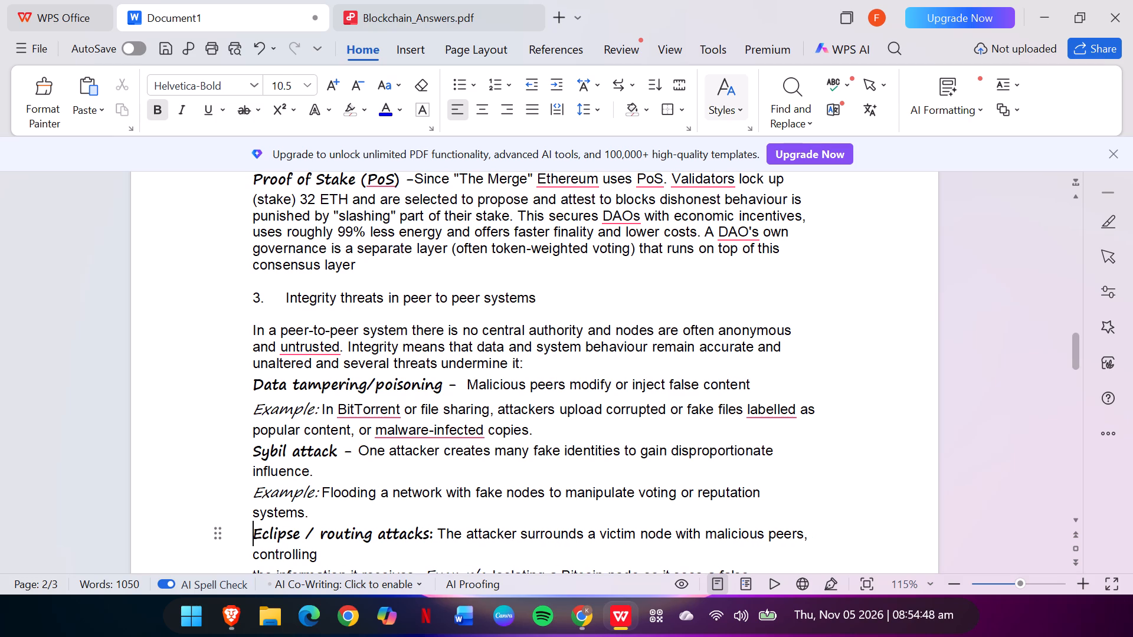
click(319, 533)
key(BackSpace)
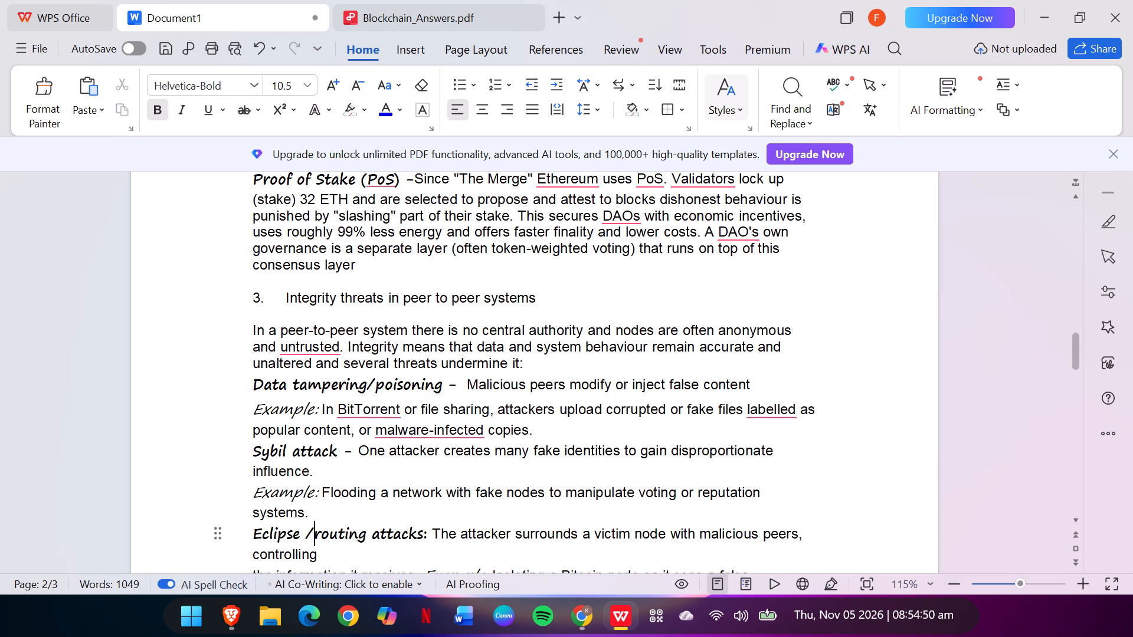
click(304, 531)
key(BackSpace)
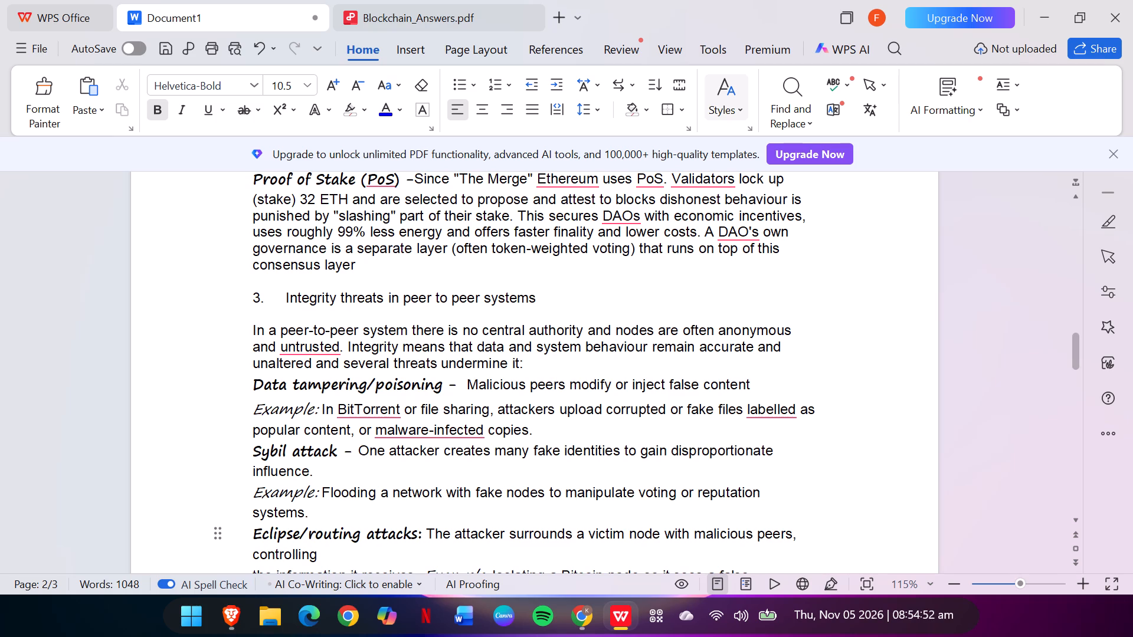
Replace the colon after the "Eclipse/routing attacks" heading with a spaced hyphen before "The attacker surrounds".
click(427, 533)
key(BackSpace)
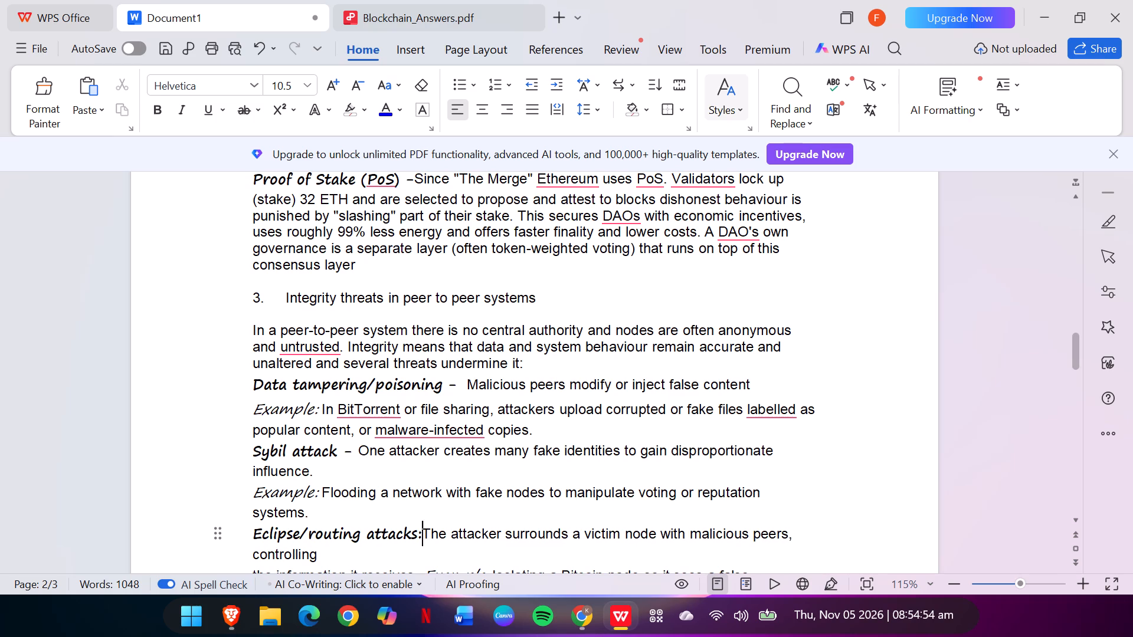
key(BackSpace)
key(space)
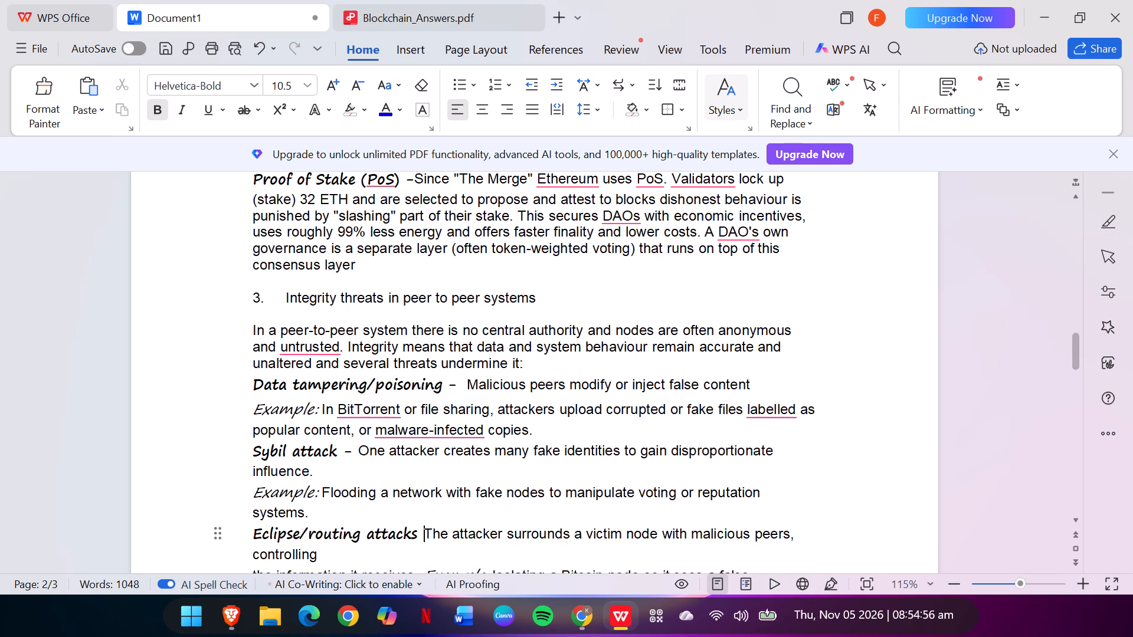
text(-)
key(space)
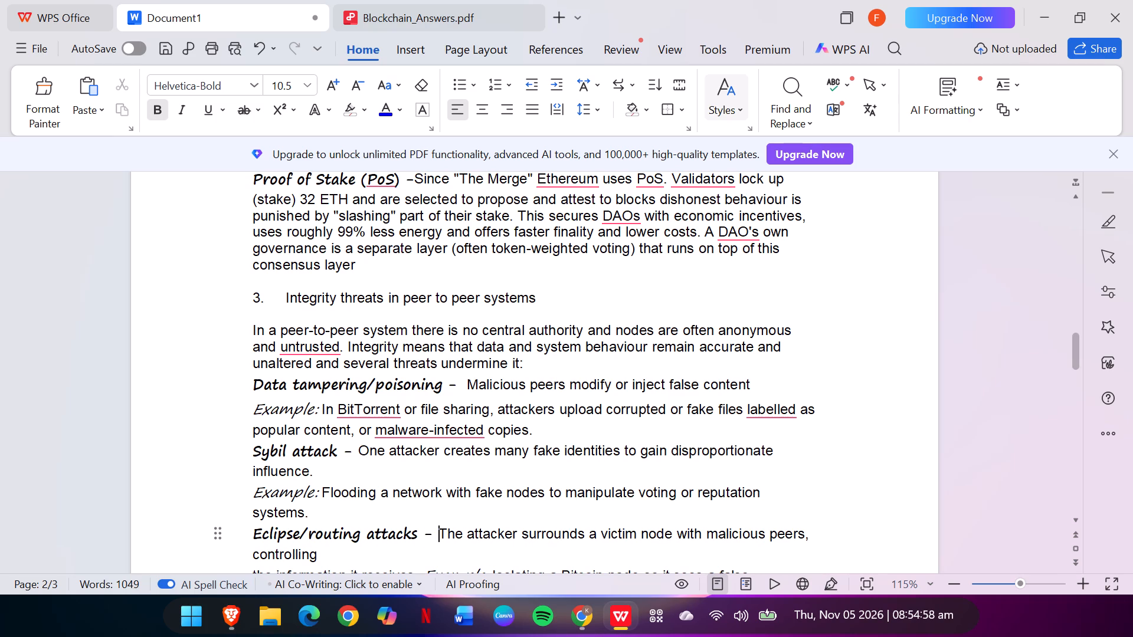
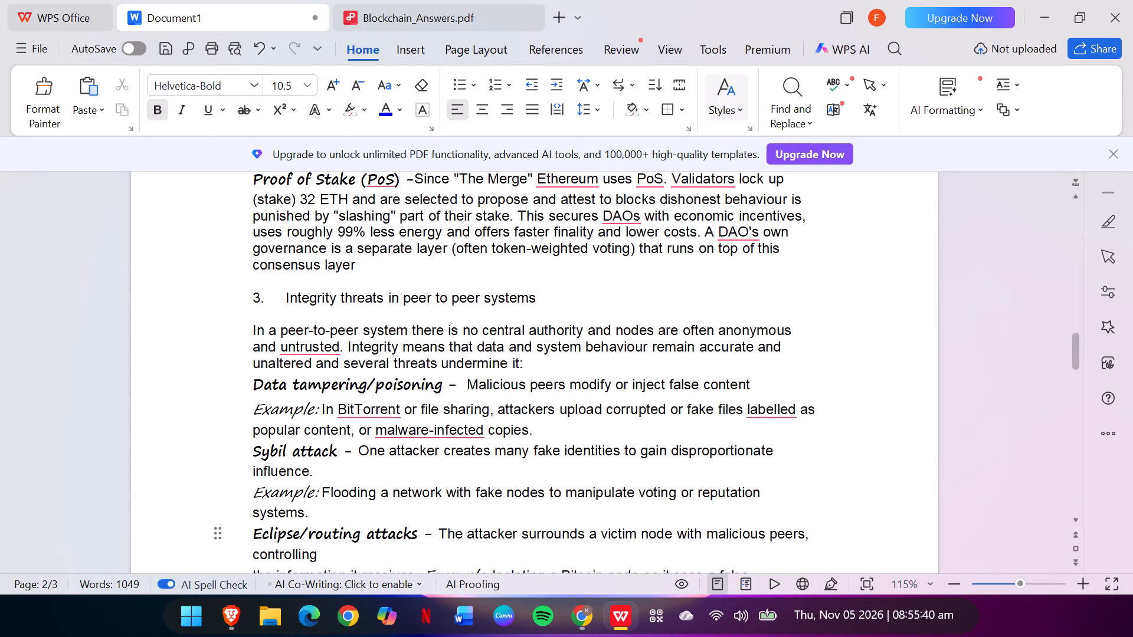
Remove the full stops after "malware-infected copies", "reputation systems" and "disproportionate influence" in the integrity threats section.
click(550, 436)
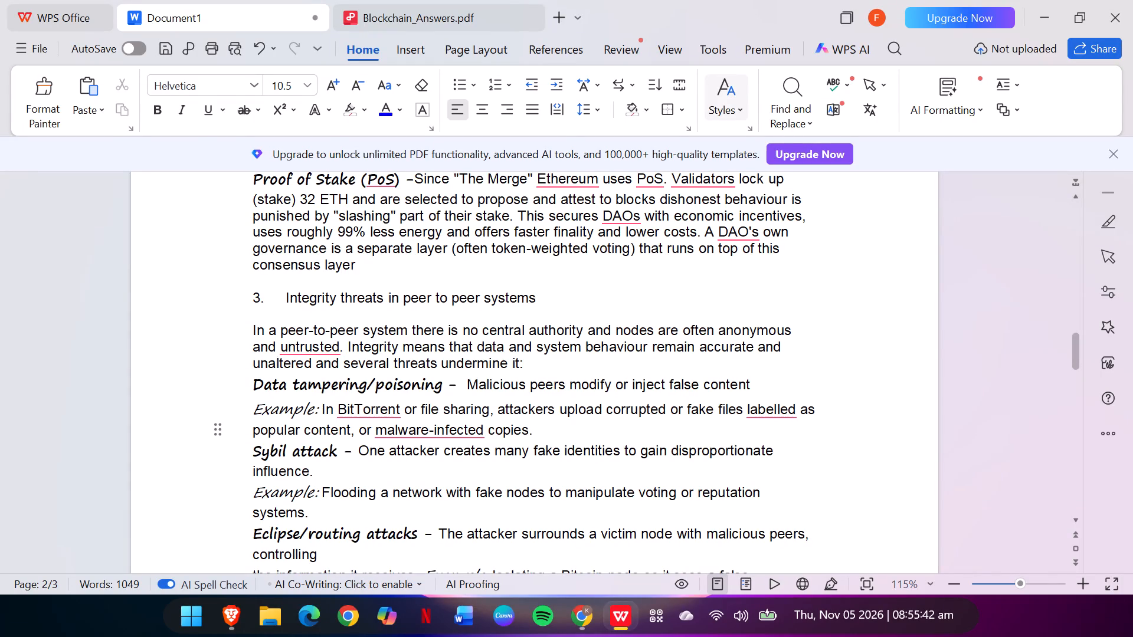
key(BackSpace)
key(BackSpace)
click(328, 510)
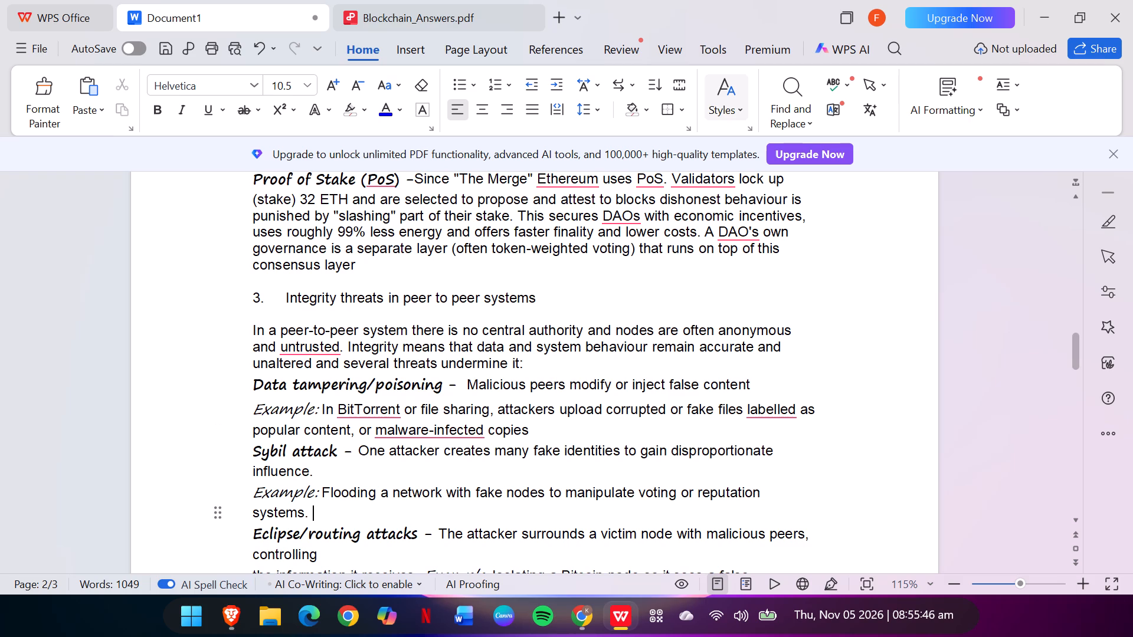
key(BackSpace)
key(BackSpace)
click(326, 481)
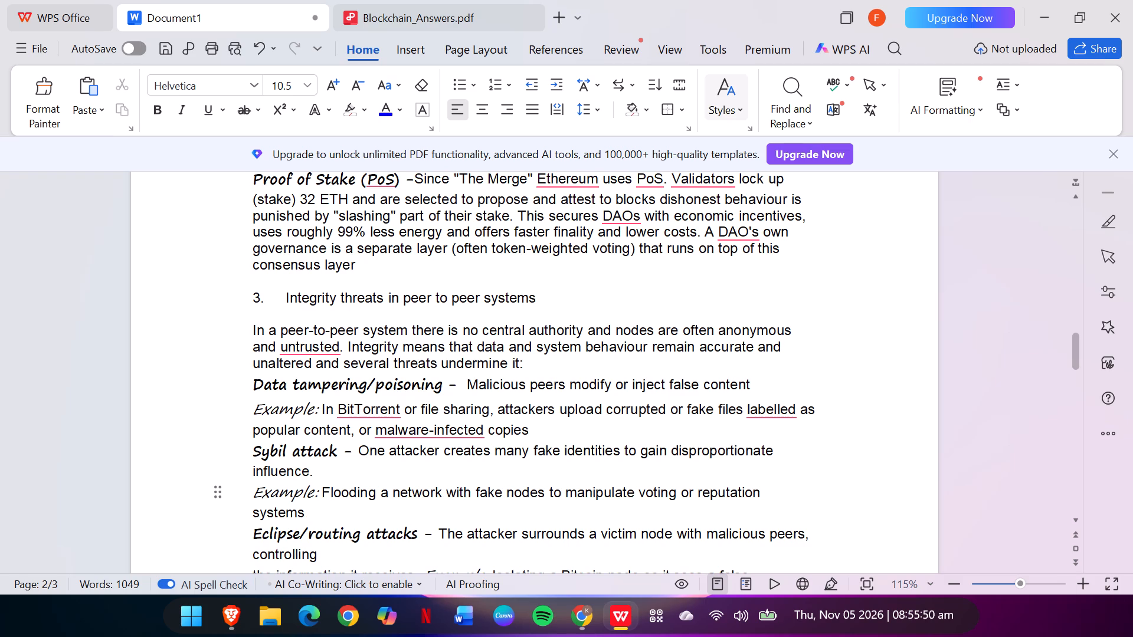
click(326, 477)
key(BackSpace)
key(BackSpace)
Join the broken line in the "Eclipse/routing attacks" item so "controlling" runs straight into "the information it receives".
scroll(326, 477, down, 1)
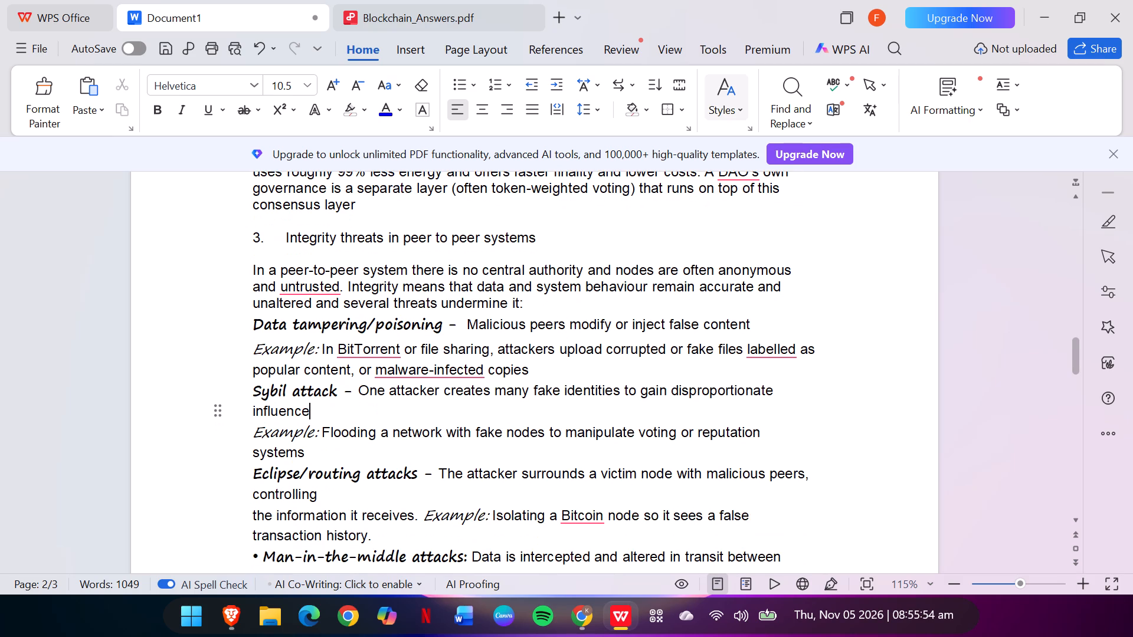
scroll(326, 477, down, 1)
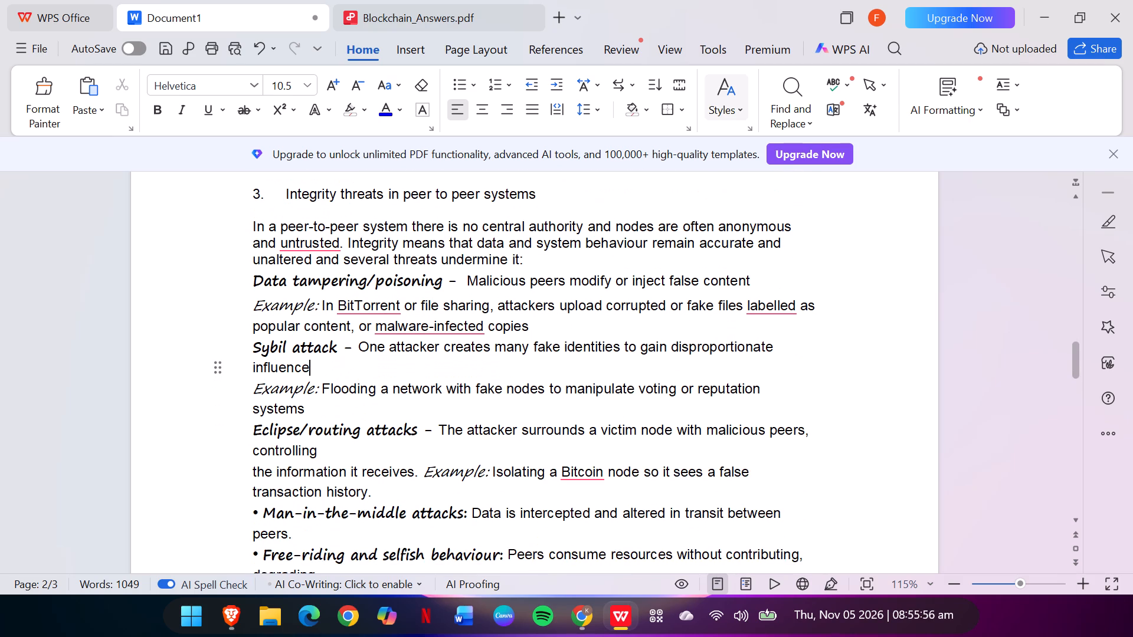
click(256, 477)
key(Left)
key(BackSpace)
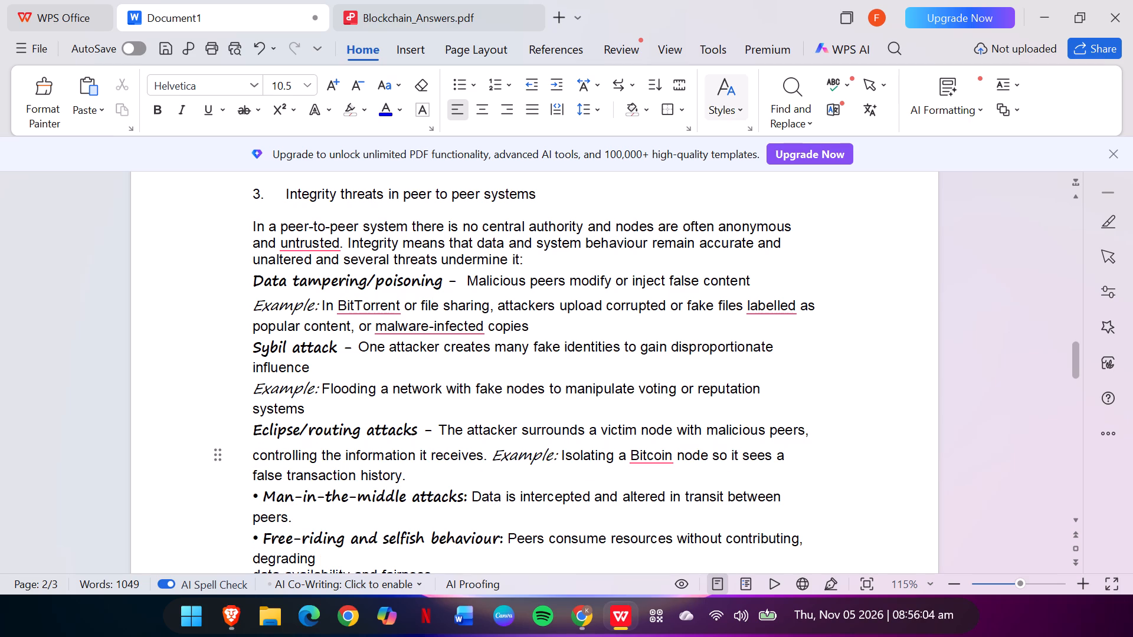
Move the "Example: Isolating a Bitcoin node" sentence to its own line and remove the full stop after "the information it receives".
click(495, 452)
key(Return)
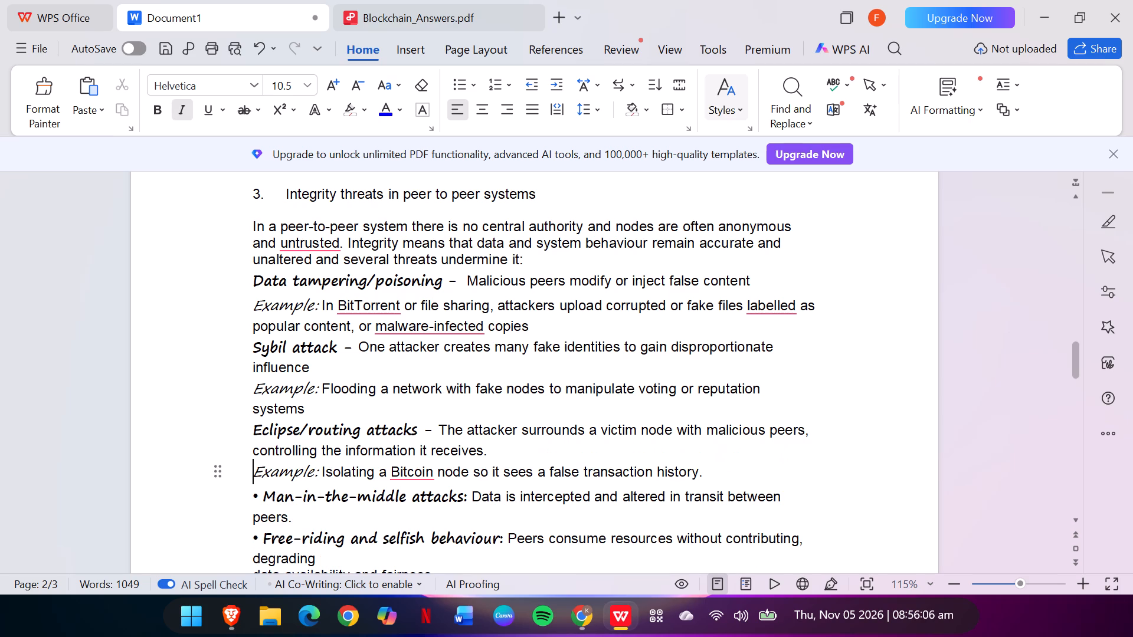
click(495, 452)
key(BackSpace)
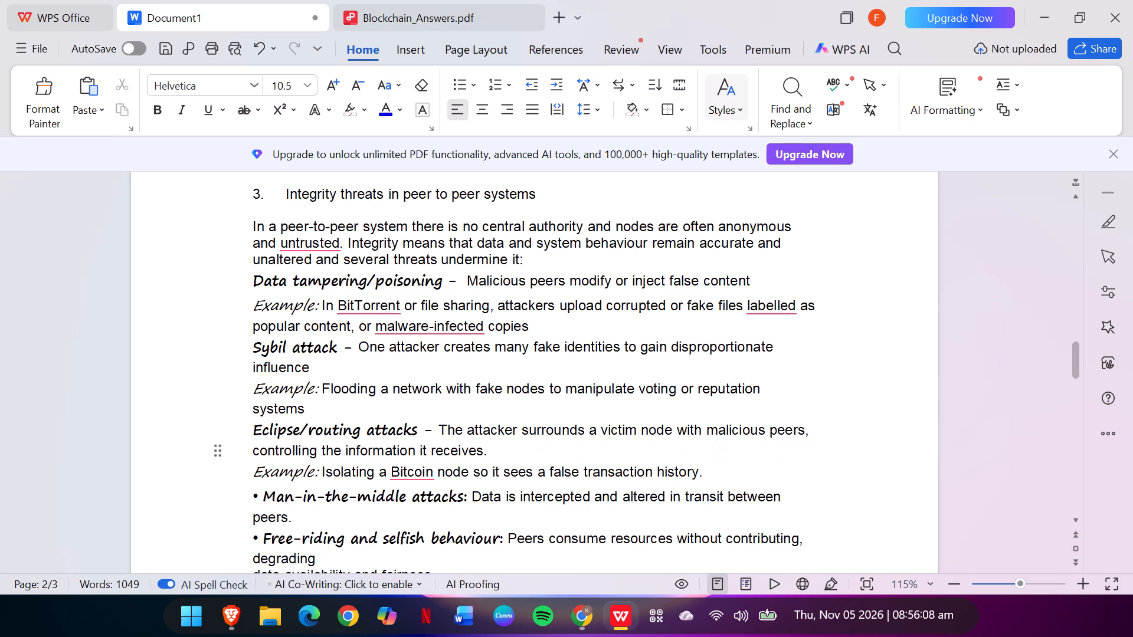
key(BackSpace)
Remove the bullets and spaces before the "Man-in-the-middle attacks" and "Free-riding and selfish behaviour" headings.
scroll(388, 488, down, 1)
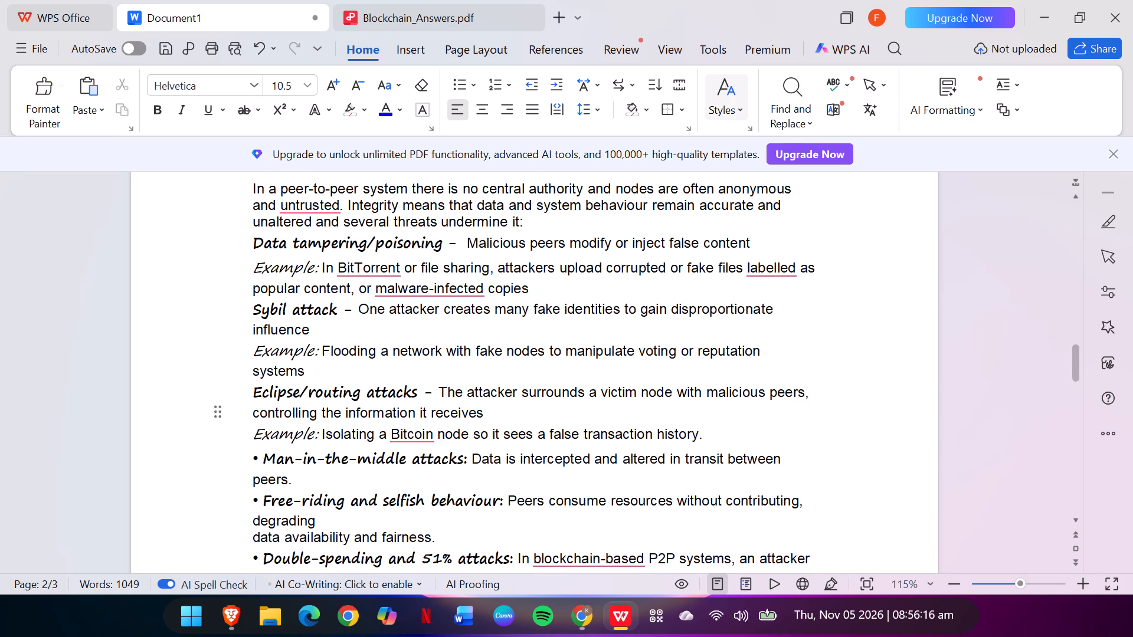
click(265, 461)
key(BackSpace)
key(BackSpace)
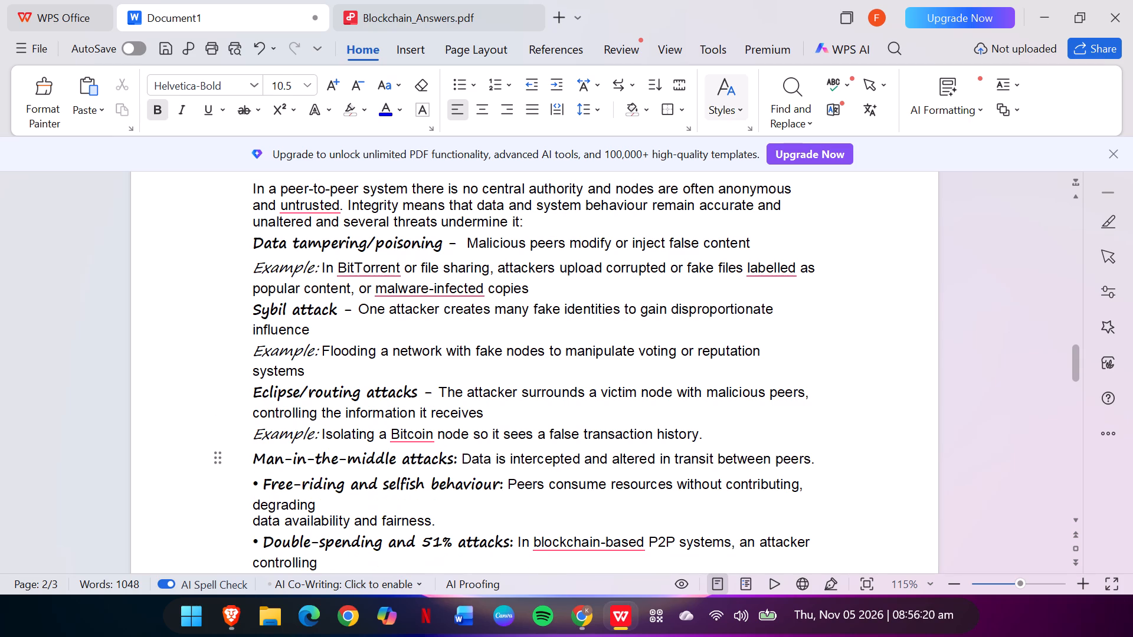
click(264, 484)
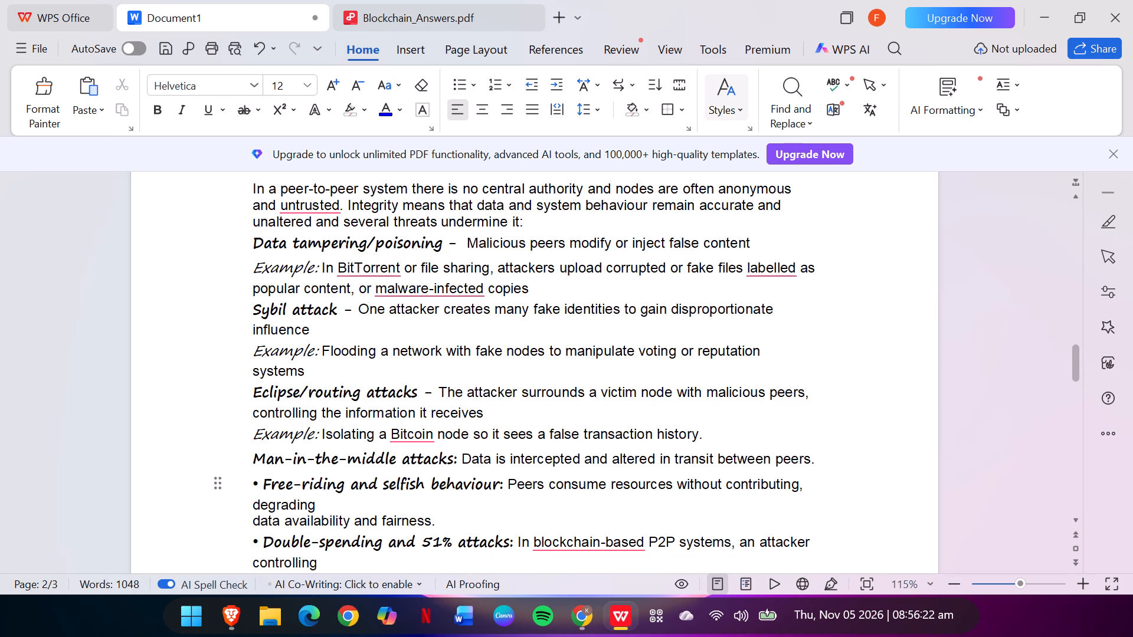
key(BackSpace)
key(BackSpace)
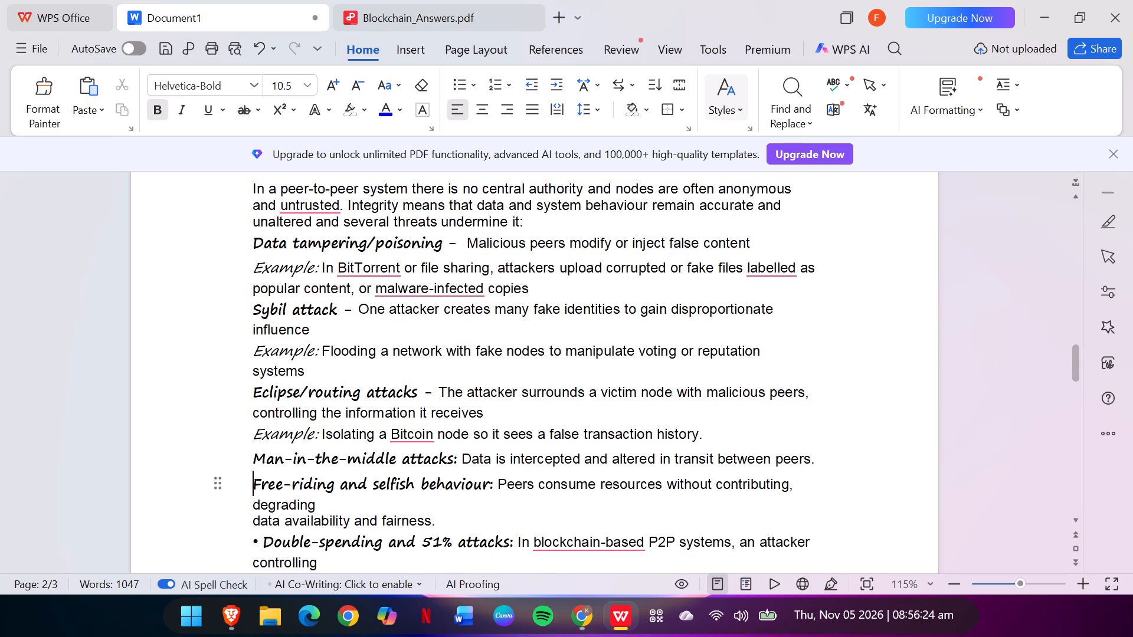
Replace the colons after the "Man-in-the-middle attacks" and "Free-riding and selfish behaviour" headings with spaced hyphens.
click(466, 461)
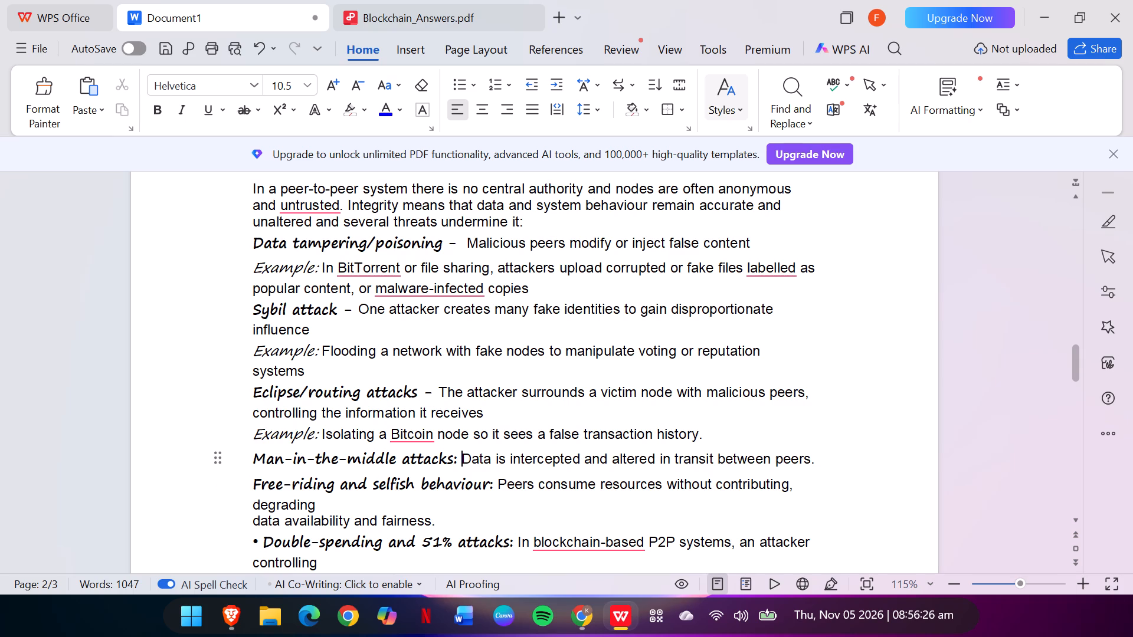
key(BackSpace)
key(BackSpace)
key(space)
text(-)
key(space)
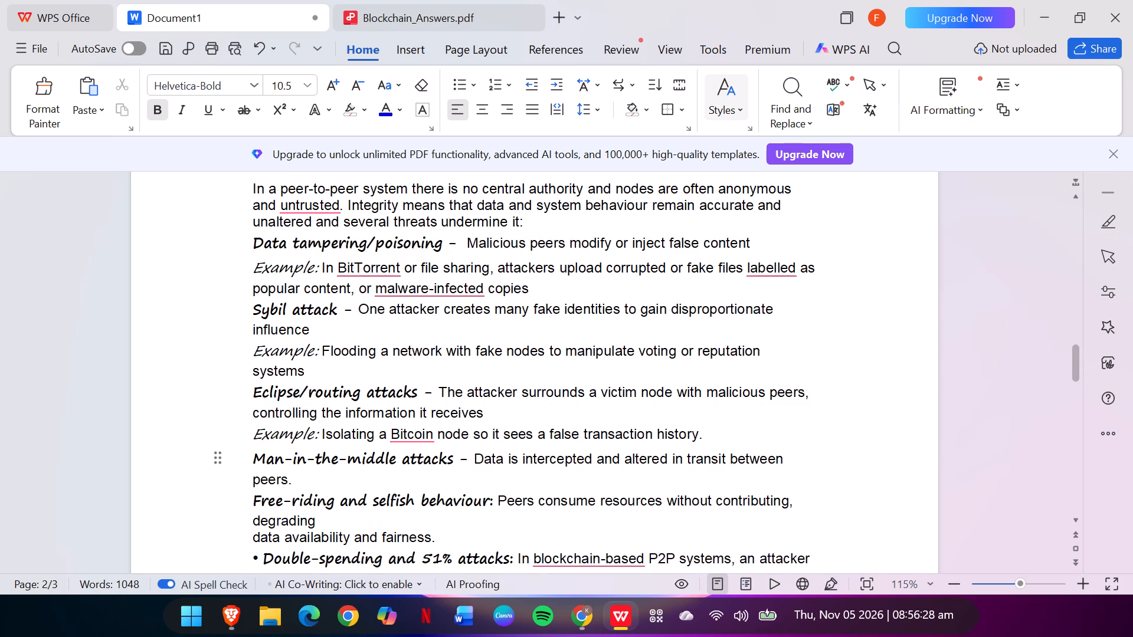
click(497, 500)
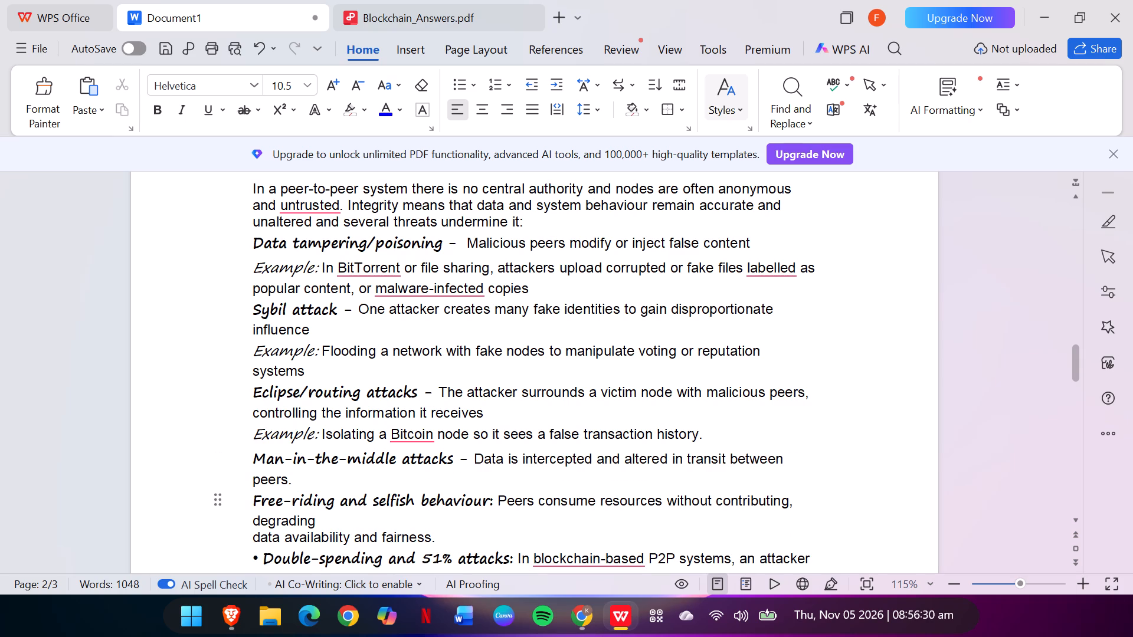
key(BackSpace)
key(BackSpace)
key(space)
text(-)
key(space)
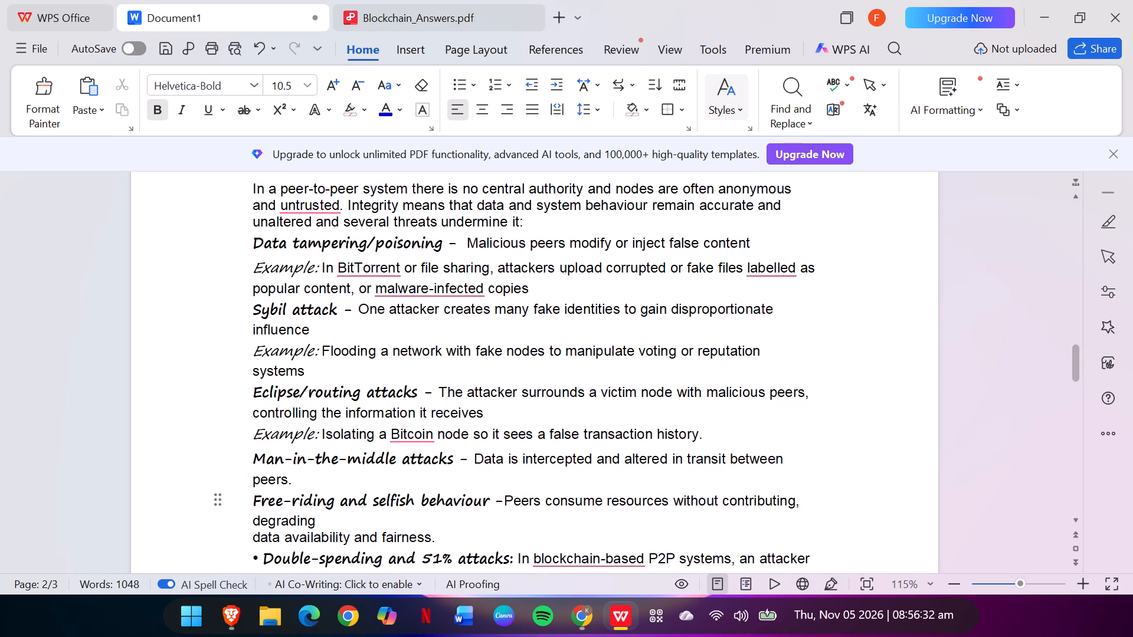
Join the broken line in the "Free-riding and selfish behaviour" item so "degrading" runs into "data availability and fairness".
click(253, 544)
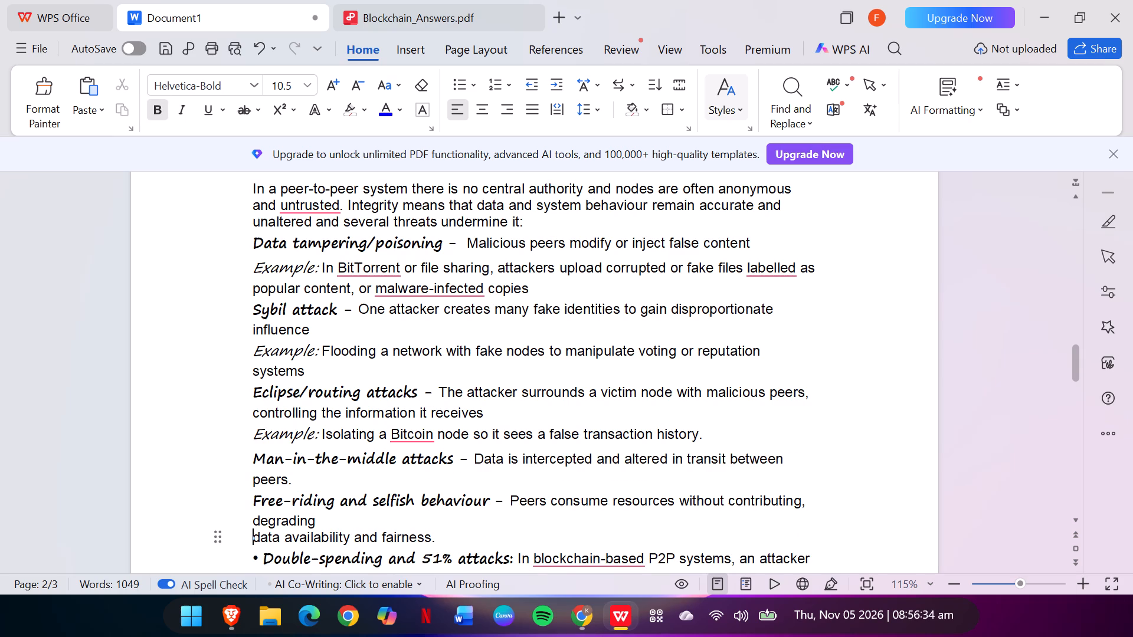
key(BackSpace)
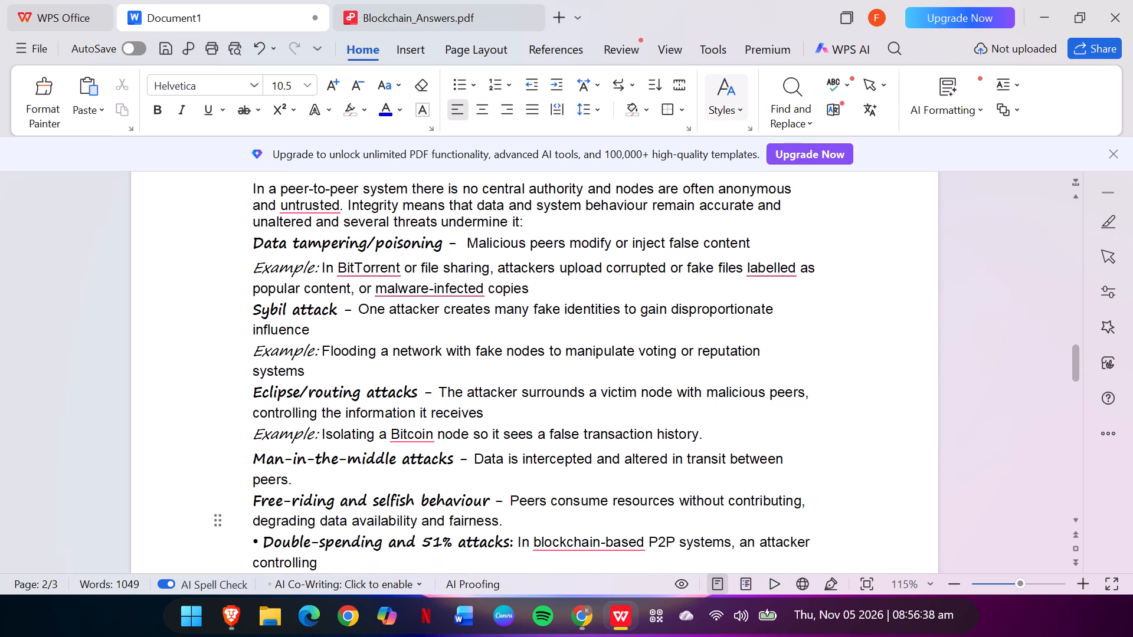
Remove the bullet before the "Double-spending and 51% attacks" heading and replace its colon with a spaced hyphen.
scroll(336, 492, down, 1)
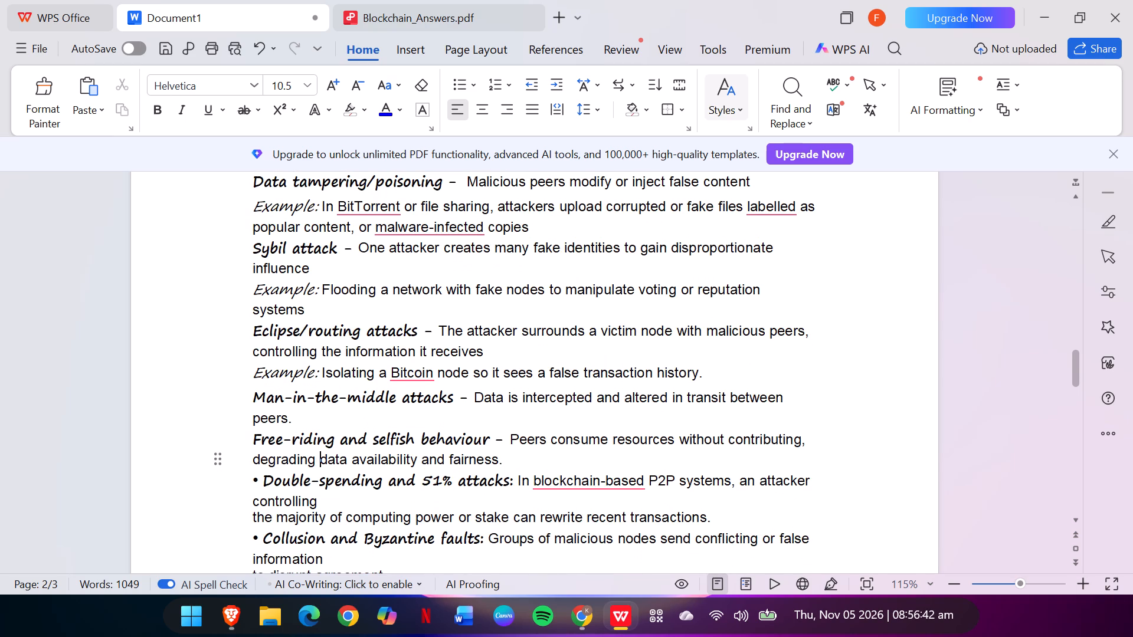
click(261, 478)
key(BackSpace)
key(BackSpace)
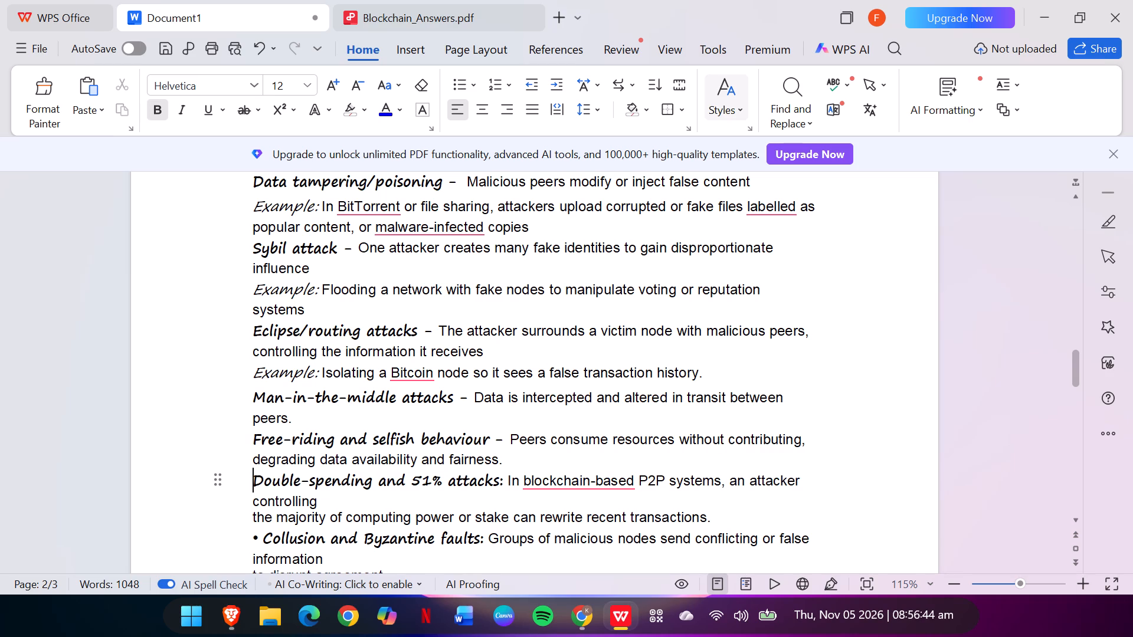
click(509, 484)
key(BackSpace)
key(BackSpace)
key(space)
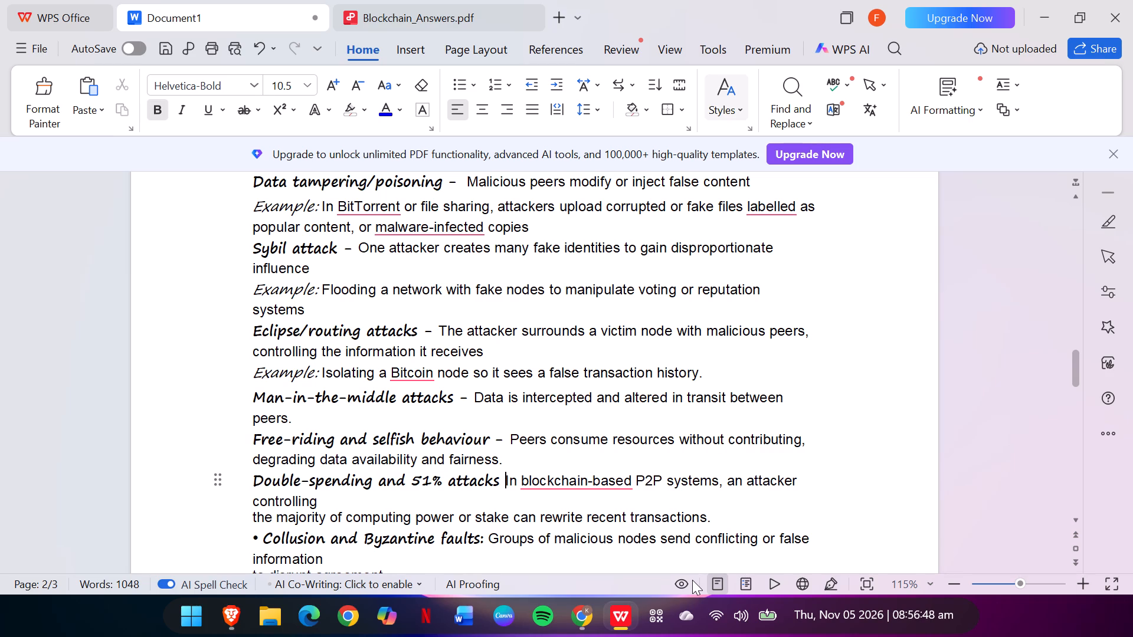
text(-)
key(space)
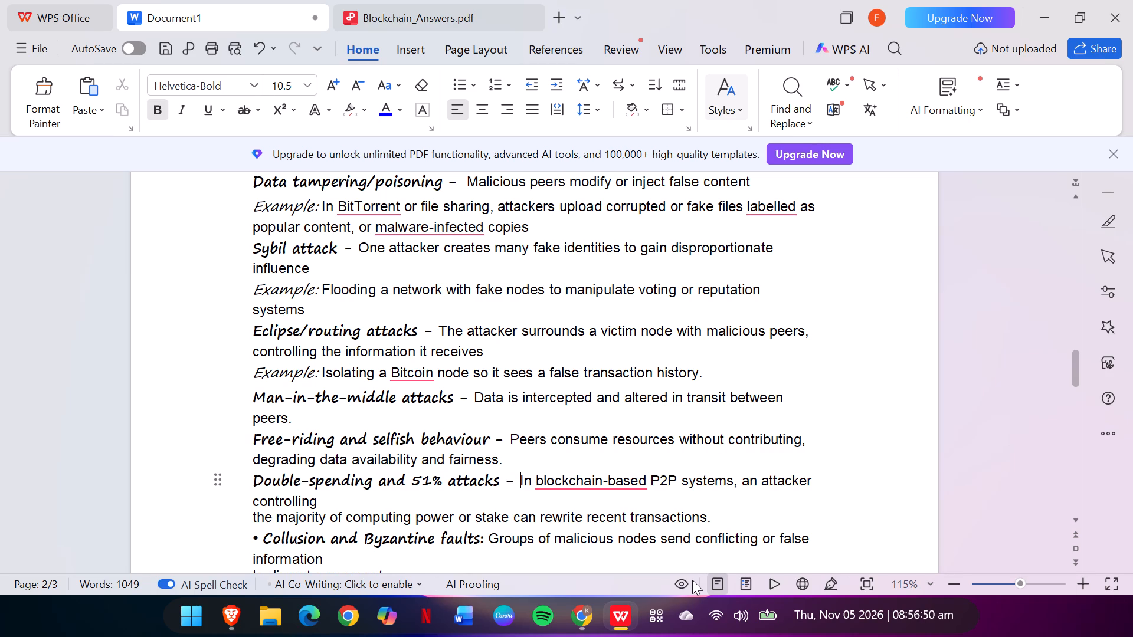
Join the broken line in the "Double-spending and 51% attacks" item so "controlling" runs into "the majority of computing power".
click(252, 520)
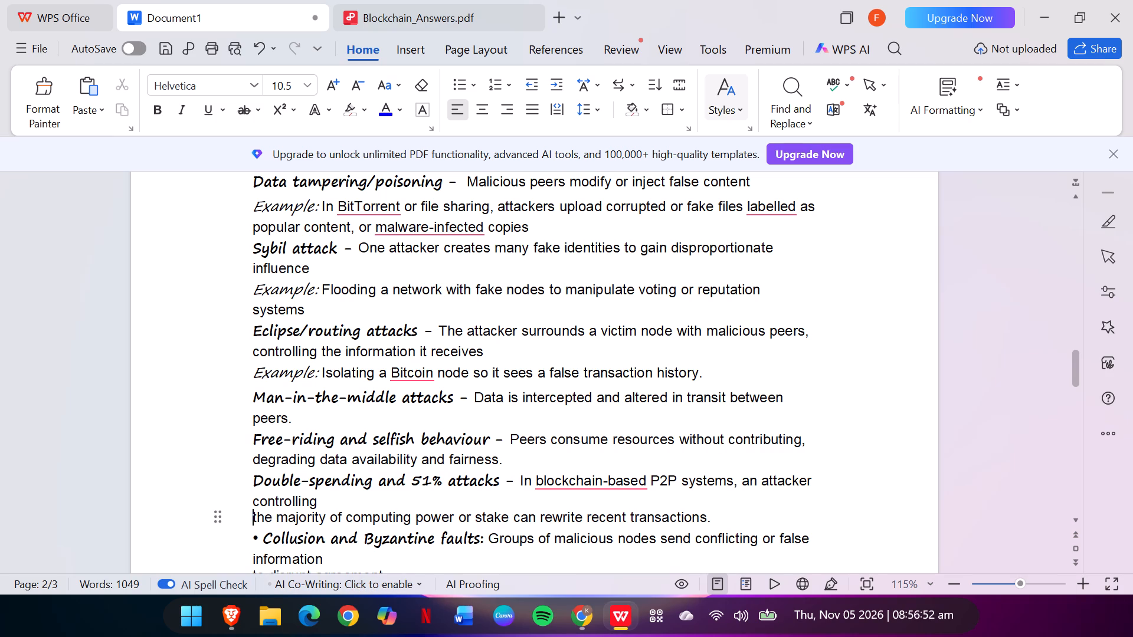
key(BackSpace)
Remove the full stops ending the "Free-riding and selfish behaviour" and "Man-in-the-middle attacks" items, after "fairness" and "peers".
click(531, 460)
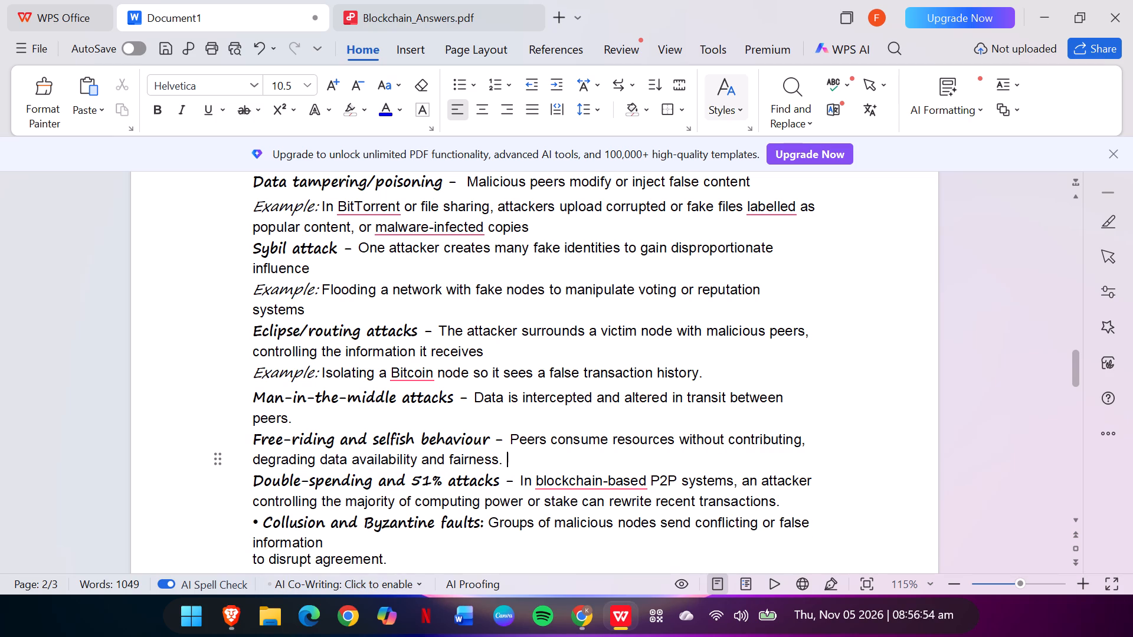
key(BackSpace)
key(BackSpace)
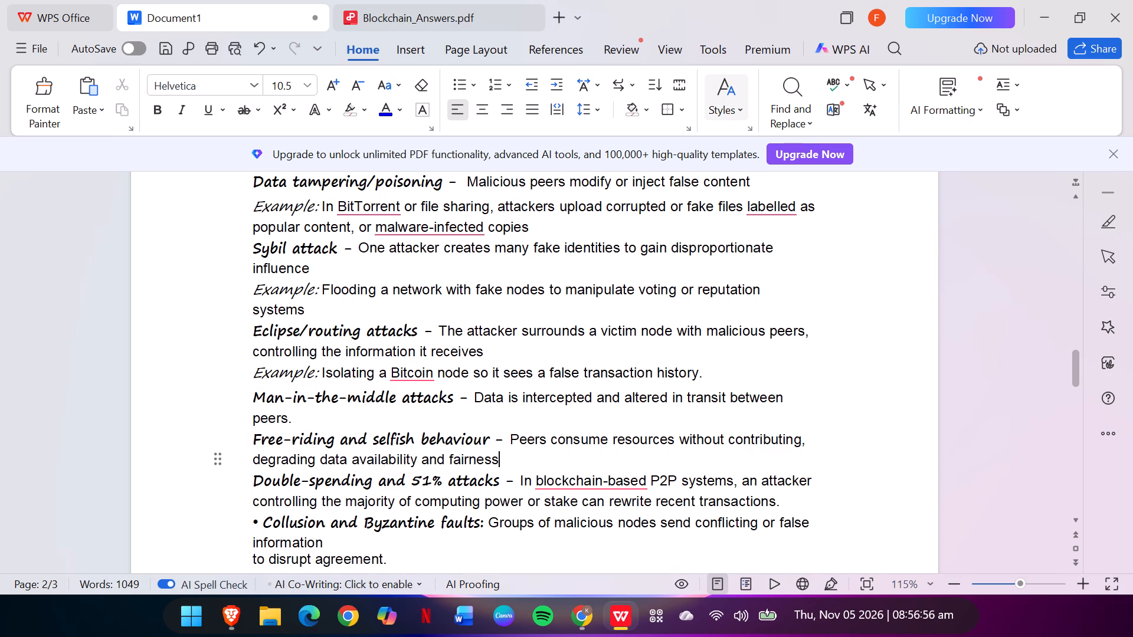
click(322, 423)
key(BackSpace)
key(BackSpace)
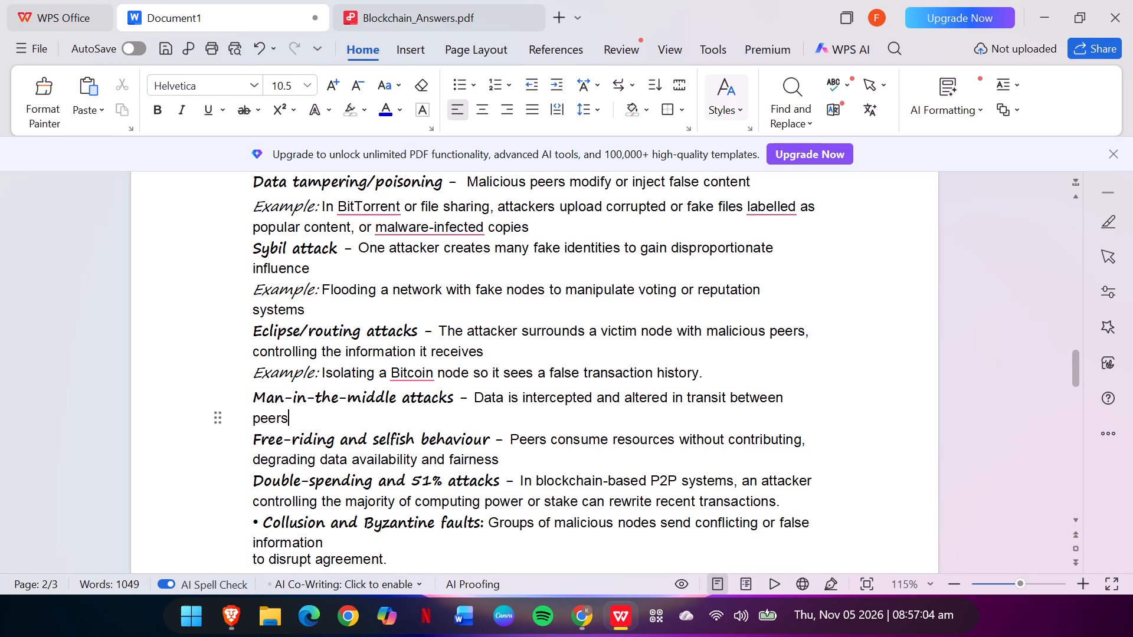
Remove the comma after "P2P systems" and the full stop after "recent transactions" in the "Double-spending and 51% attacks" item.
click(742, 480)
key(BackSpace)
key(BackSpace)
key(space)
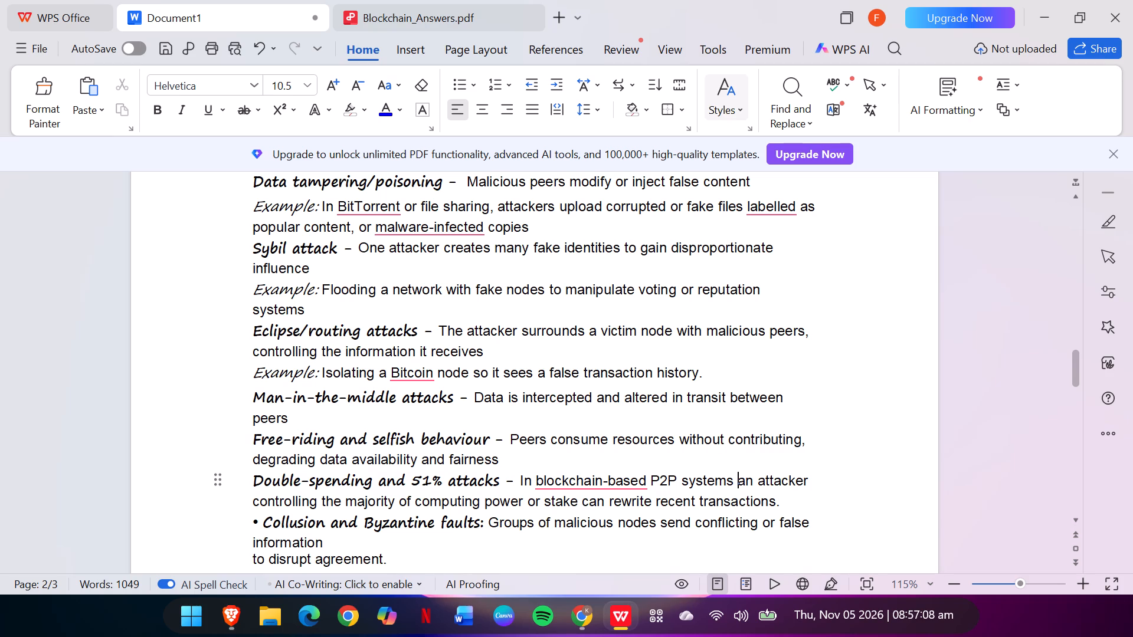
click(795, 499)
key(BackSpace)
key(BackSpace)
Remove the bullet before the "Collusion and Byzantine faults" heading and replace its colon with a spaced hyphen.
click(259, 524)
click(262, 524)
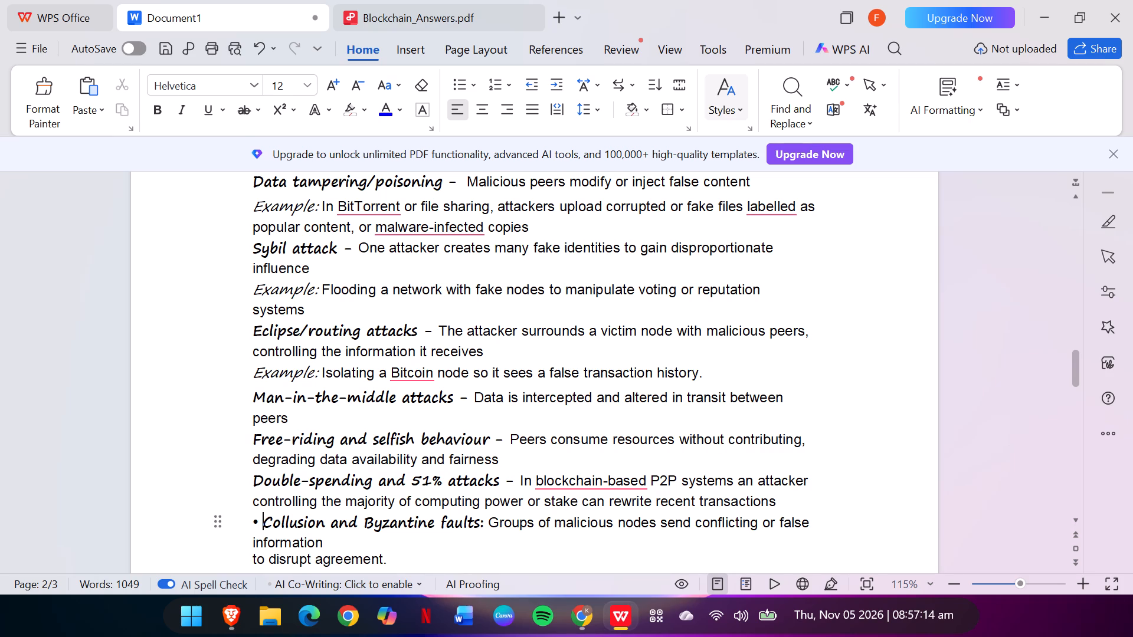
key(BackSpace)
key(BackSpace)
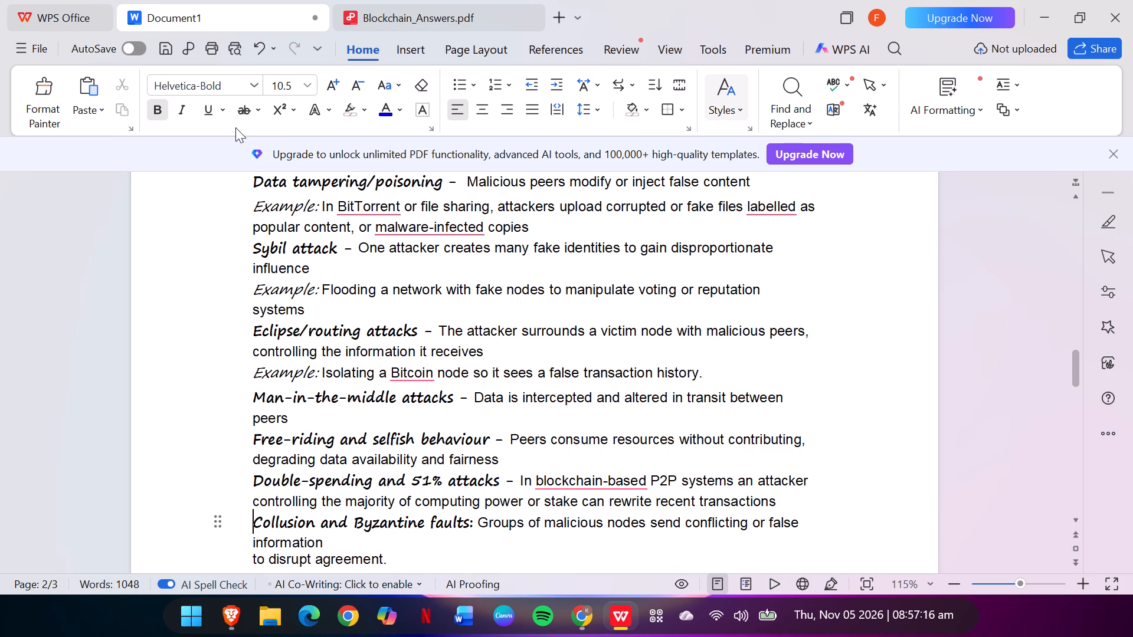
click(480, 524)
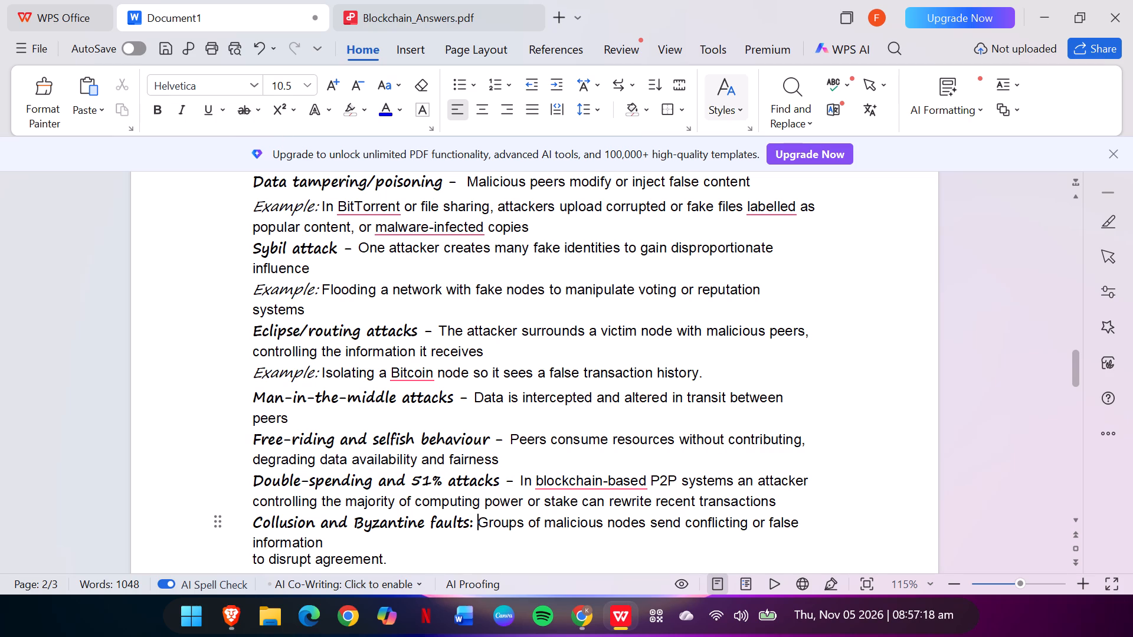
key(BackSpace)
key(BackSpace)
key(space)
text(-)
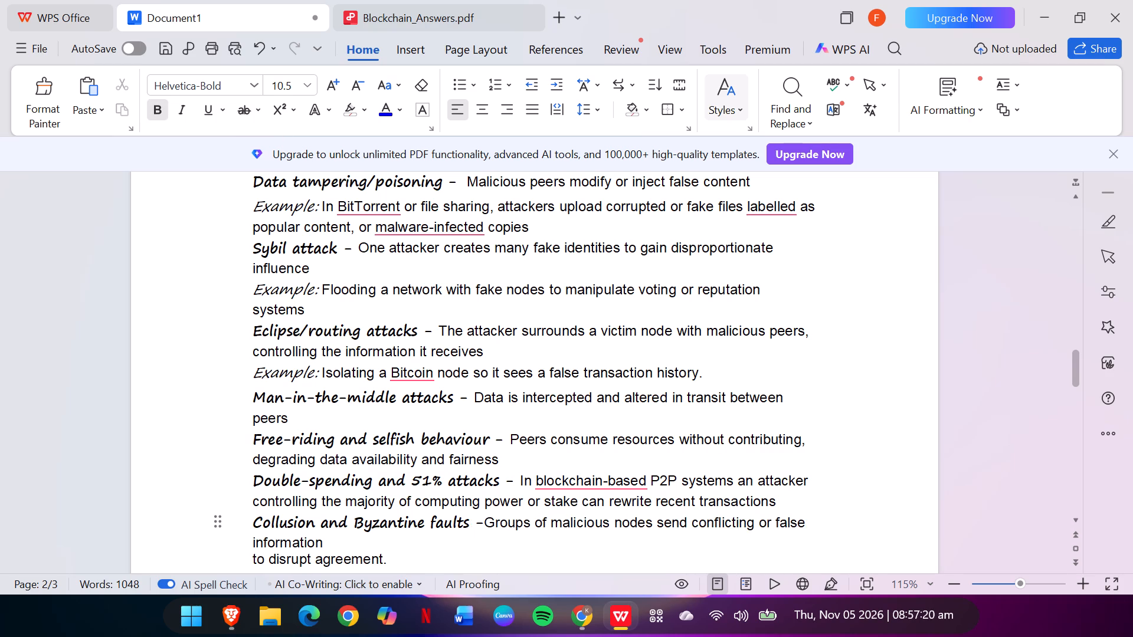
key(space)
Join the broken line in the "Collusion and Byzantine faults" item so "information" runs into "to disrupt agreement", and remove its closing full stop.
scroll(480, 524, down, 1)
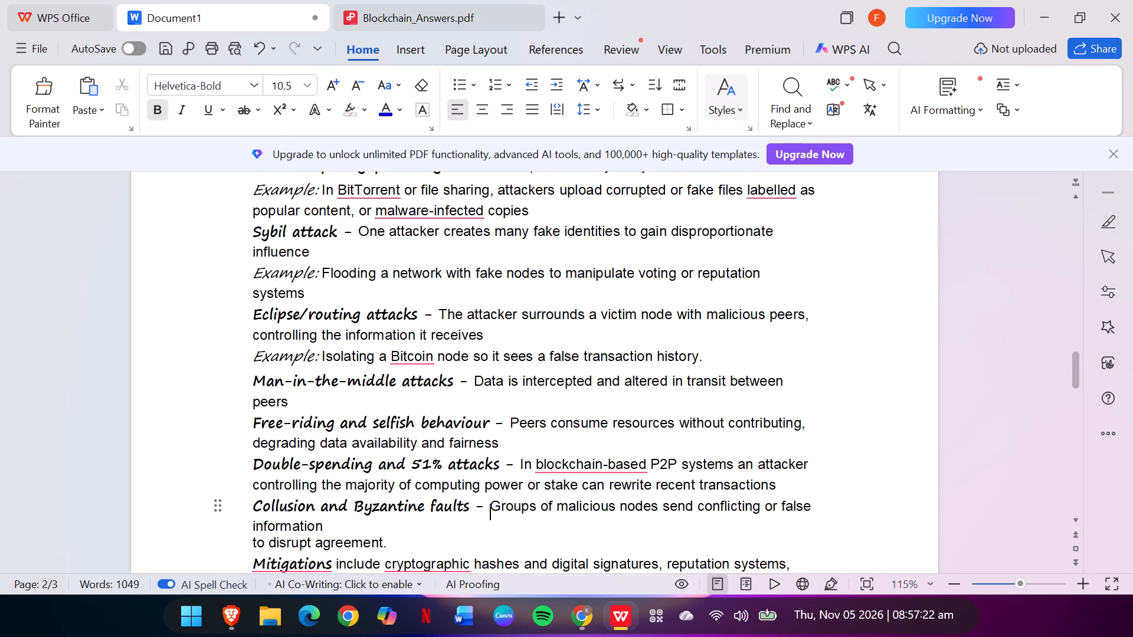
scroll(480, 524, down, 1)
click(251, 491)
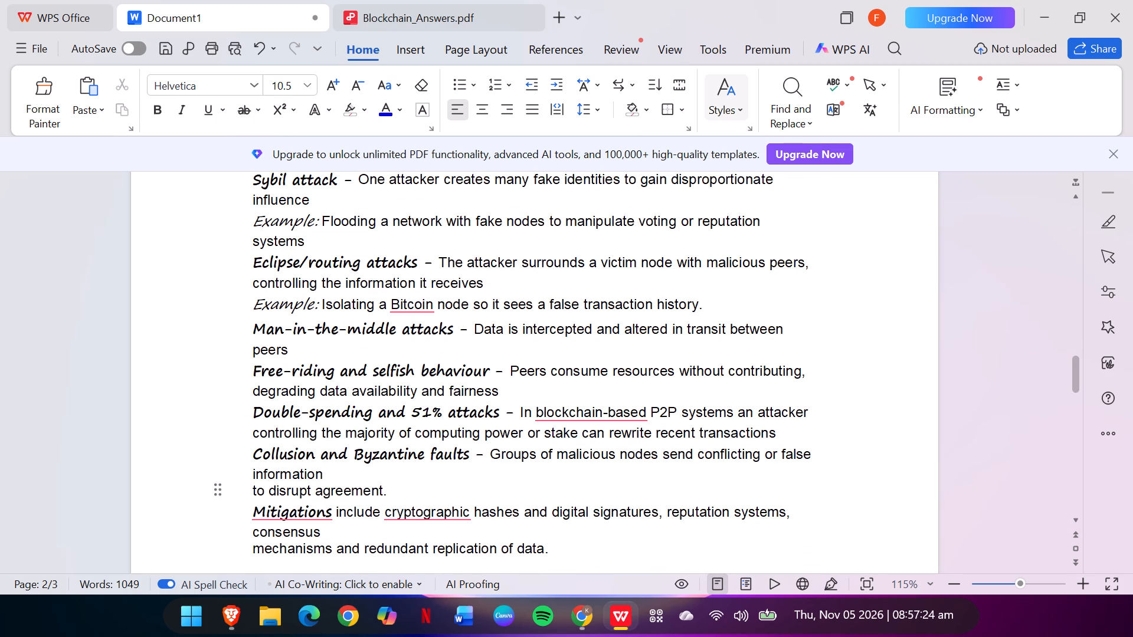
key(BackSpace)
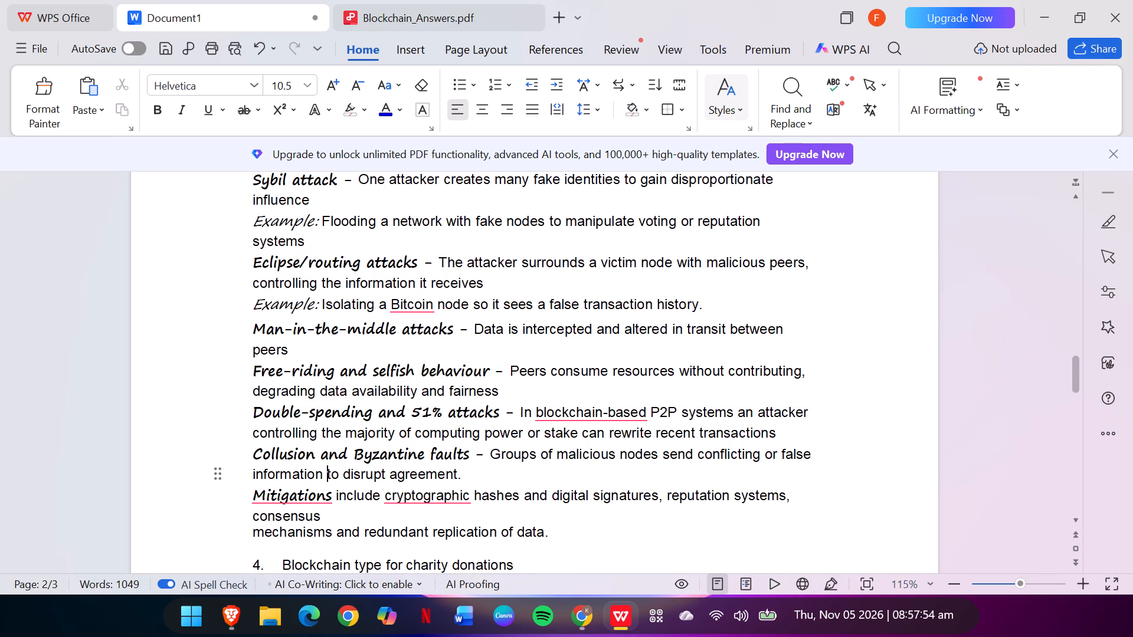
click(471, 474)
key(BackSpace)
key(BackSpace)
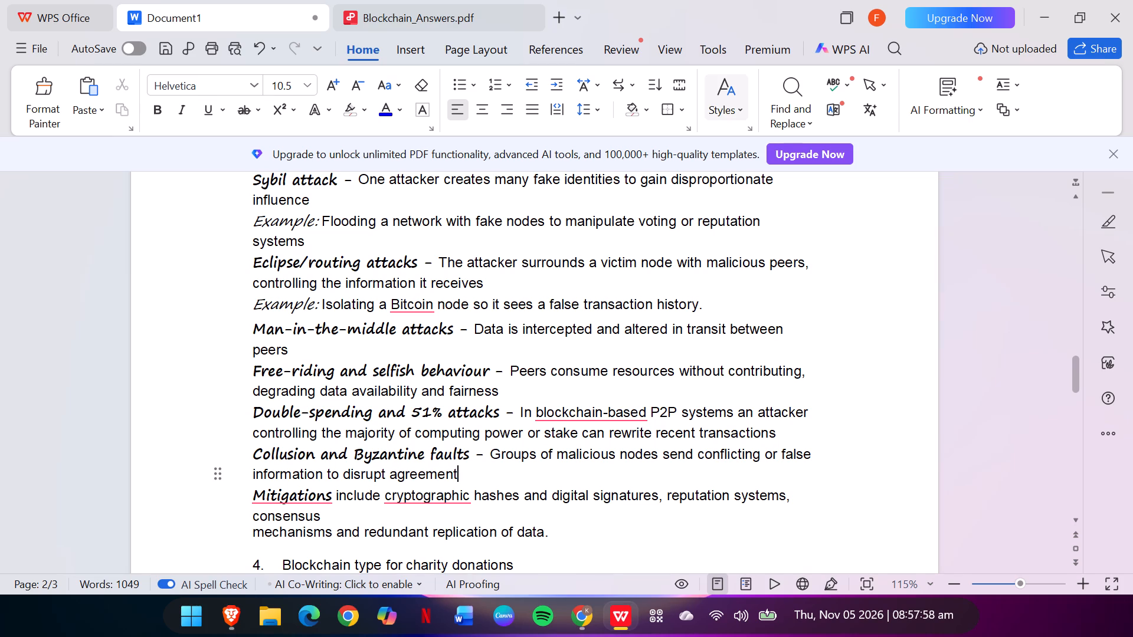
Join the broken line in the "Mitigations" paragraph so "consensus" runs into "mechanisms and redundant replication of data".
click(280, 501)
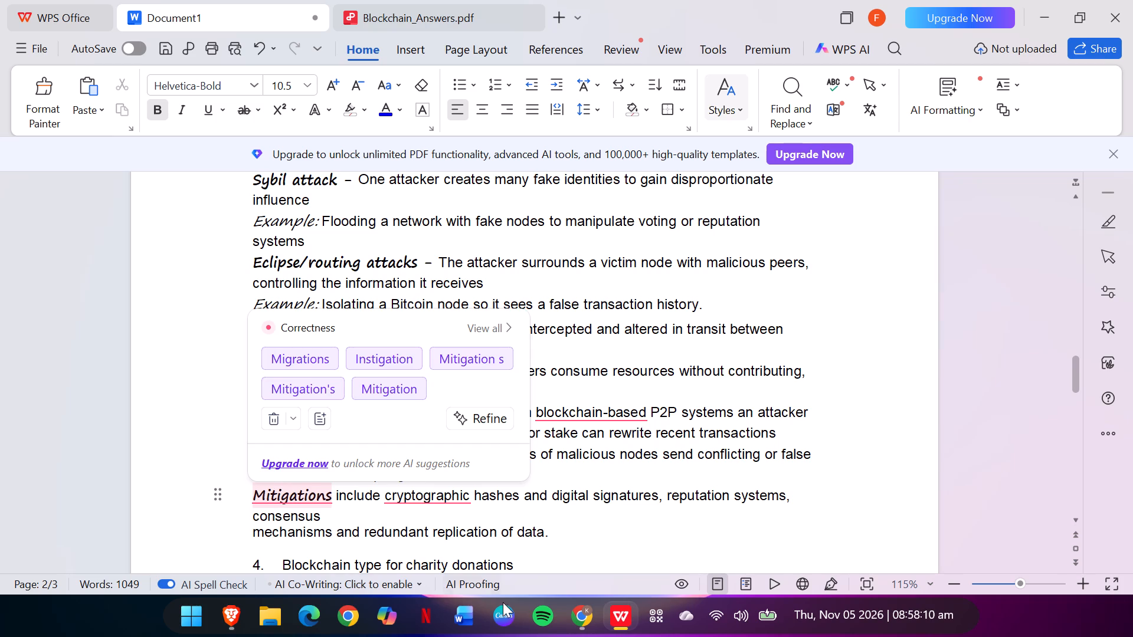
click(610, 531)
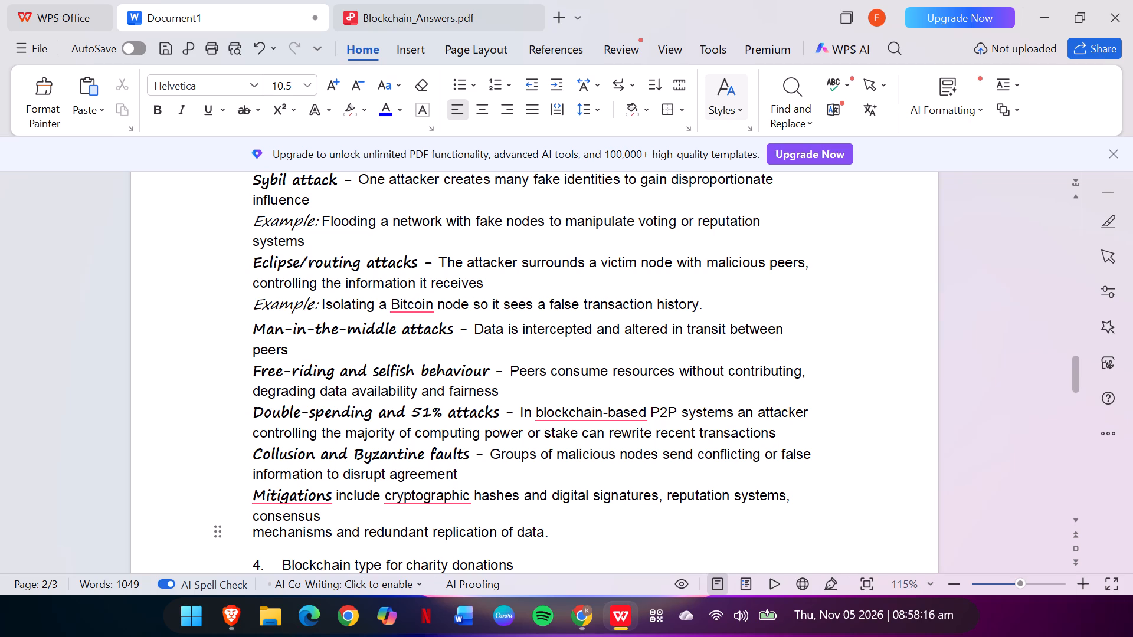
click(250, 536)
key(BackSpace)
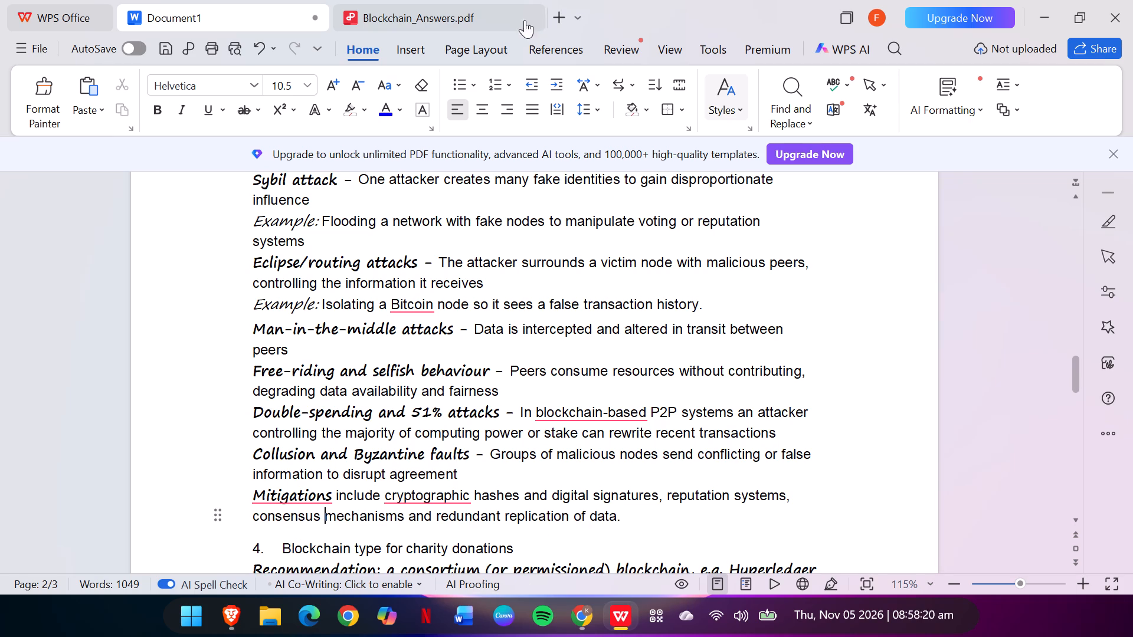
Compare the integrity threats list in Document1 with the bulleted Question 3 section in Blockchain_Answers.pdf.
click(476, 14)
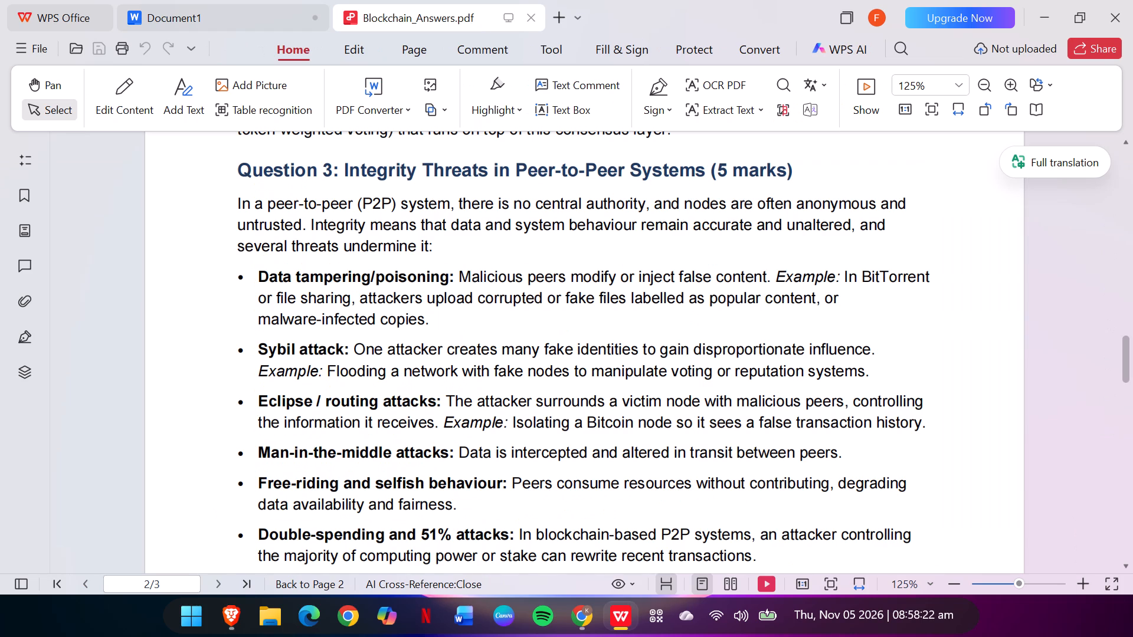
scroll(467, 304, down, 1)
scroll(467, 304, up, 1)
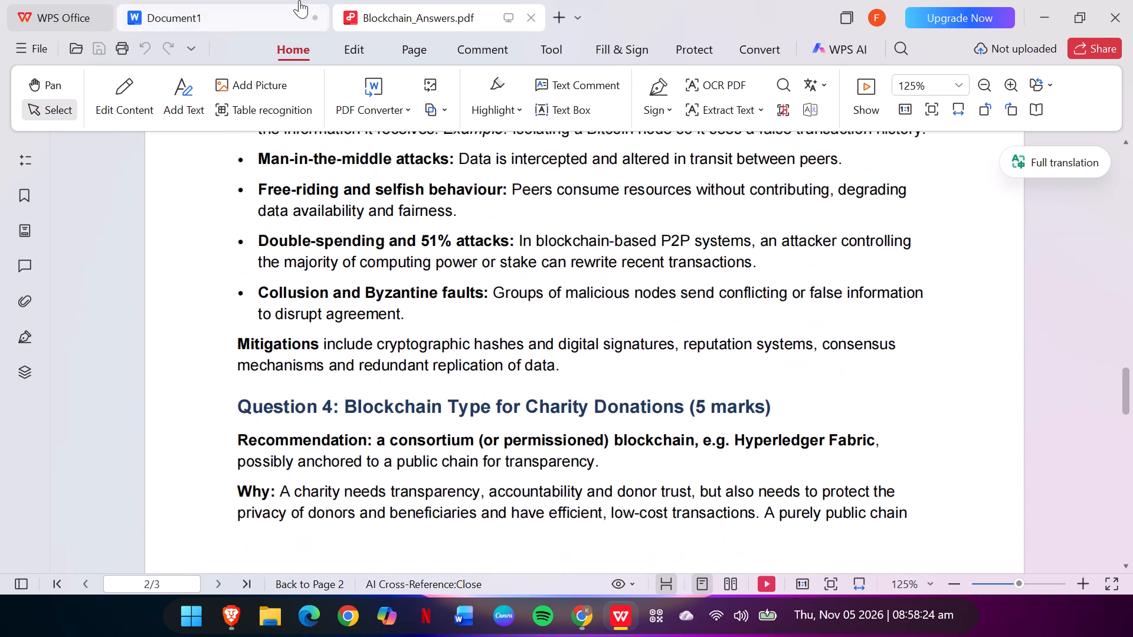
click(267, 18)
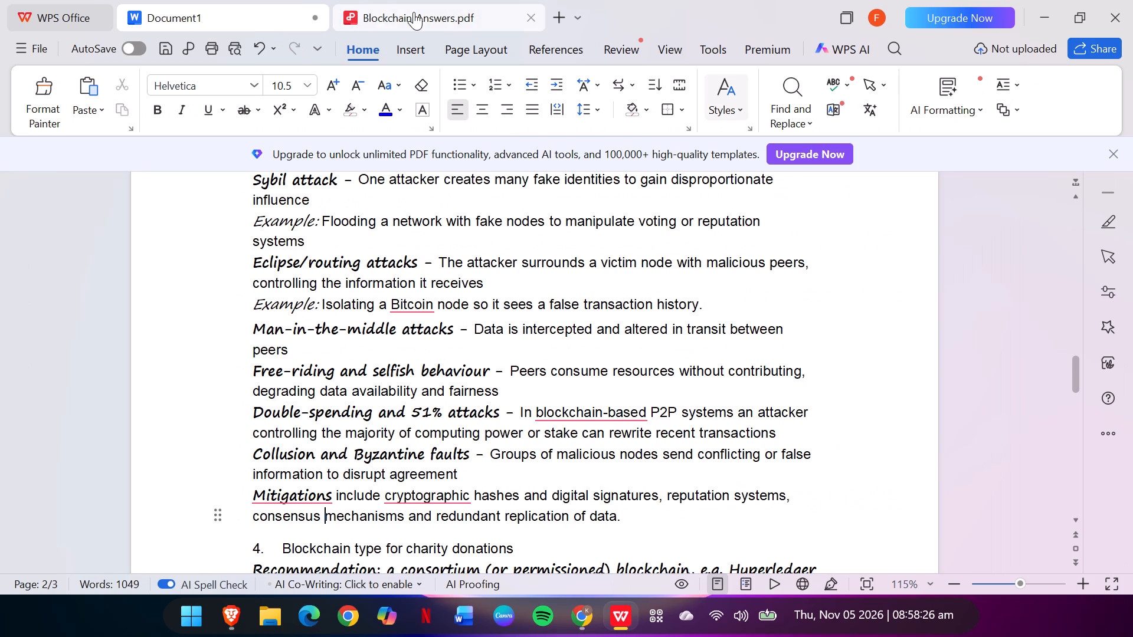
click(414, 12)
scroll(411, 263, up, 1)
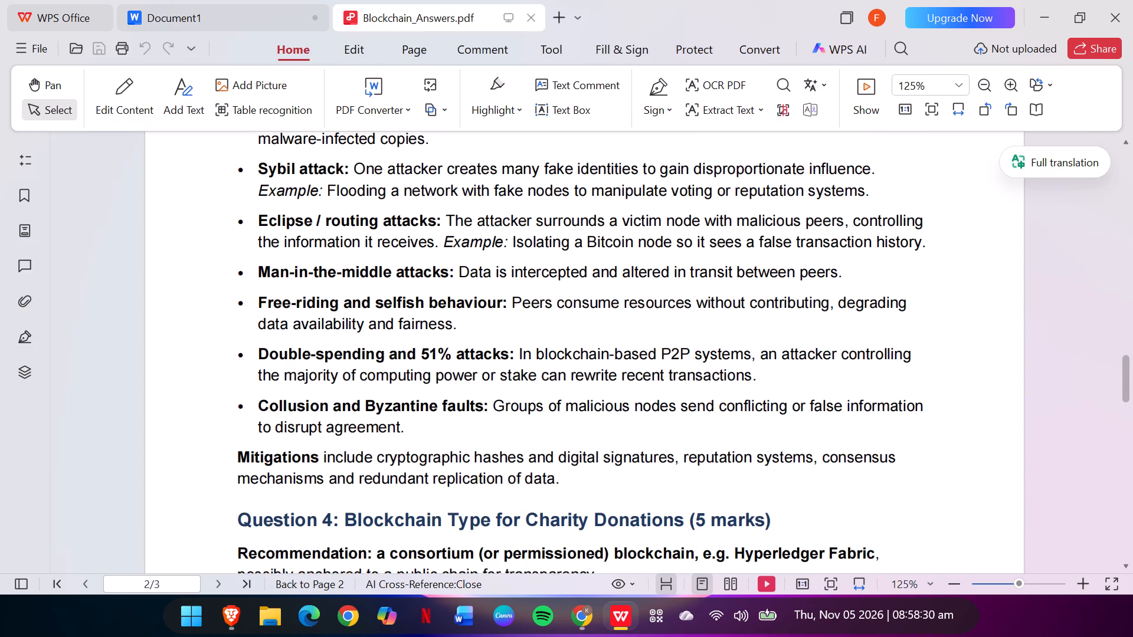
click(204, 3)
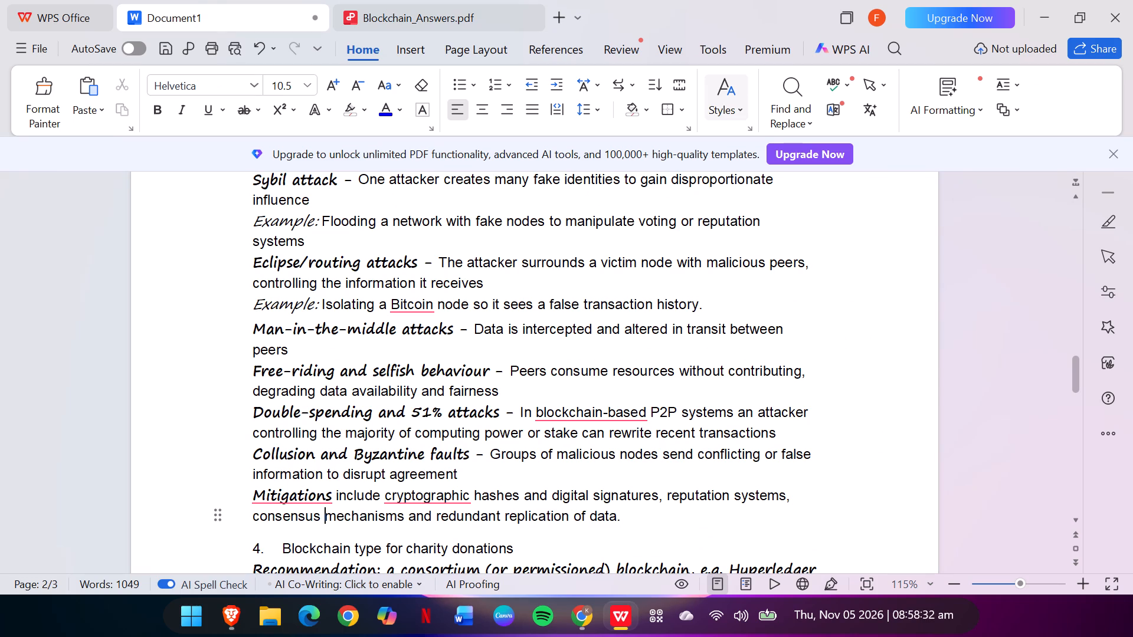
drag(459, 465, 464, 468)
click(464, 468)
click(391, 9)
scroll(399, 225, up, 1)
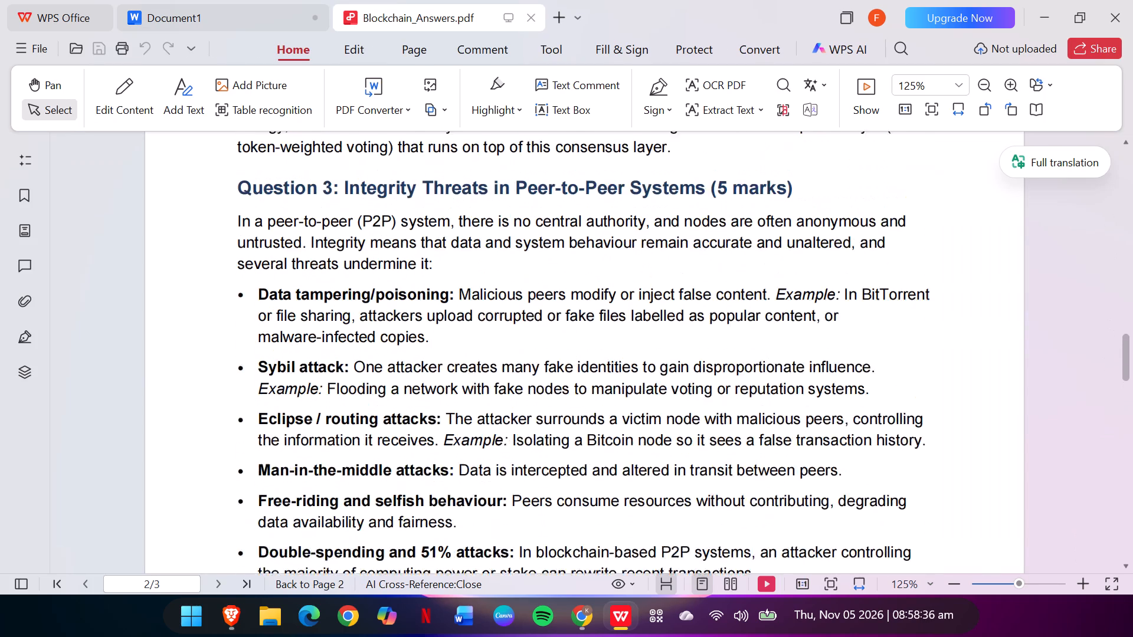
scroll(399, 225, up, 1)
click(279, 11)
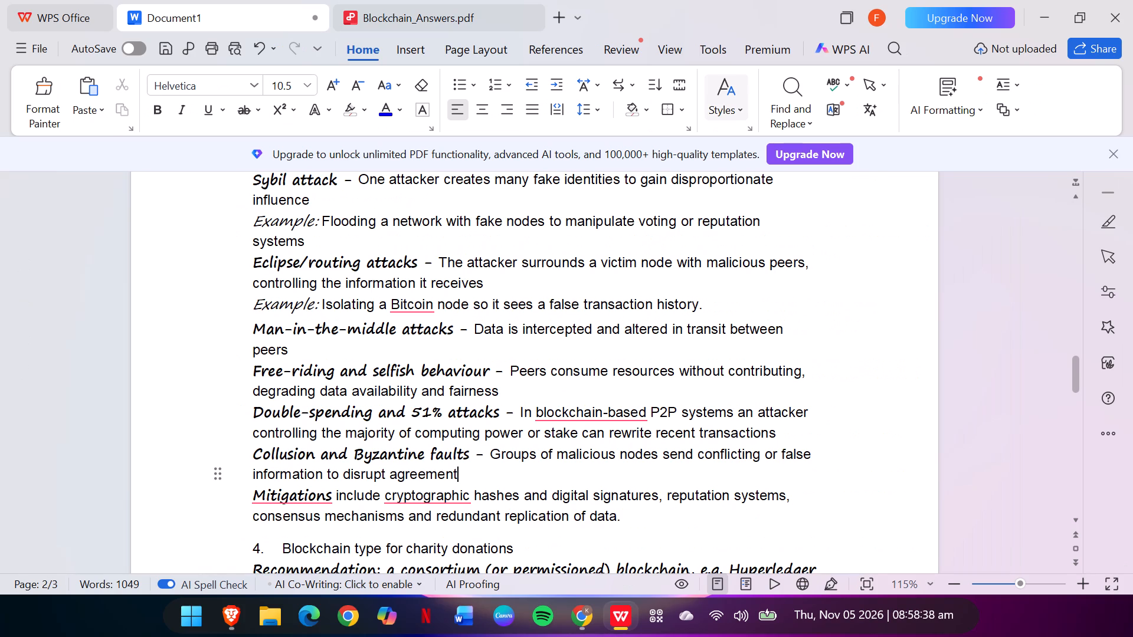
Apply check-mark bullets to the threat list from "Data tampering/poisoning" through "Collusion and Byzantine faults".
drag(470, 474, 281, 199)
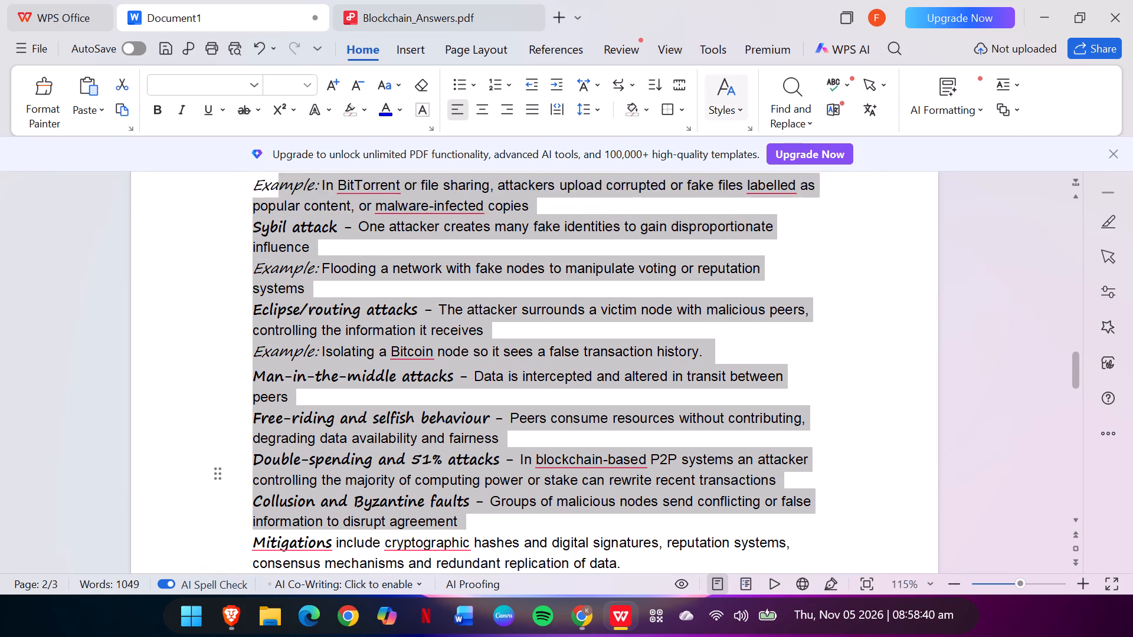
drag(281, 199, 269, 312)
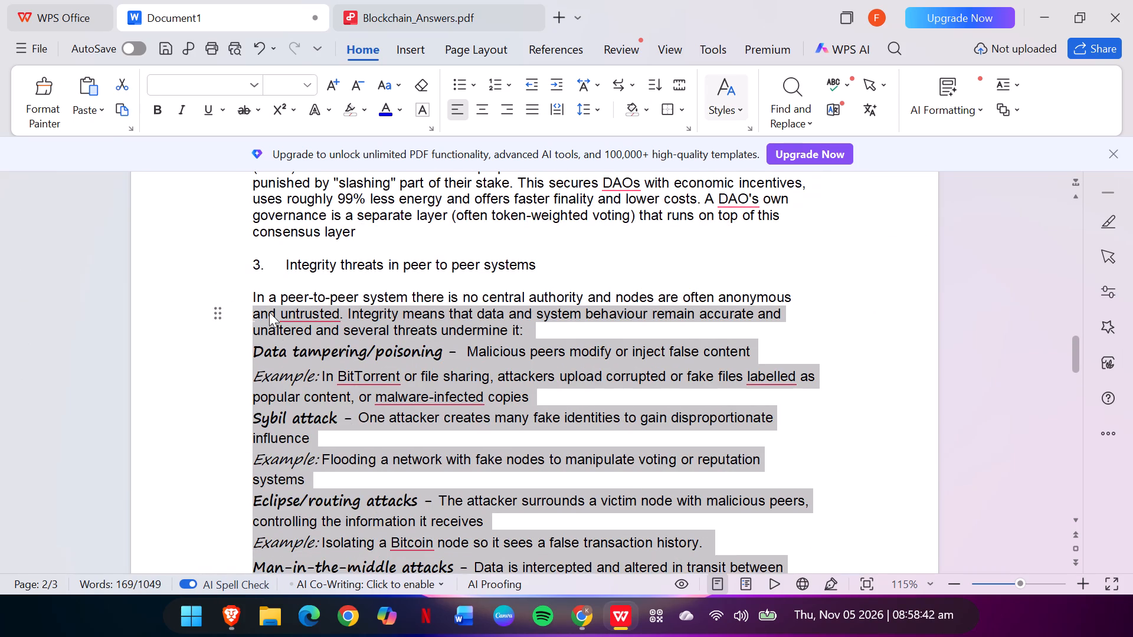
drag(269, 312, 251, 354)
click(471, 80)
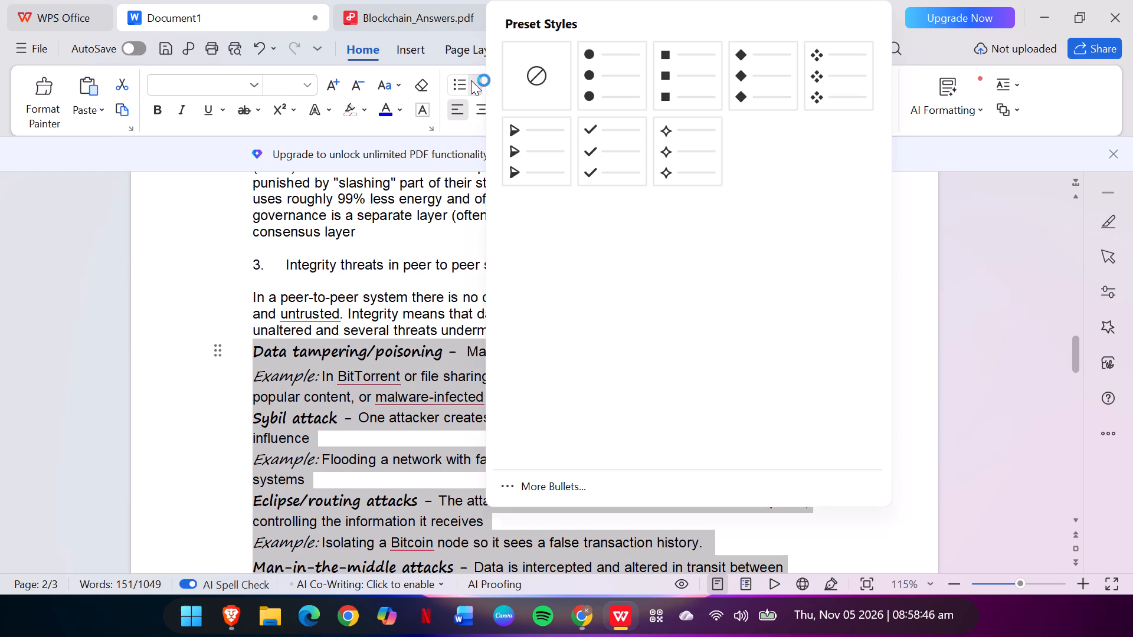
click(620, 162)
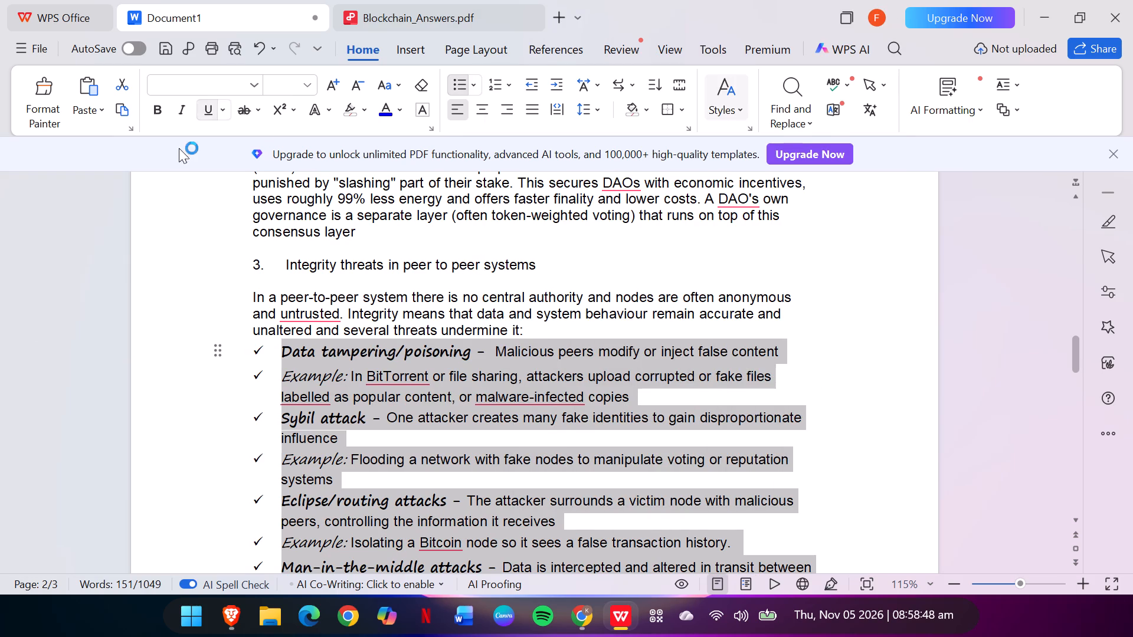
click(192, 299)
Remove the check-mark bullets from the three "Example:" lines under data tampering, Sybil attack and eclipse/routing attacks.
click(281, 379)
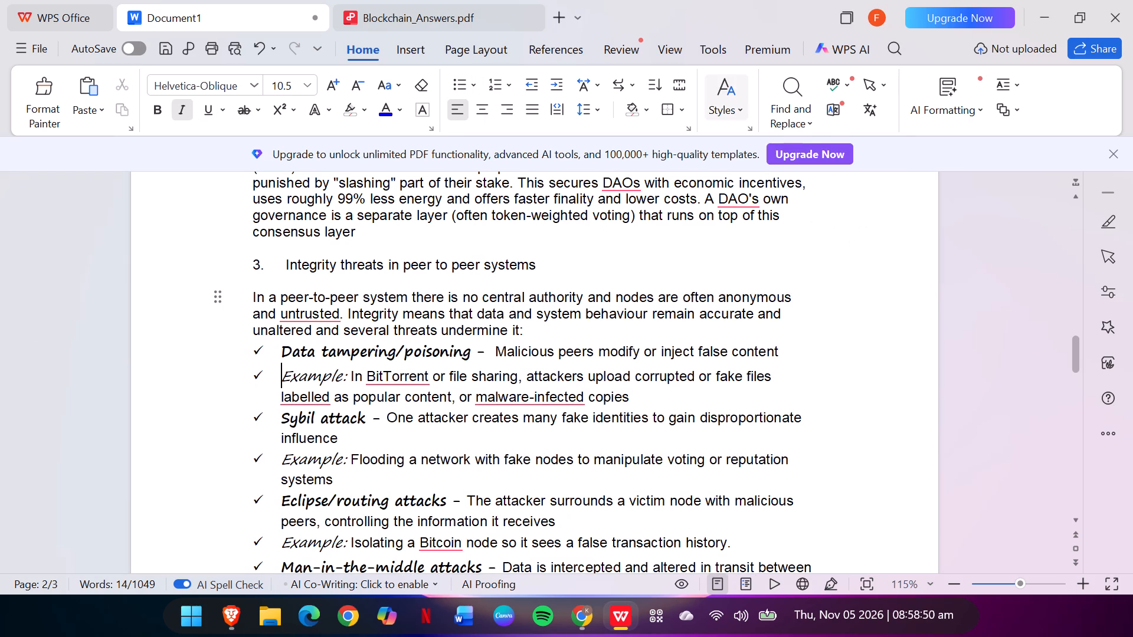
key(BackSpace)
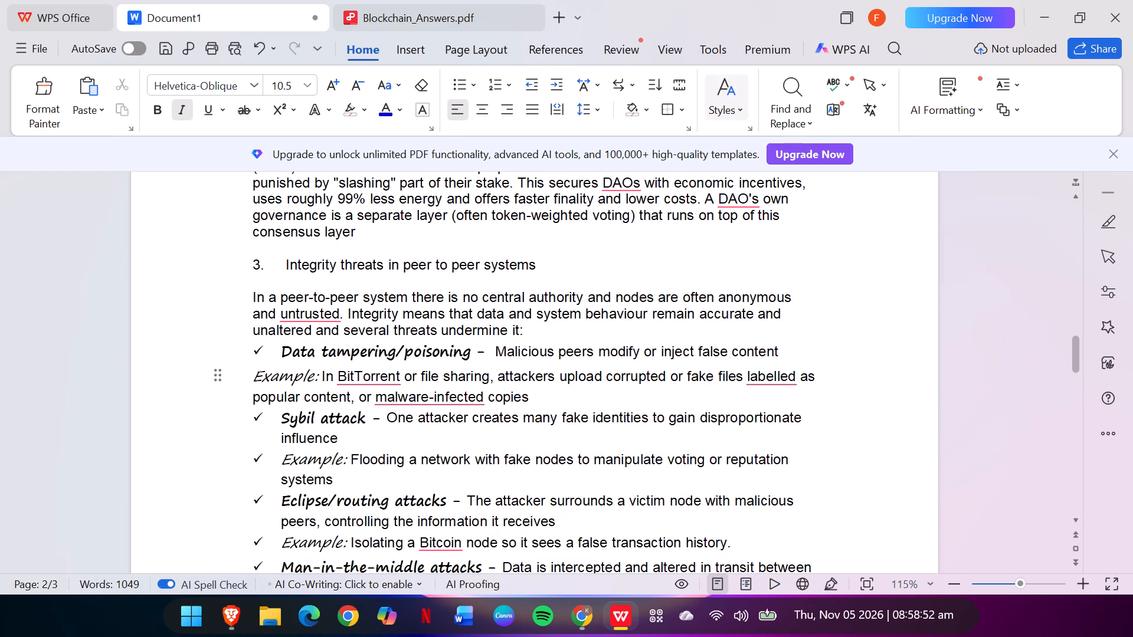
click(278, 465)
key(BackSpace)
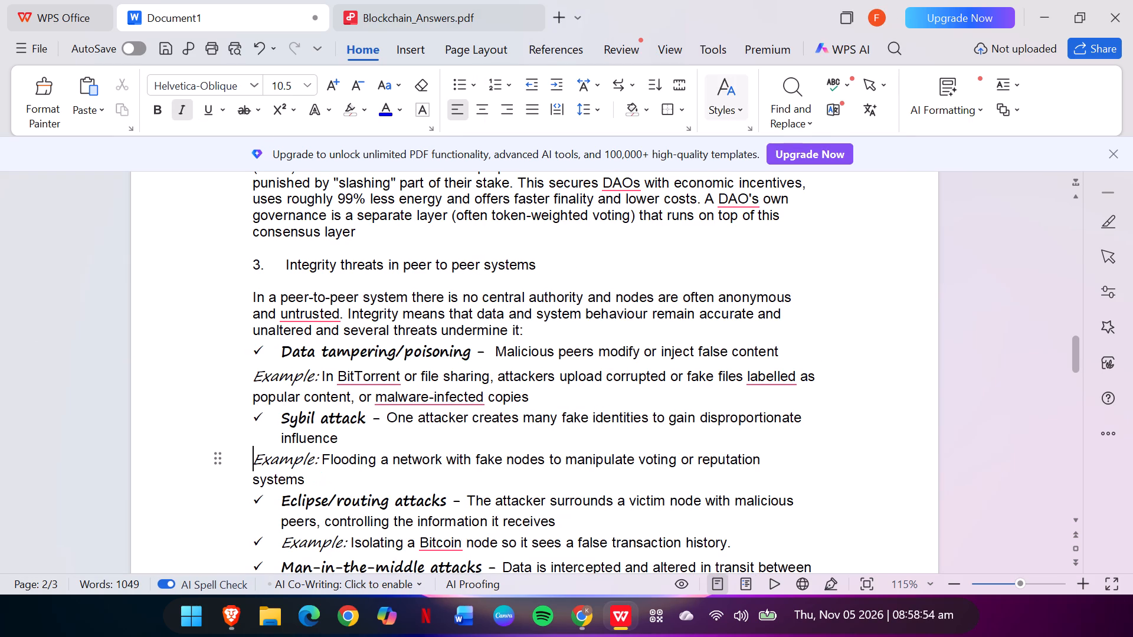
scroll(309, 492, down, 1)
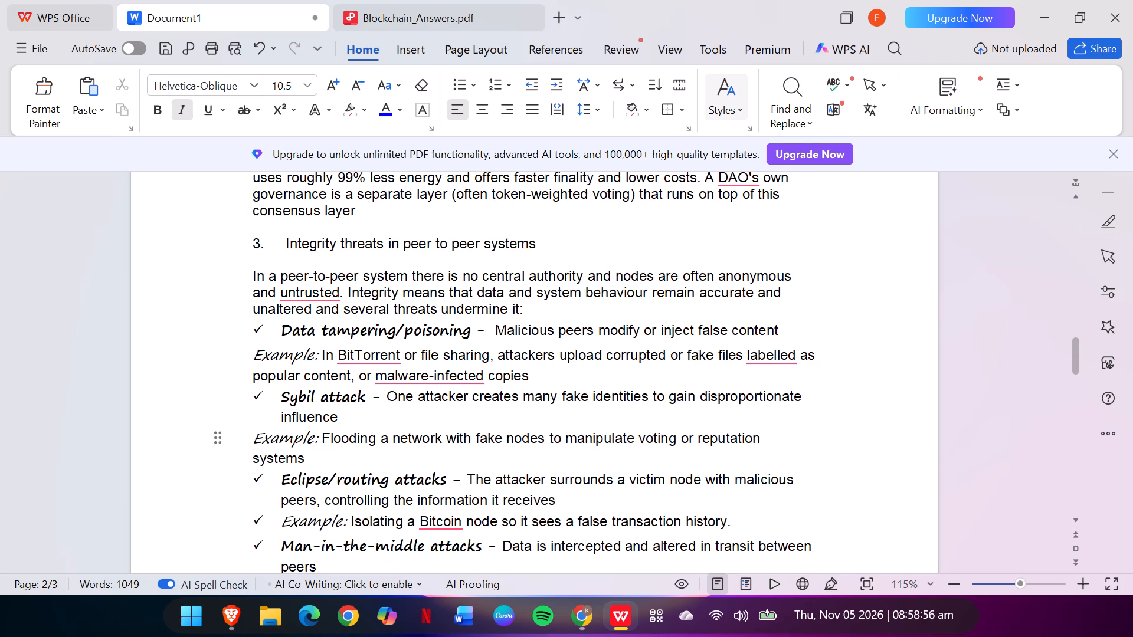
click(283, 521)
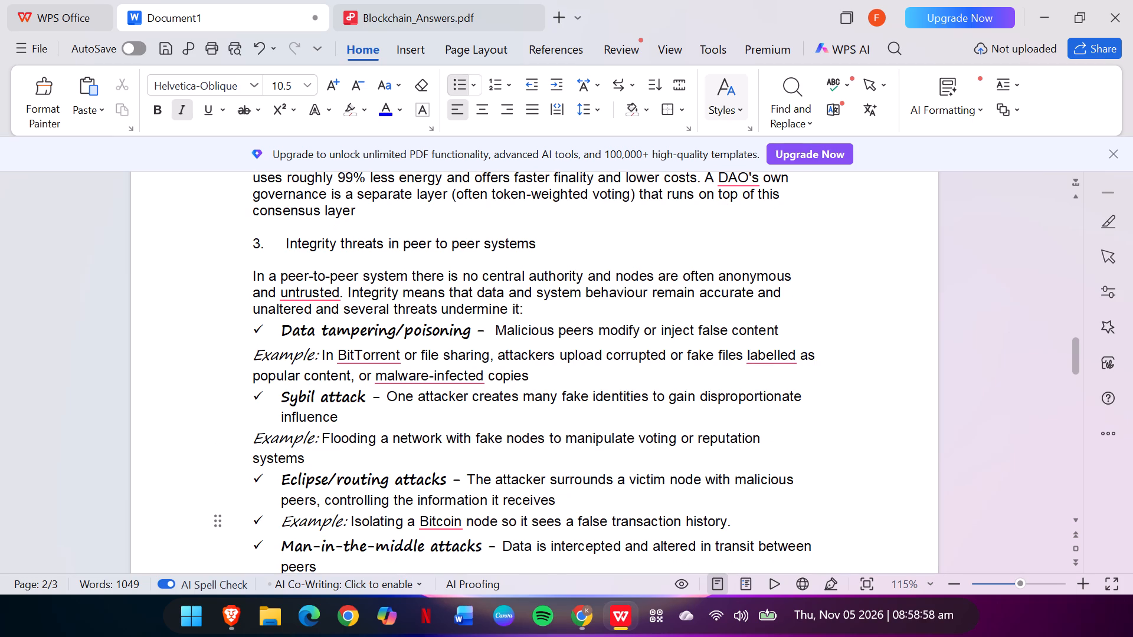
key(BackSpace)
Review the rest of the check-marked threat list and the "Mitigations" paragraph against Question 3 in Blockchain_Answers.pdf.
scroll(283, 521, down, 1)
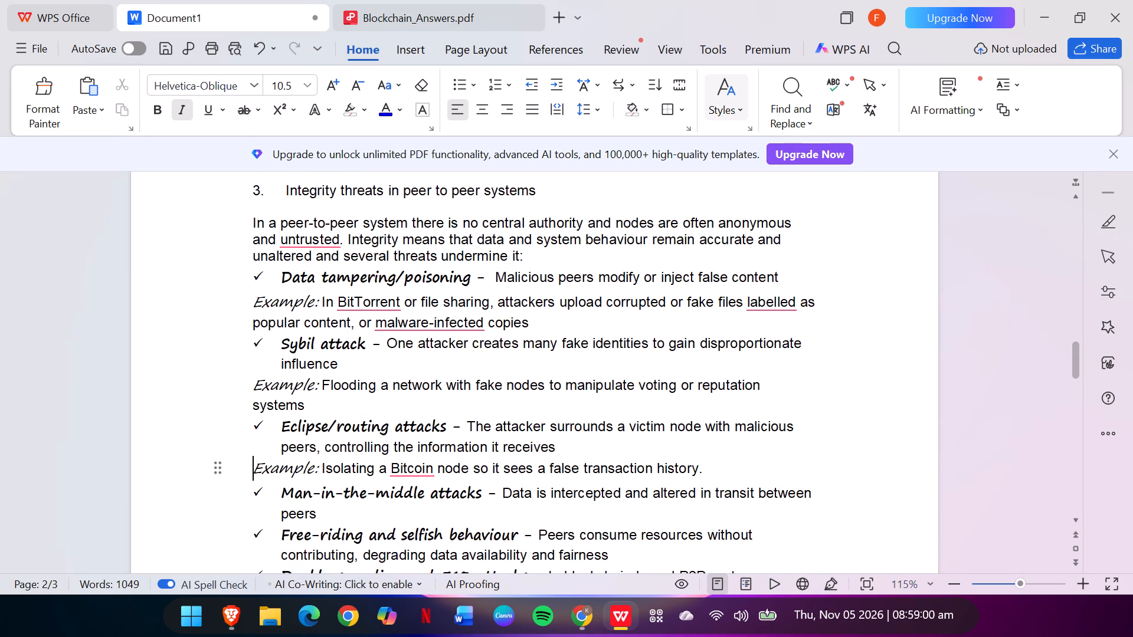
scroll(283, 521, down, 1)
click(471, 0)
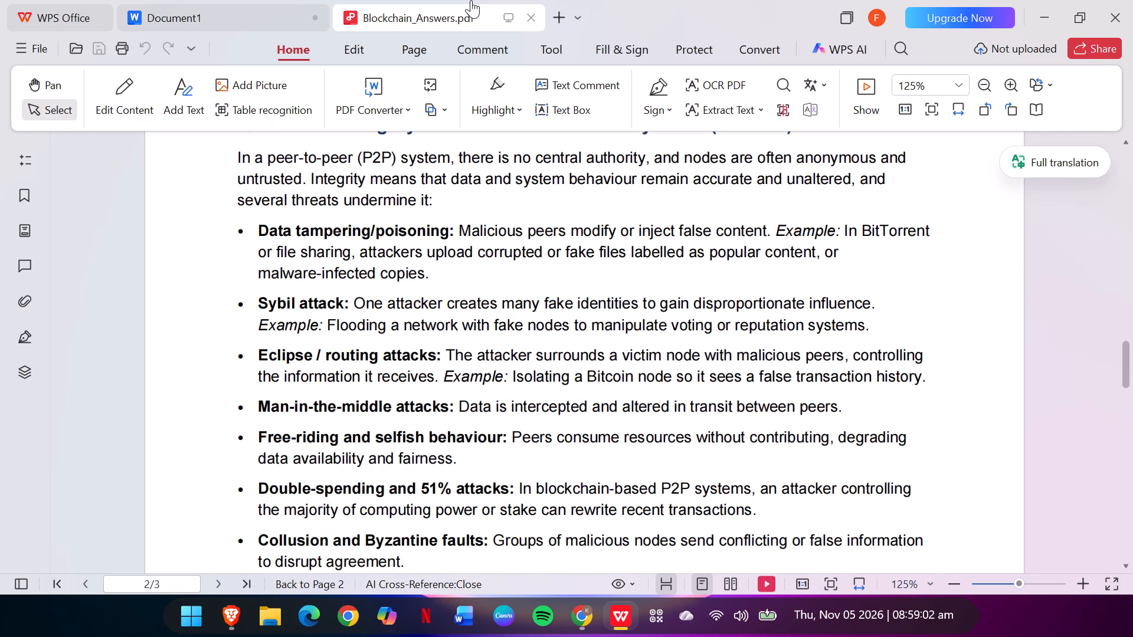
click(254, 18)
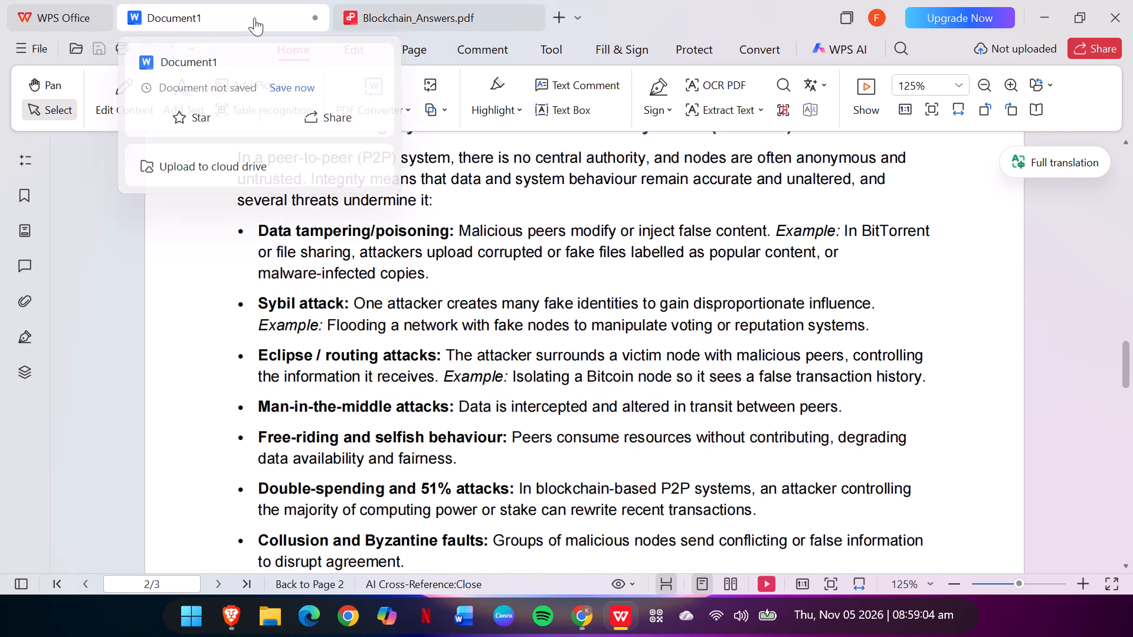
scroll(420, 352, down, 1)
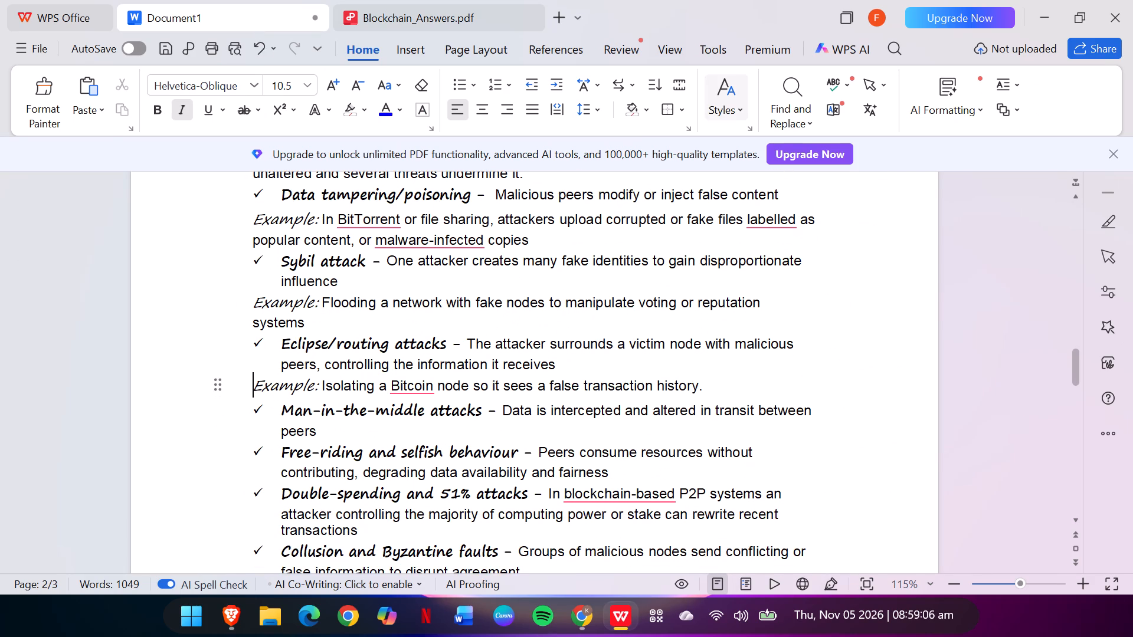
scroll(351, 492, down, 2)
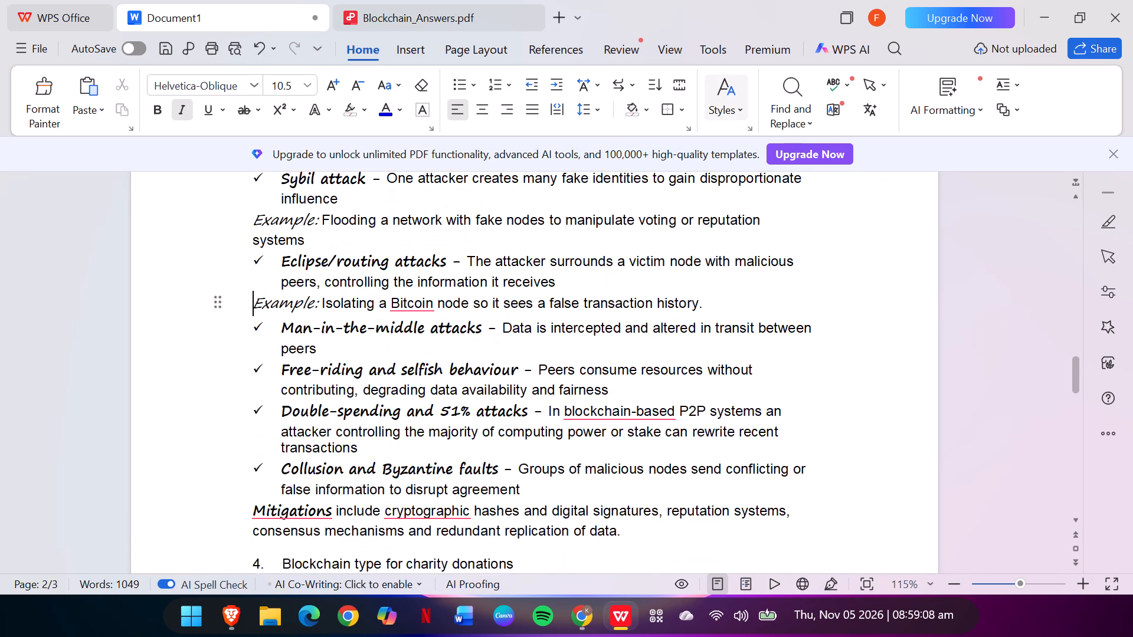
scroll(351, 492, down, 1)
click(289, 488)
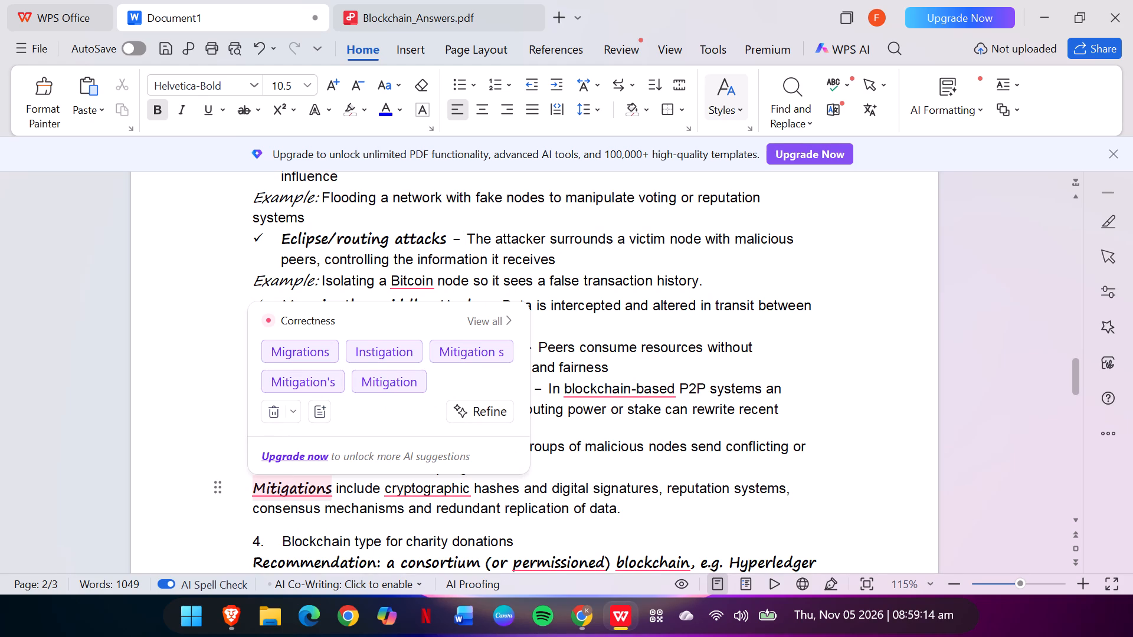
Check the end of Question 3 in Blockchain_Answers.pdf, and insert an unbulleted blank line before the "Mitigations" paragraph in Document1.
click(525, 524)
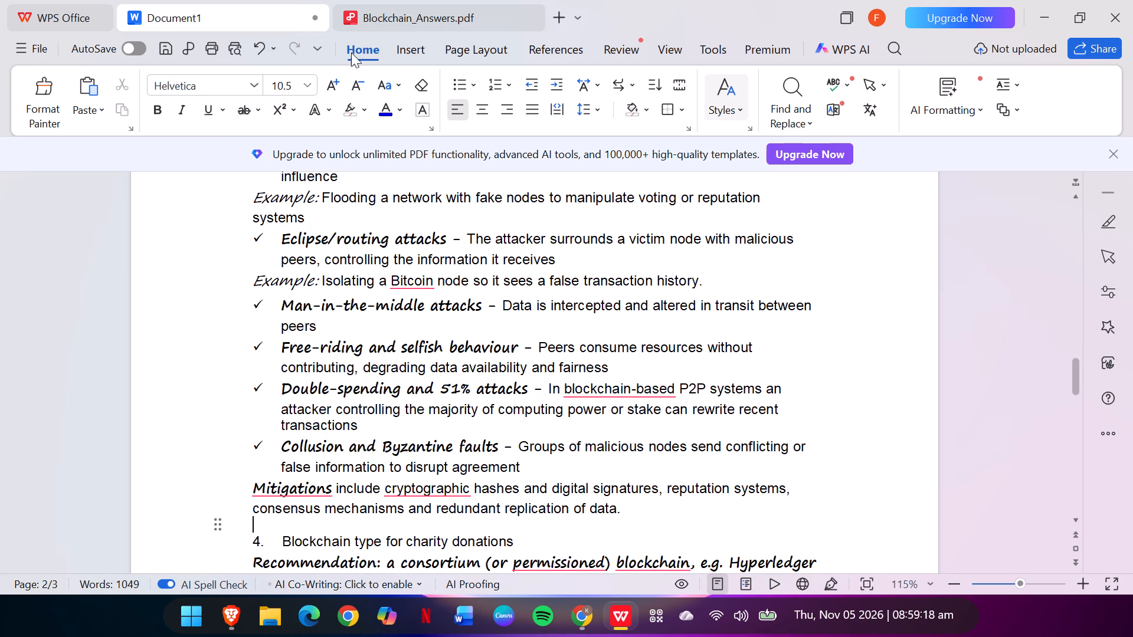
click(430, 14)
scroll(345, 325, down, 2)
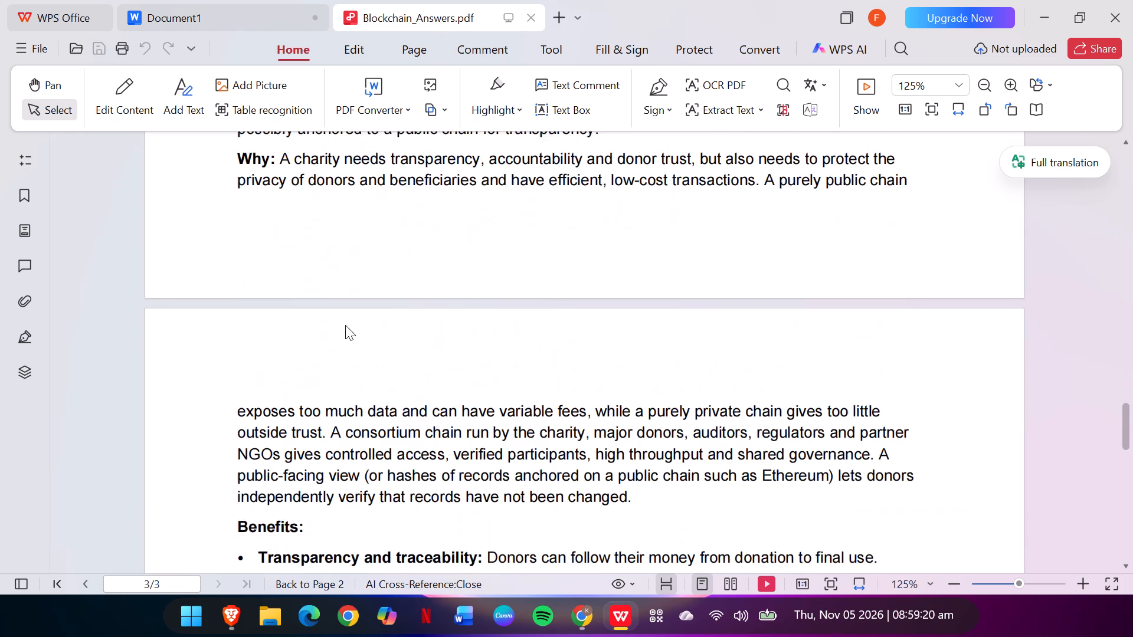
scroll(345, 325, up, 1)
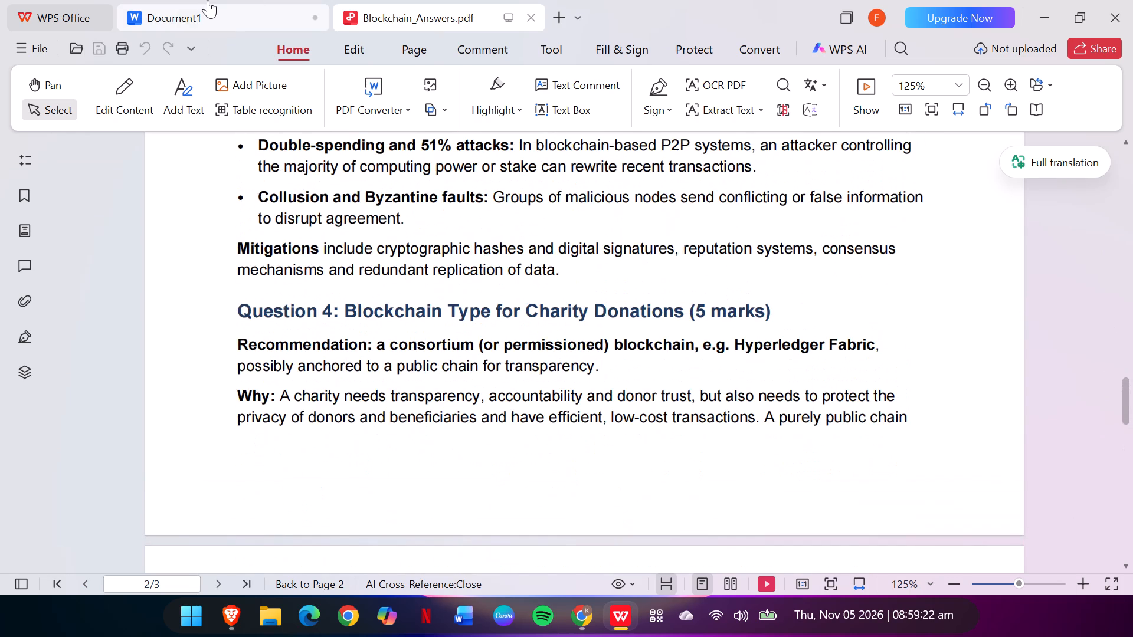
click(208, 0)
click(553, 471)
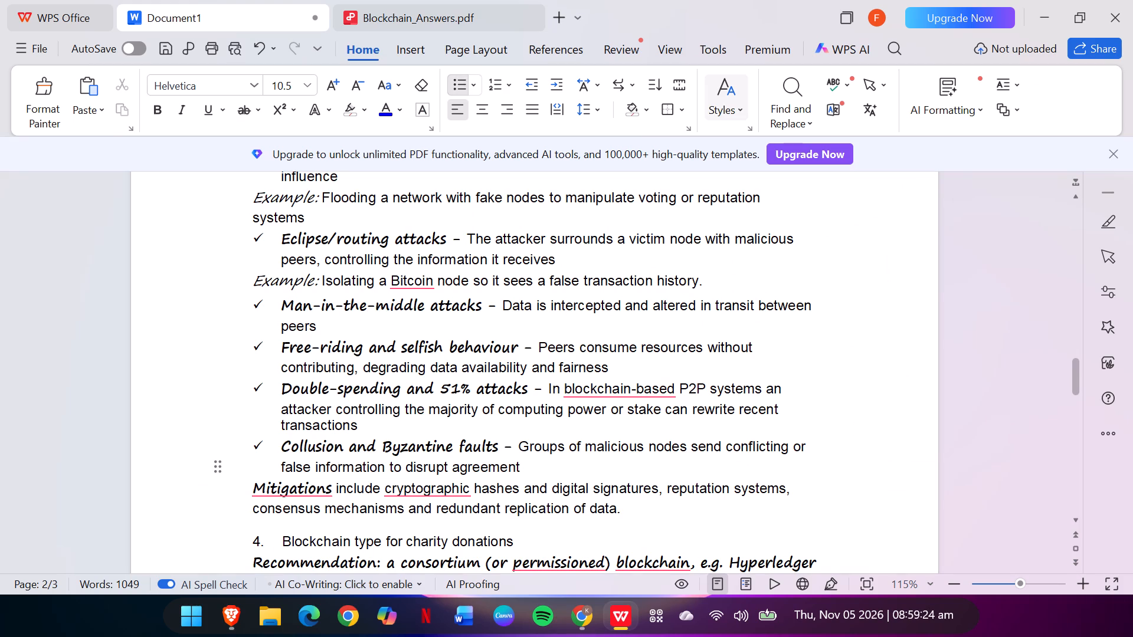
key(Return)
key(Return)
Check the Question 4 recommendation in the PDF and join "possibly anchored to a public chain for transparency." onto the "Hyperledger Fabric," line in Document1.
scroll(553, 471, down, 1)
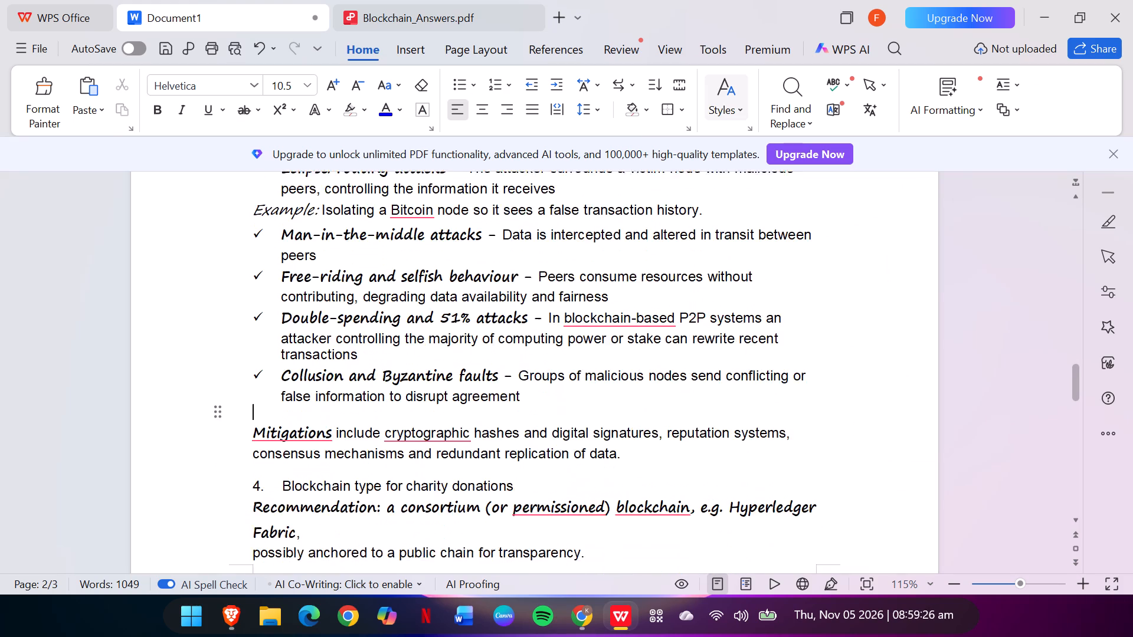
scroll(553, 471, down, 1)
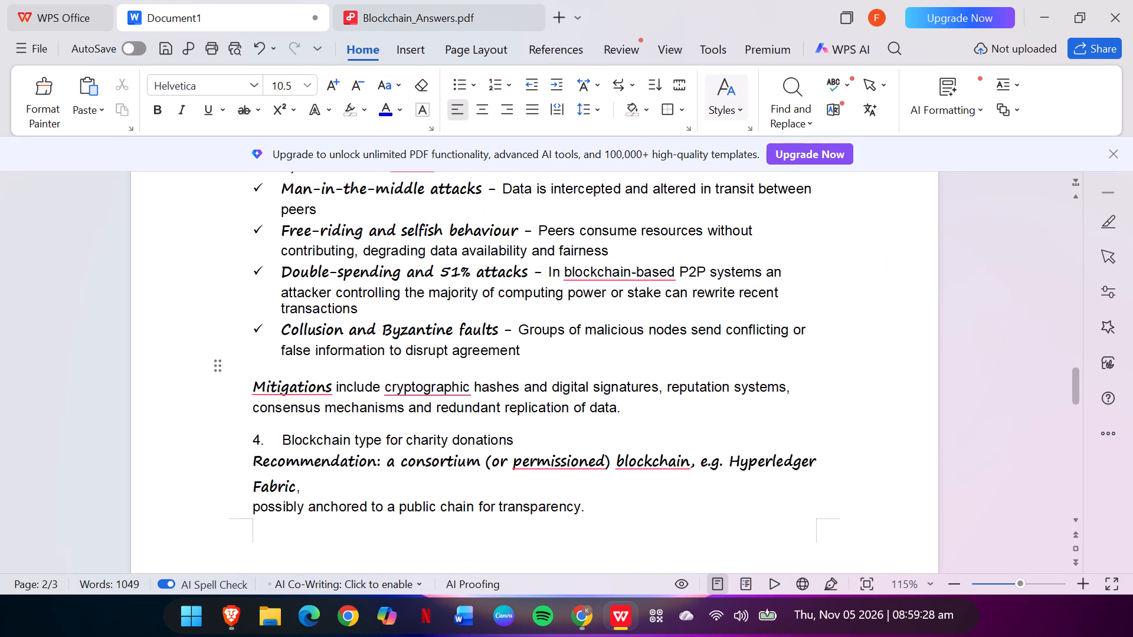
click(390, 3)
scroll(469, 460, down, 1)
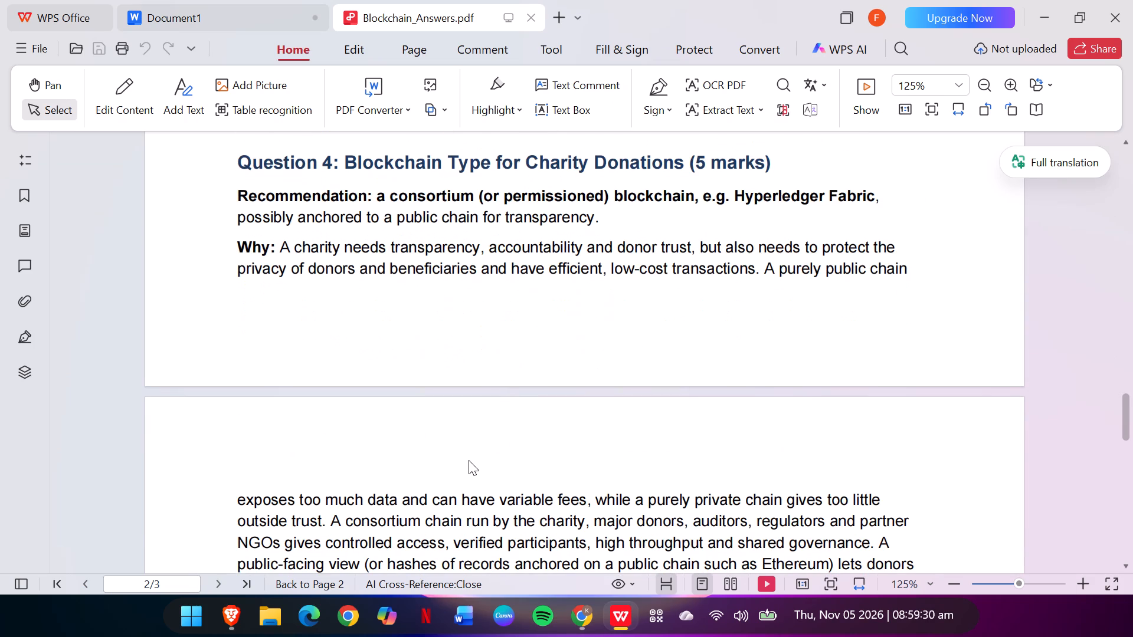
click(203, 0)
click(254, 510)
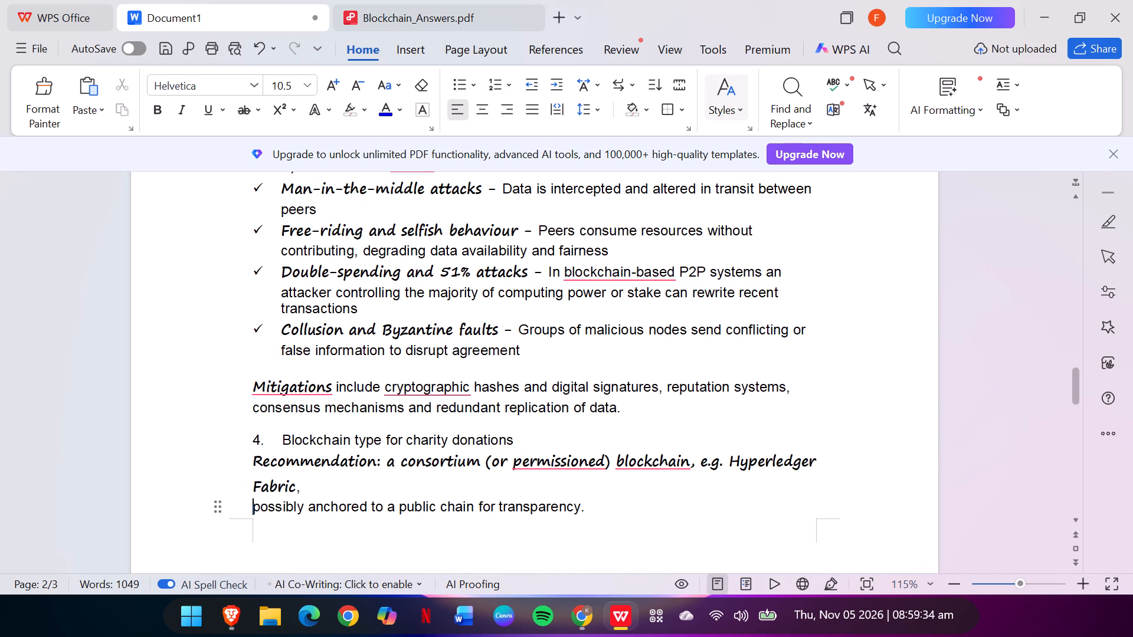
key(BackSpace)
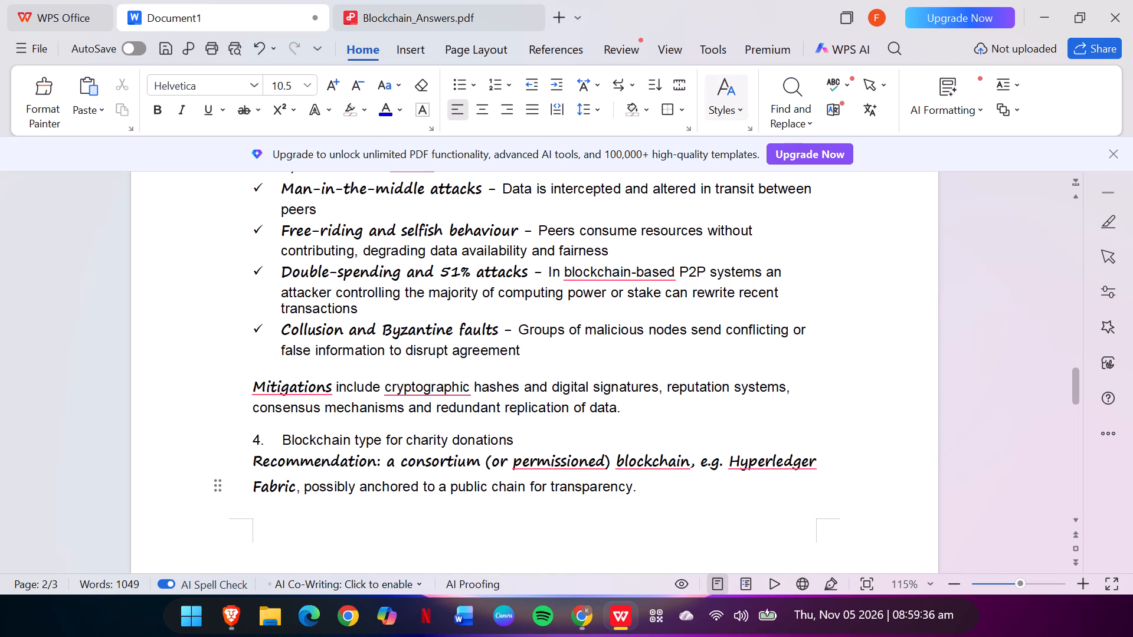
Delete the full stop after "redundant replication of data" at the end of the "Mitigations" paragraph.
click(637, 420)
click(651, 400)
key(BackSpace)
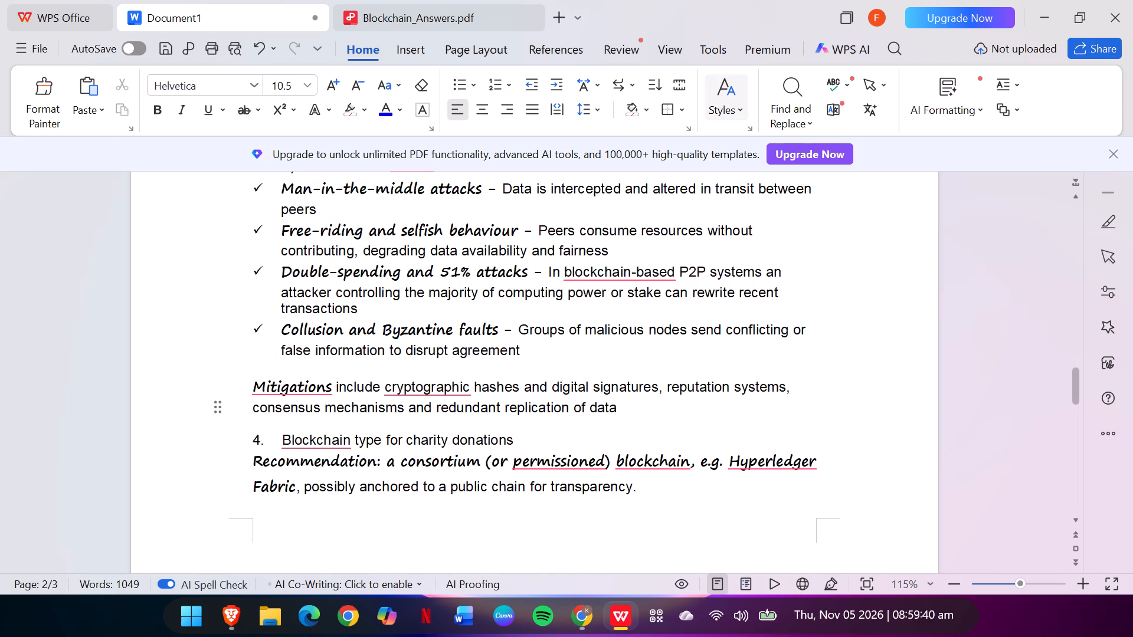
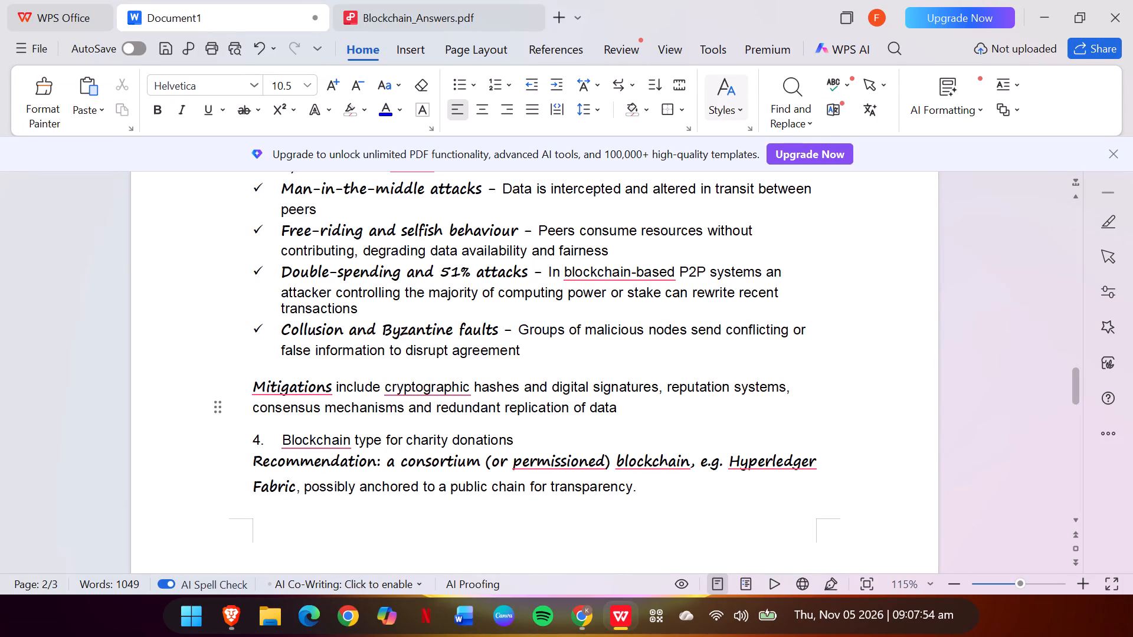
Replace the flagged "blockchain" in the Question 4 recommendation line with the suggested spelling "block-chain".
click(643, 462)
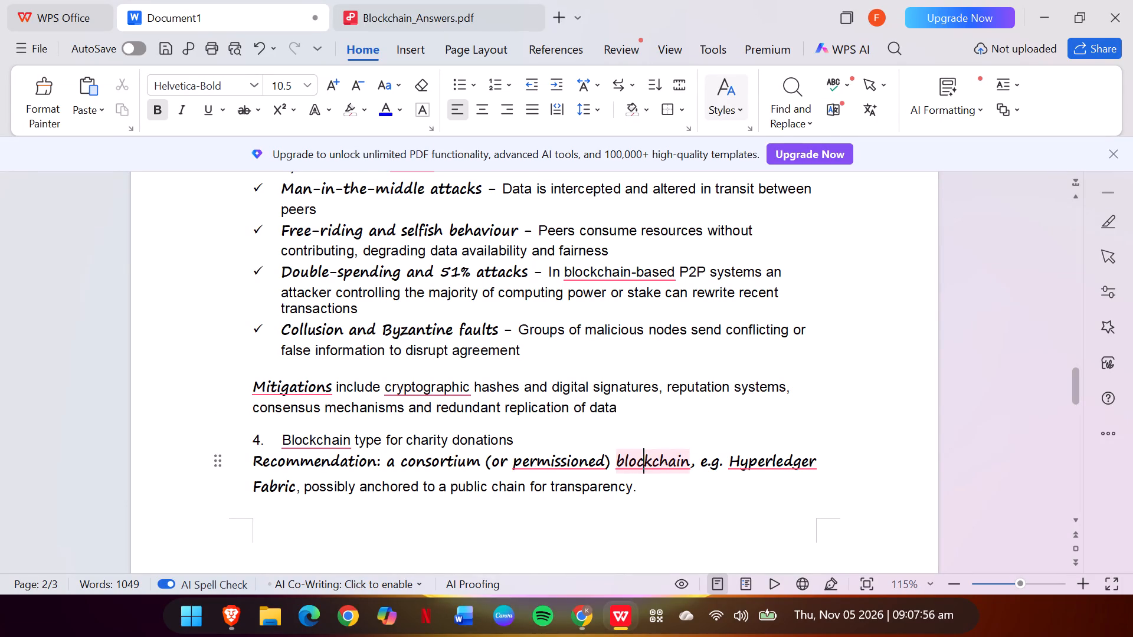
click(733, 317)
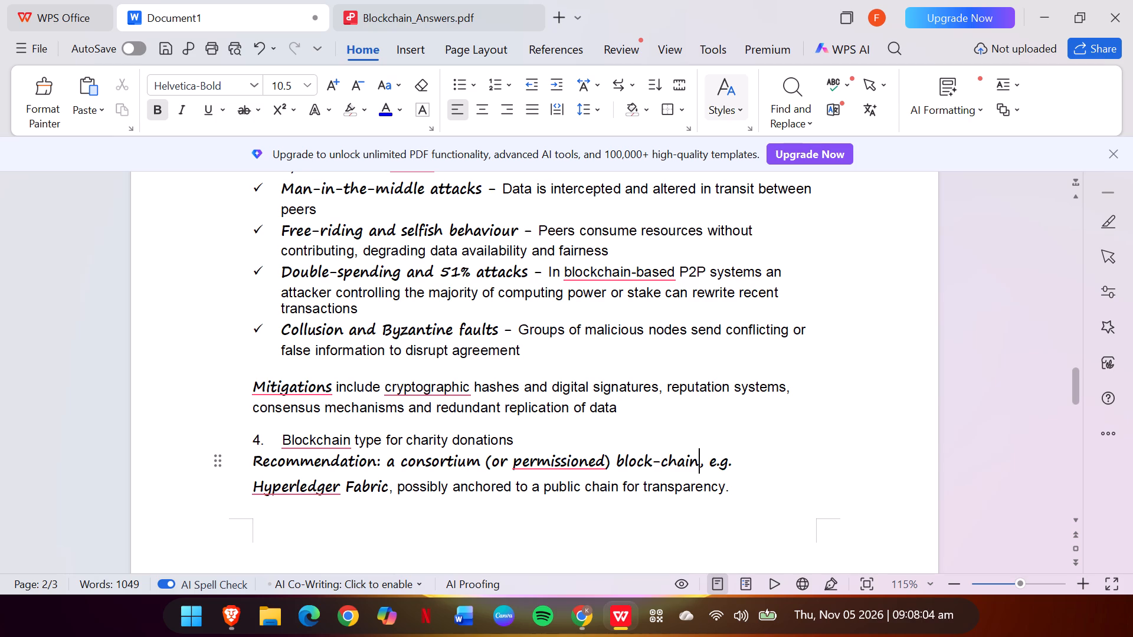
Join the line starting "privacy of donors and beneficiaries" onto "protect the" in the Question 4 "Why" paragraph.
scroll(478, 500, down, 2)
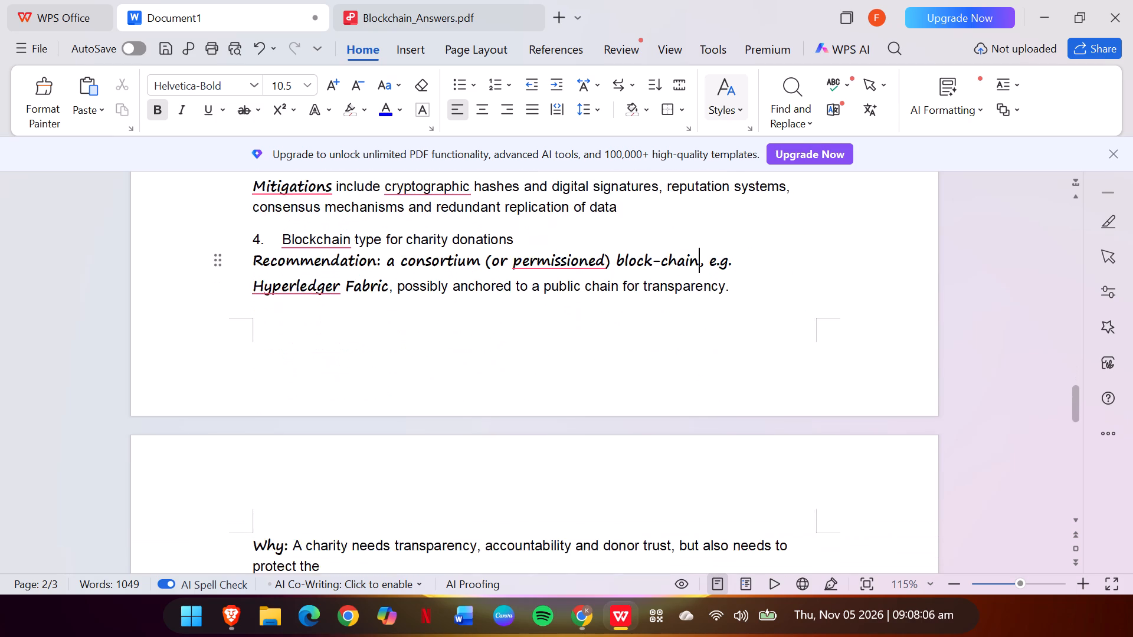
scroll(478, 500, down, 1)
click(246, 377)
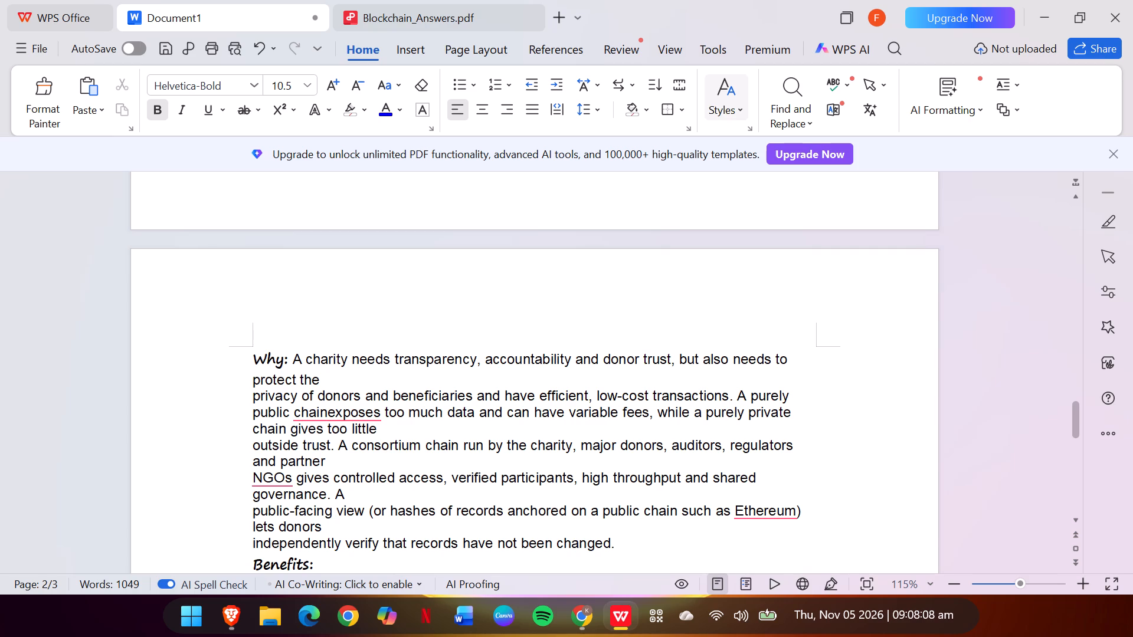
click(246, 388)
click(250, 398)
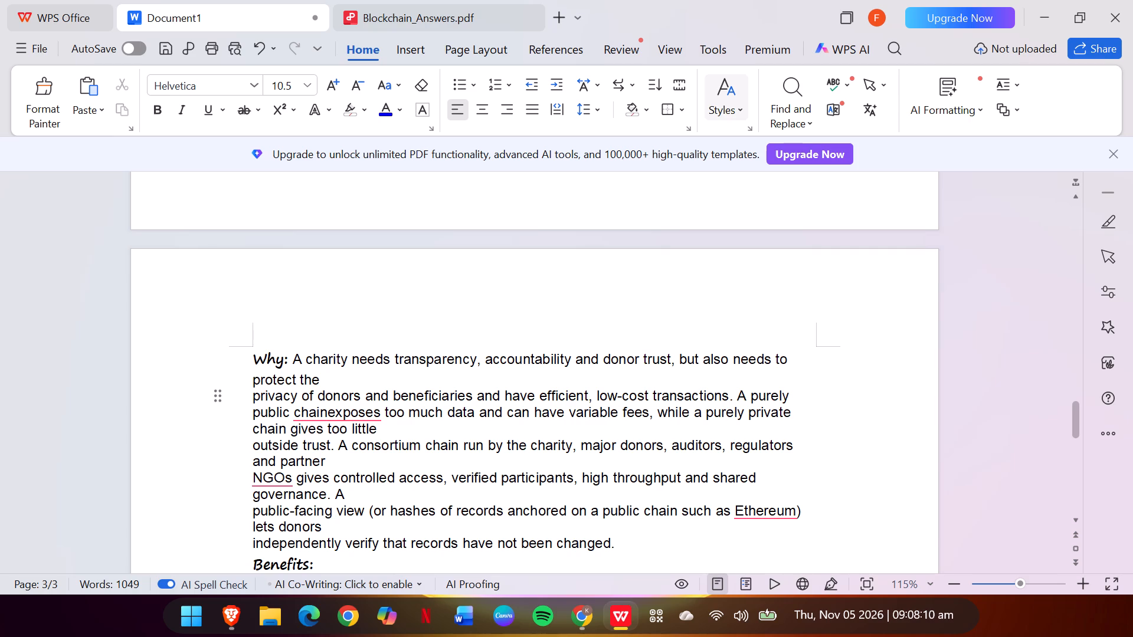
key(BackSpace)
Delete the full stop after "transparency" and the comma after "Hyperledger Fabric" in the Question 4 recommendation.
scroll(250, 398, up, 4)
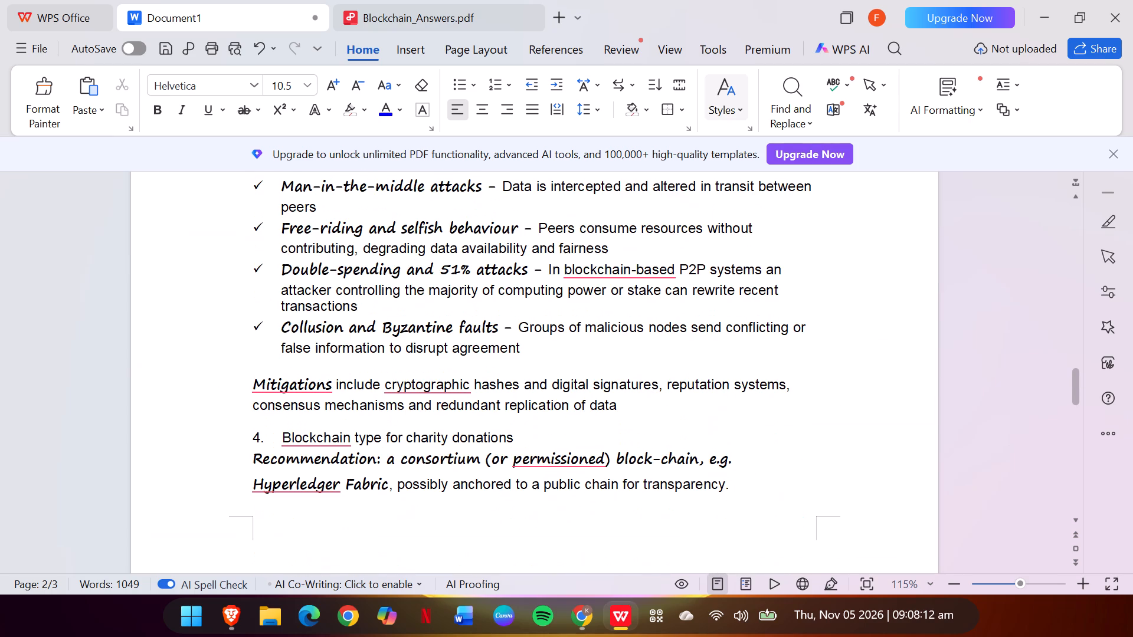
click(747, 479)
key(BackSpace)
key(BackSpace)
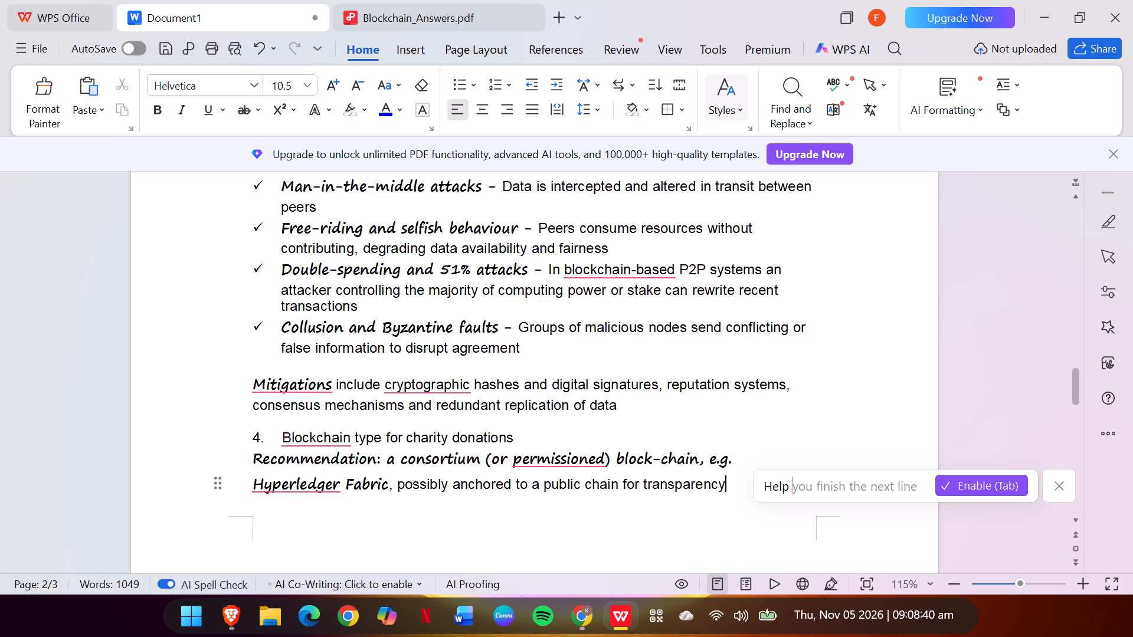
click(618, 513)
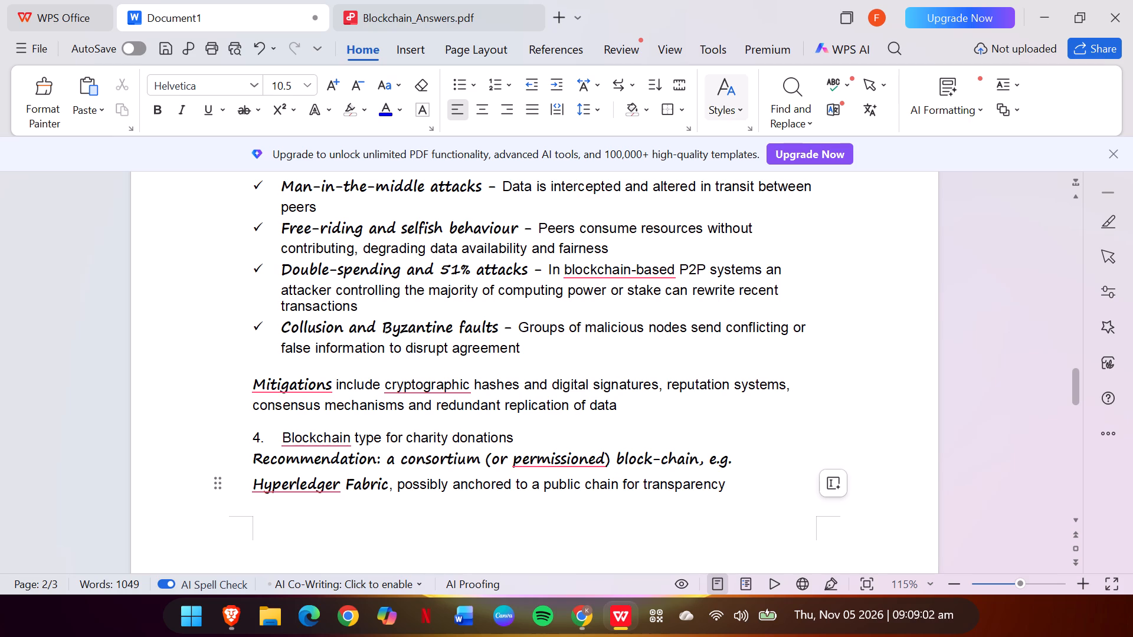
scroll(457, 501, down, 1)
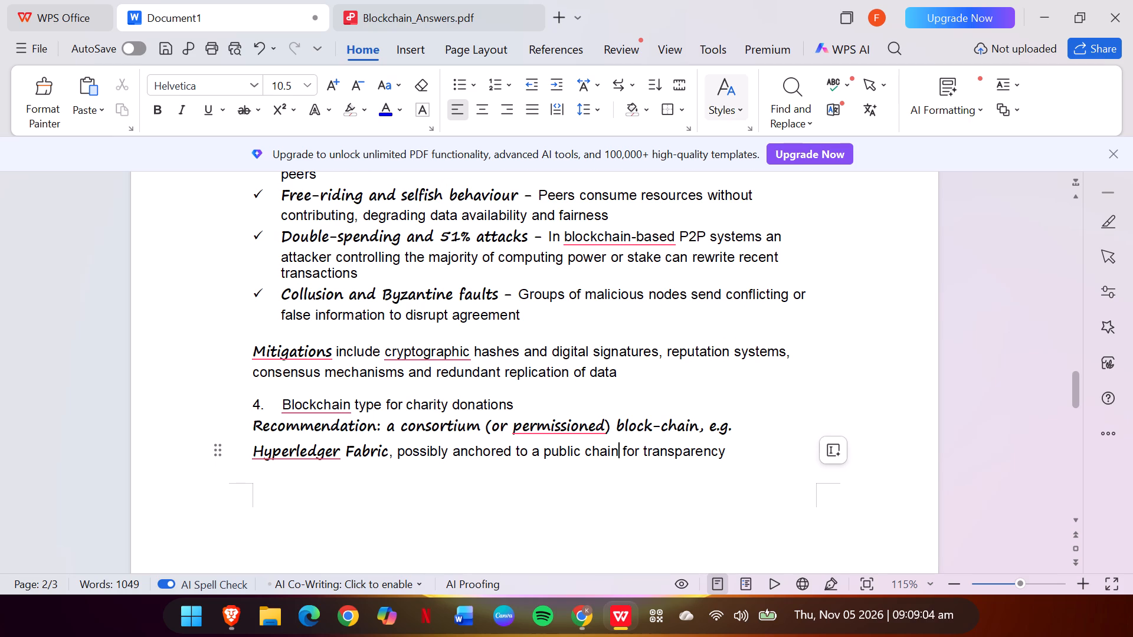
click(394, 452)
key(BackSpace)
Delete the comma after "donor trust" and correct "chainexposes" to "chain exposes" in the "Why" paragraph.
scroll(394, 452, down, 1)
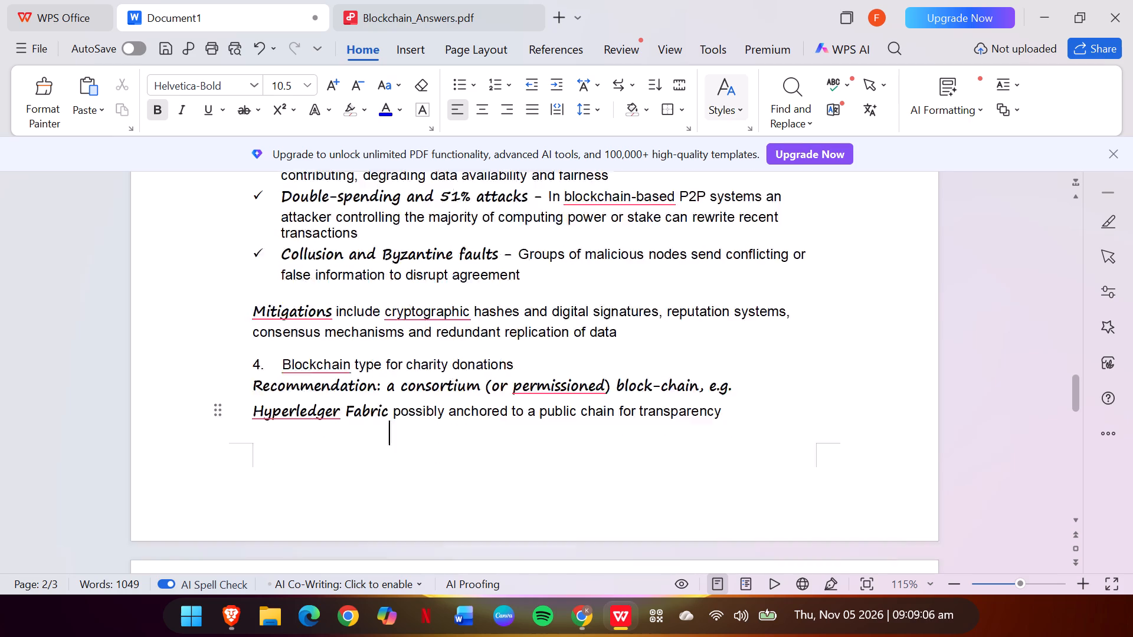
scroll(394, 452, down, 2)
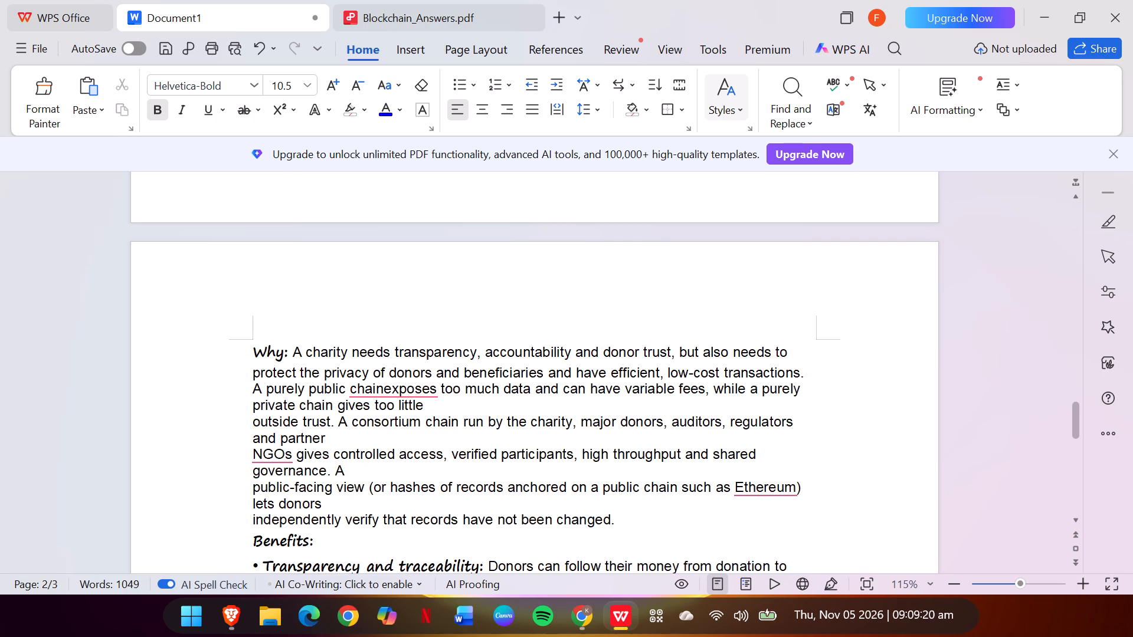
click(674, 359)
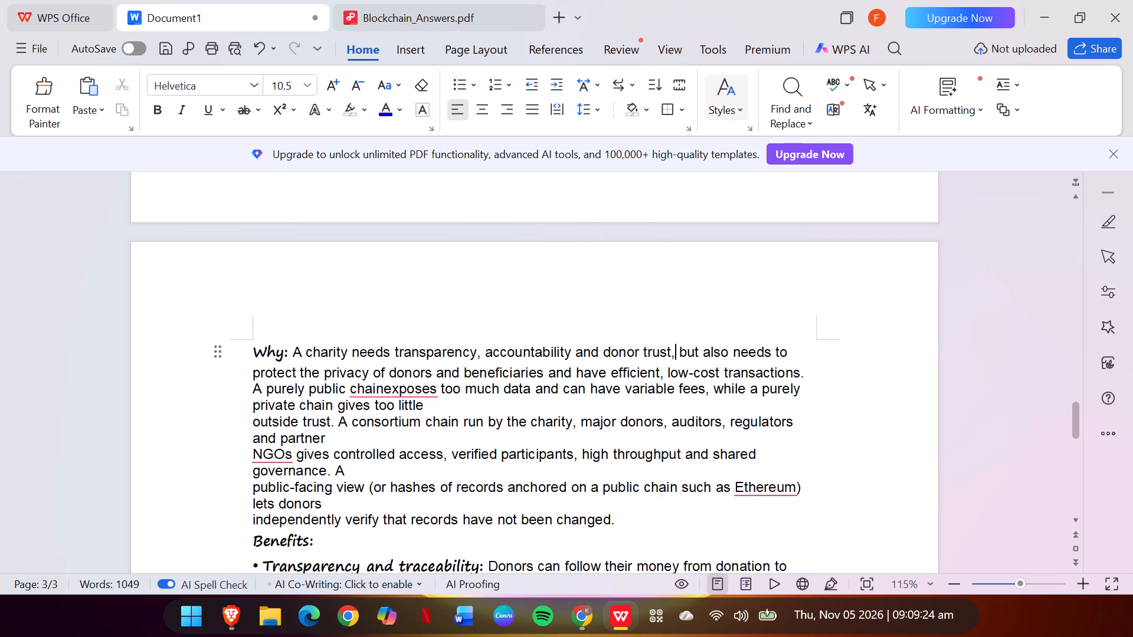
key(BackSpace)
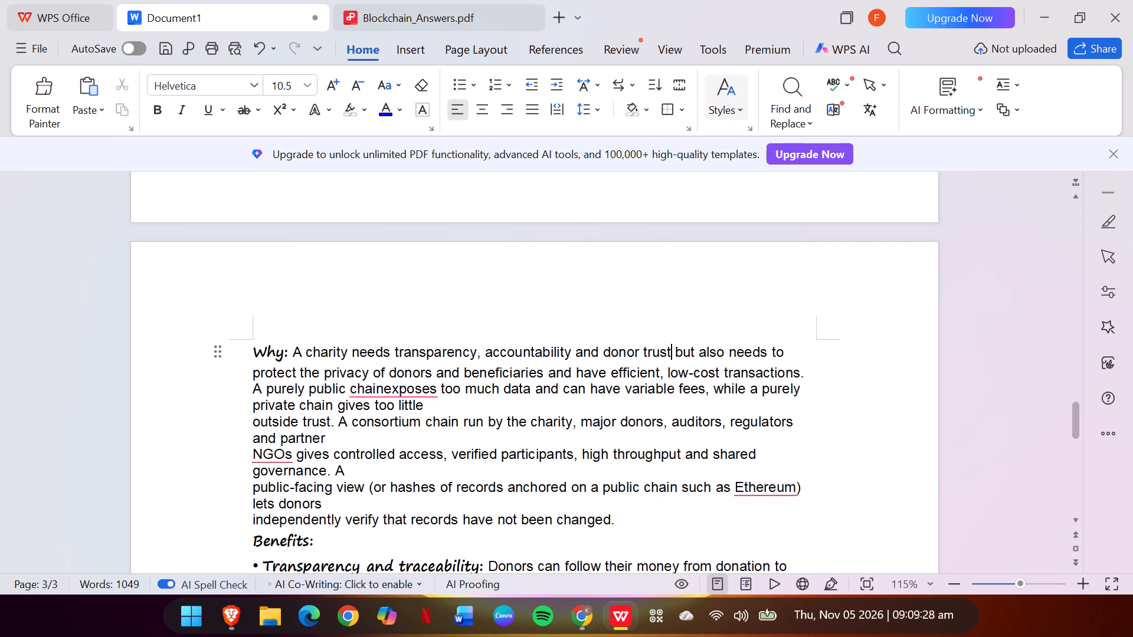
click(388, 389)
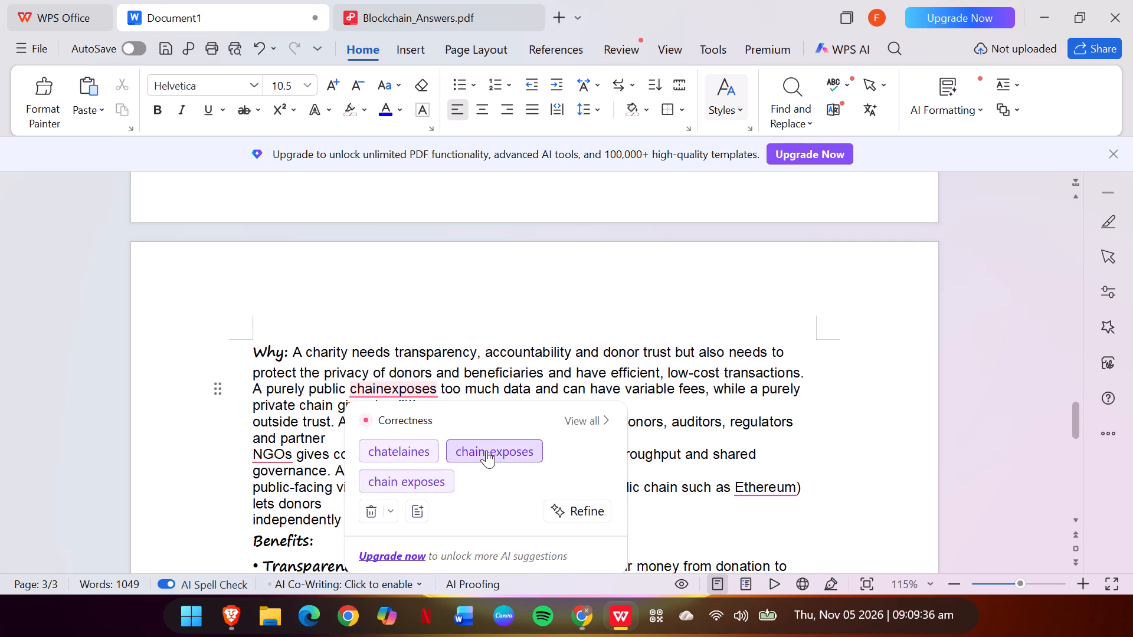
click(415, 478)
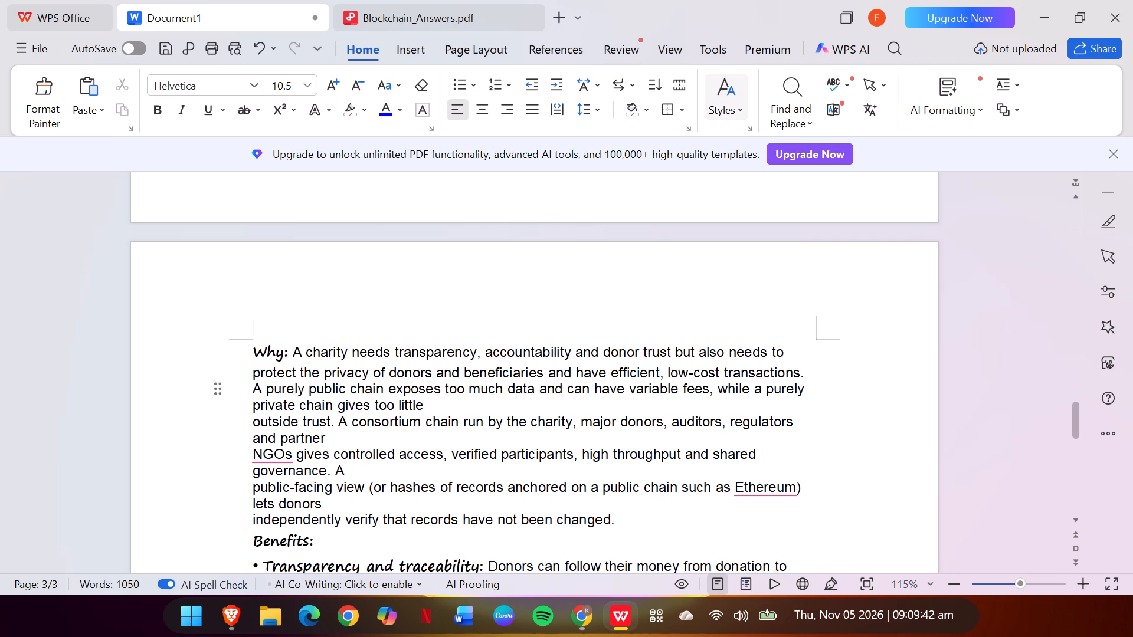
Join the lines starting "outside trust", "NGOs gives" and "public-facing view" onto their preceding lines in the "Why" paragraph.
click(248, 423)
key(BackSpace)
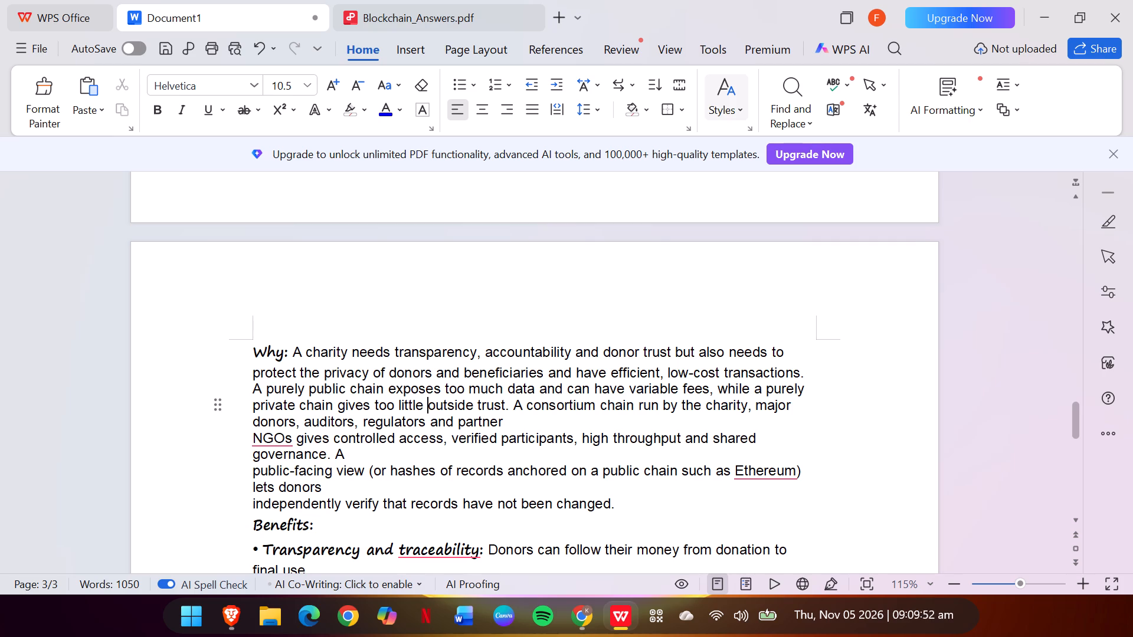
click(252, 439)
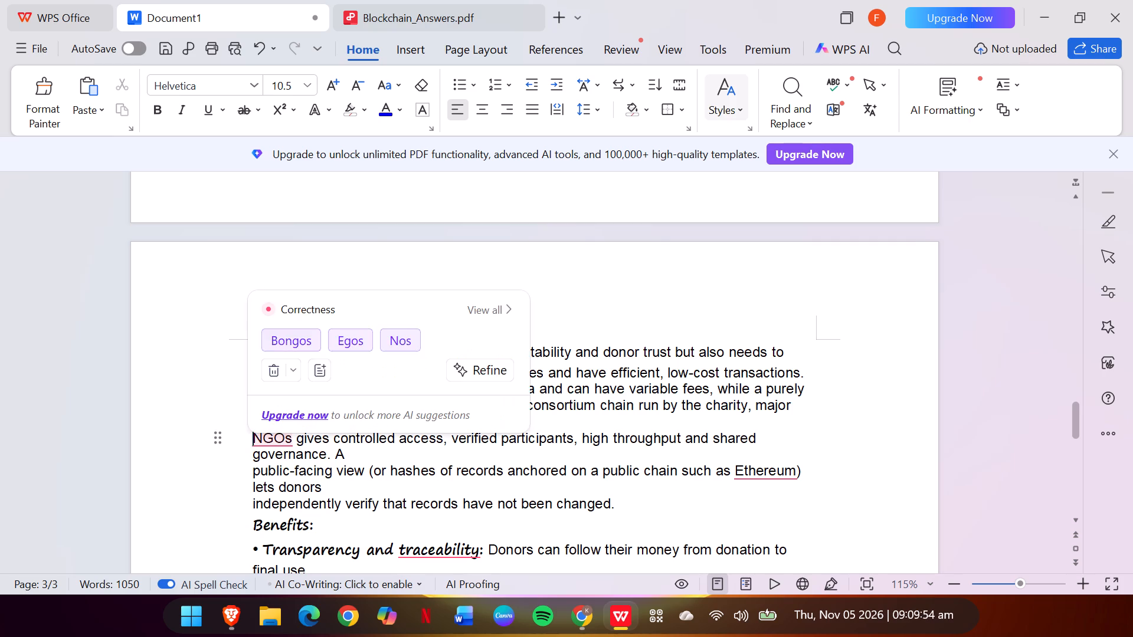
key(BackSpace)
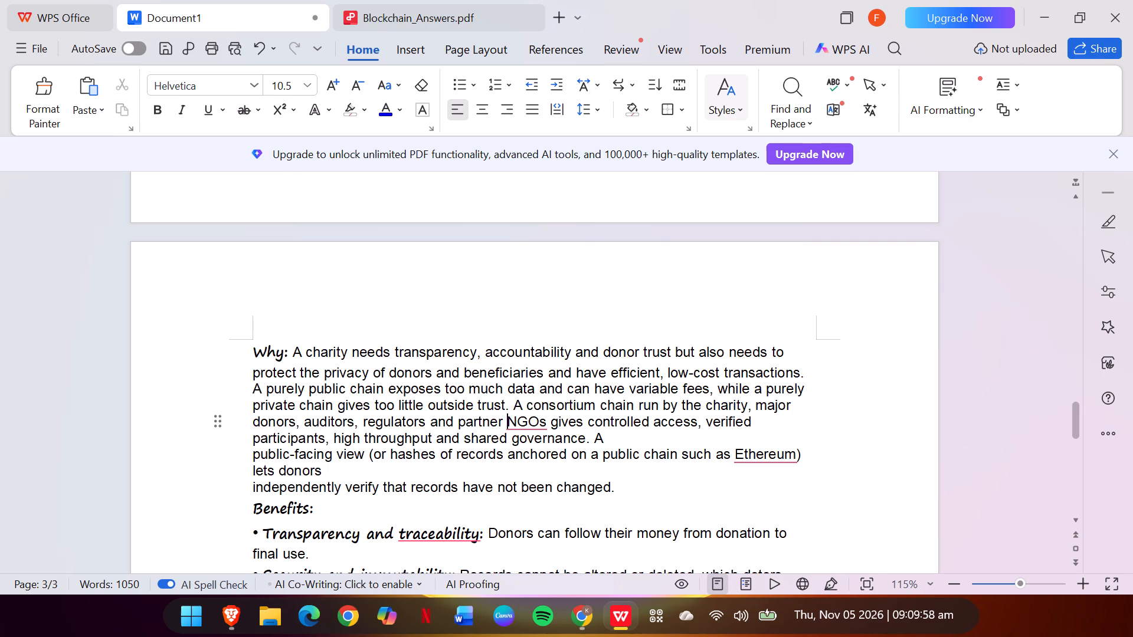
click(248, 456)
key(BackSpace)
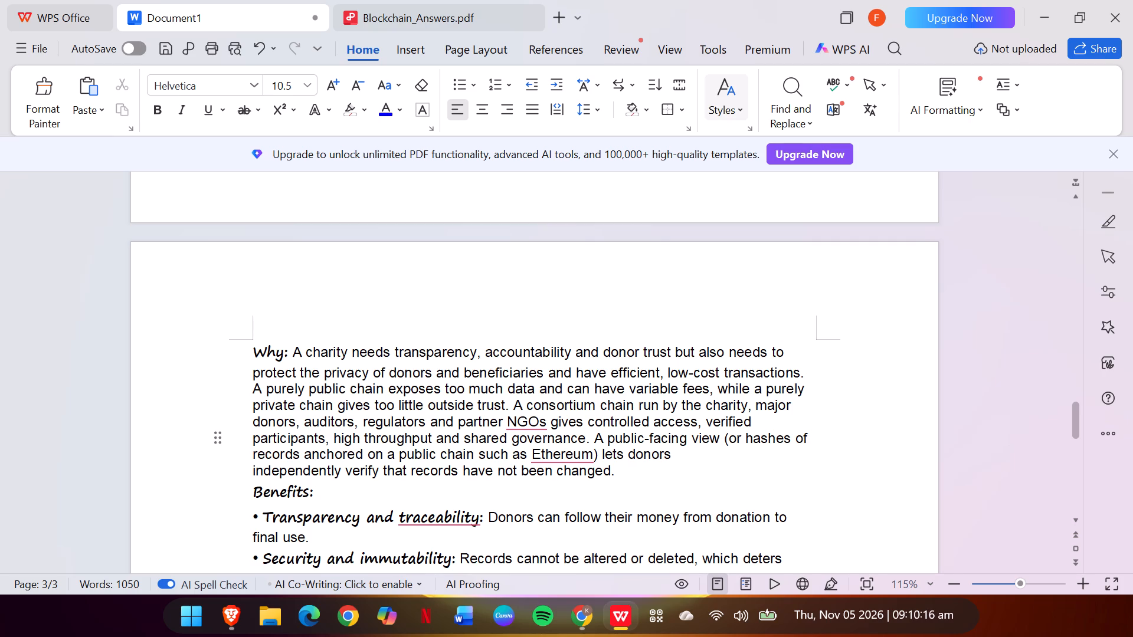
Delete the full stop after "records have not been changed" at the end of the "Why" paragraph.
click(630, 479)
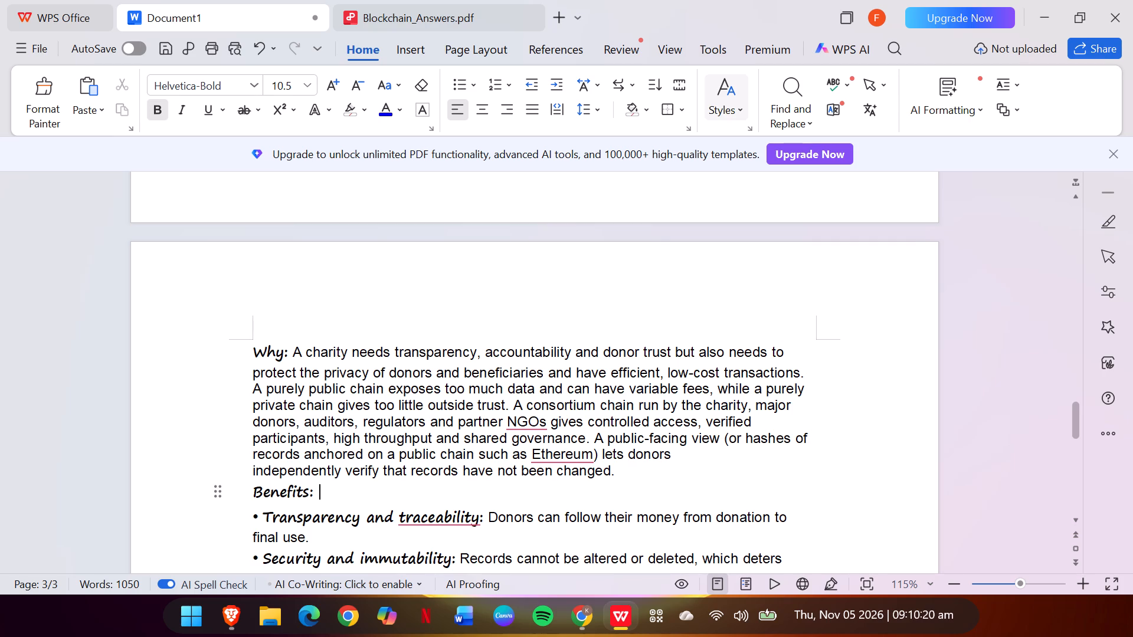
click(625, 471)
key(BackSpace)
key(BackSpace)
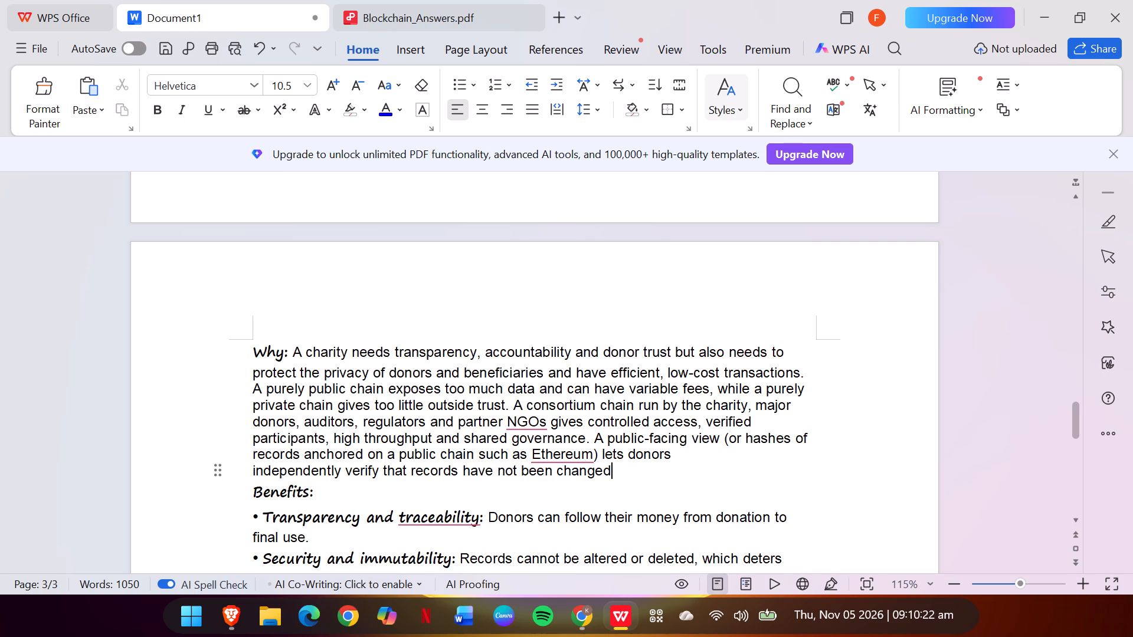
Remove the bullet before "Transparency and traceability" under "Benefits" and replace the heading's colon with a spaced dash.
click(264, 513)
key(BackSpace)
key(BackSpace)
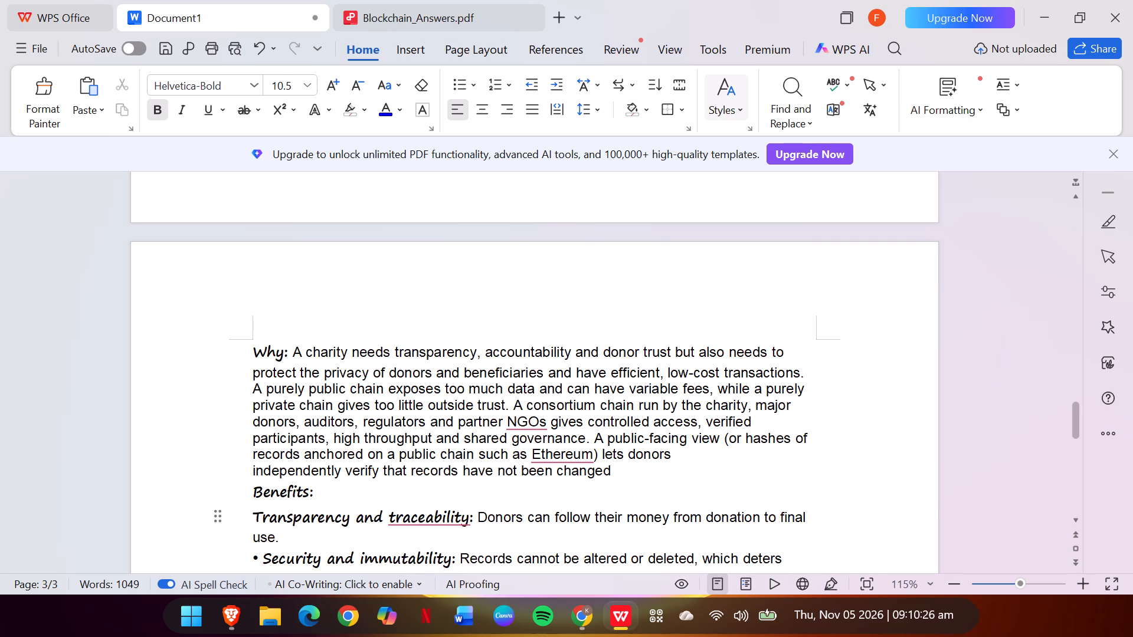
click(480, 522)
key(BackSpace)
key(BackSpace)
key(space)
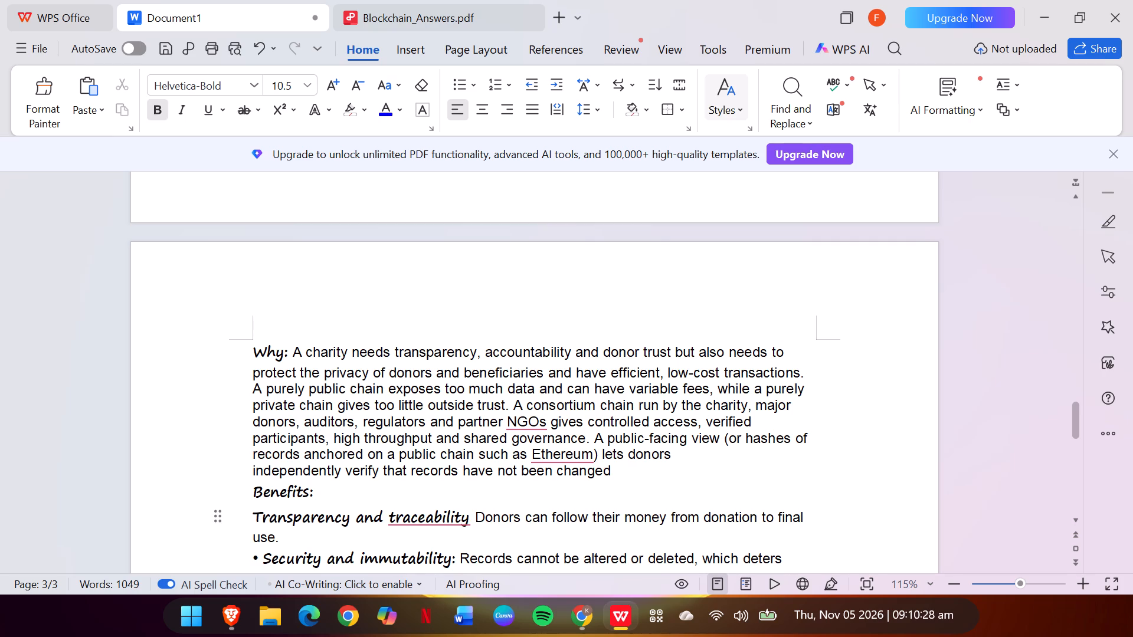
text(-)
key(space)
Remove the bullet before "Security and immutability" and replace the heading's colon with a spaced dash.
scroll(480, 522, down, 2)
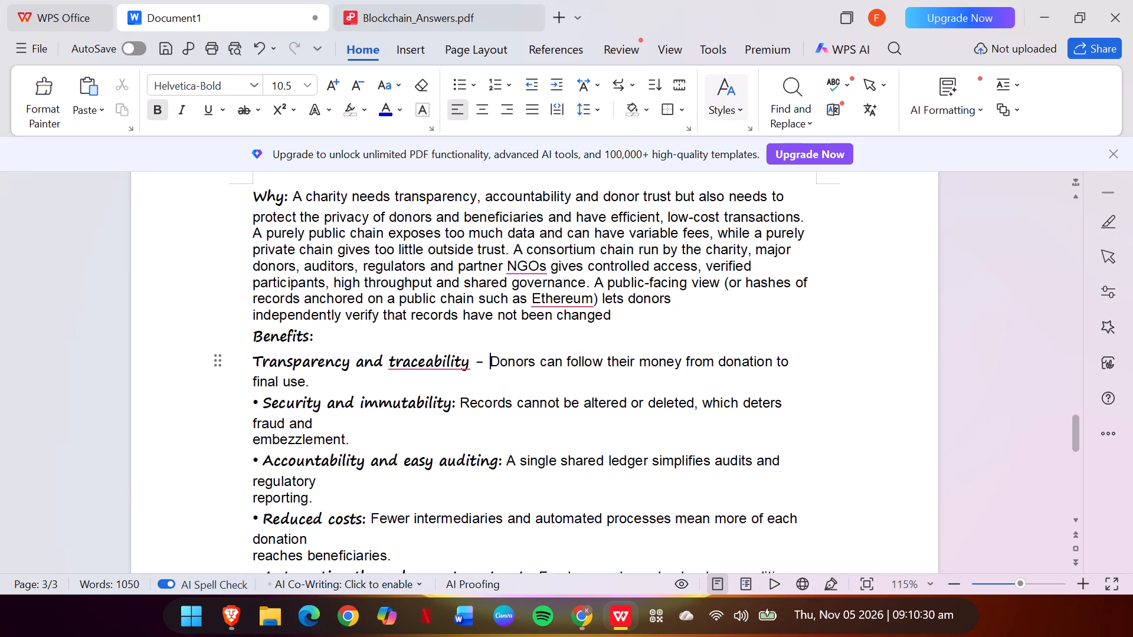
click(262, 404)
key(BackSpace)
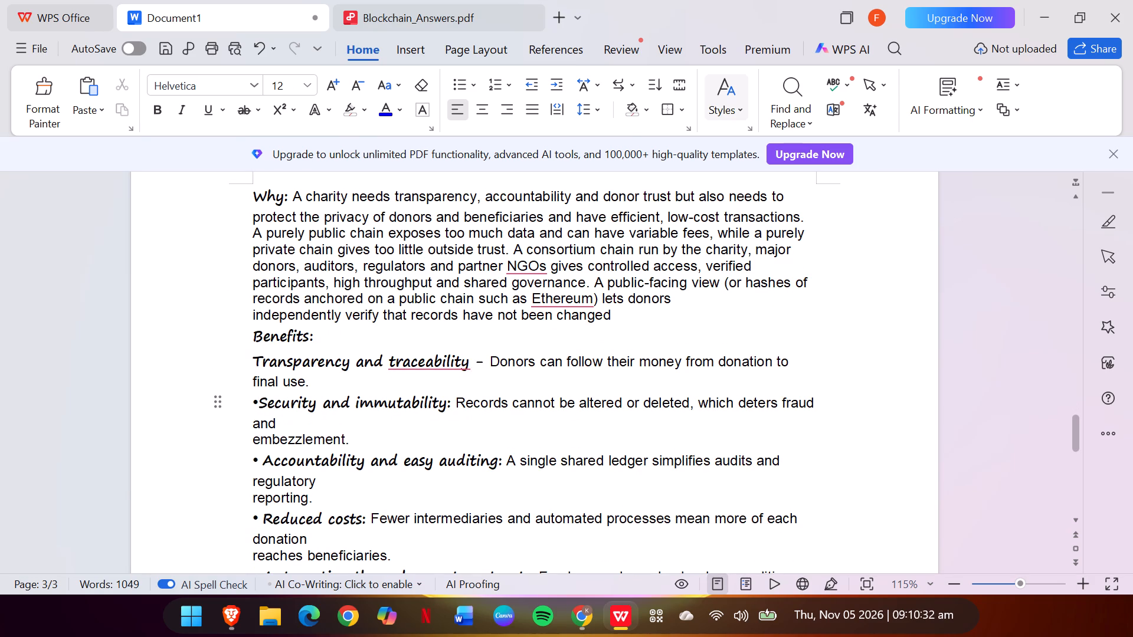
key(BackSpace)
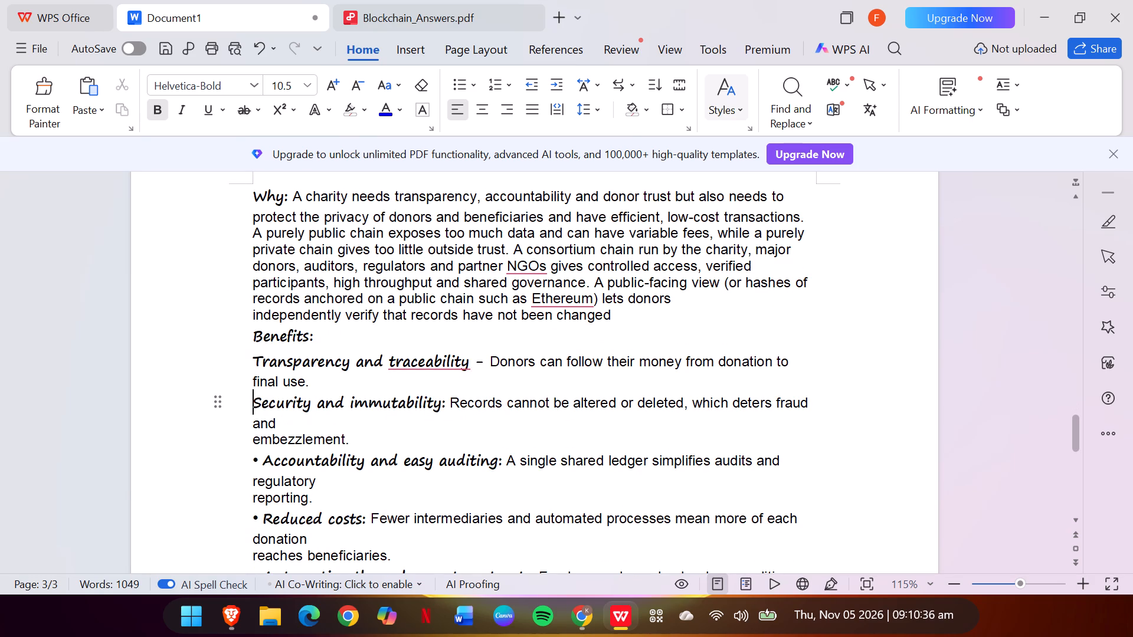
click(447, 394)
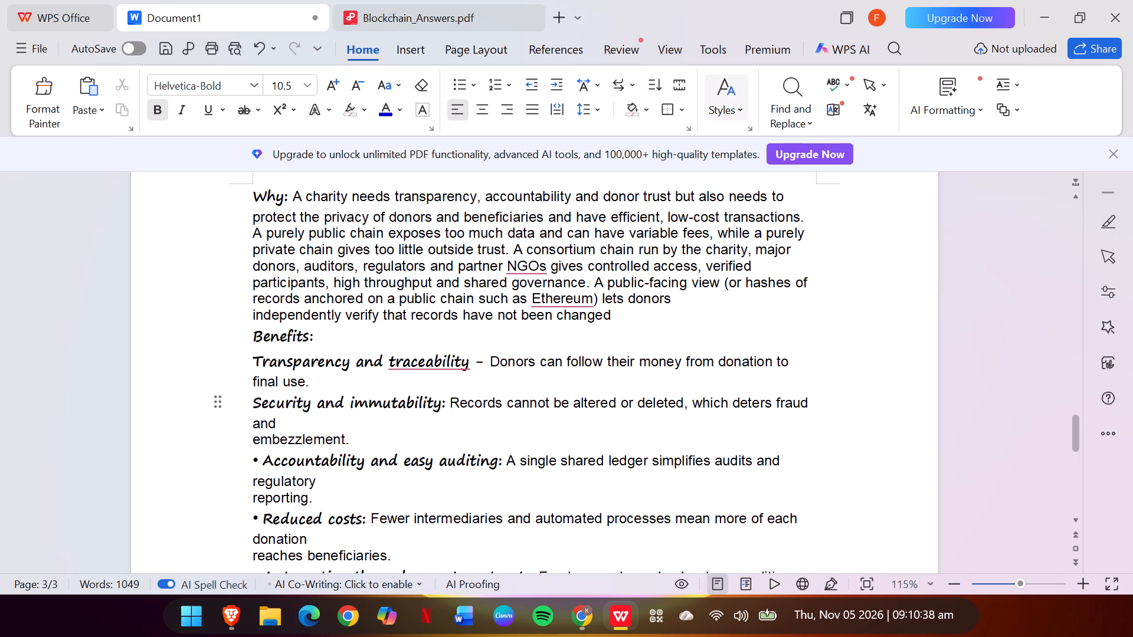
key(BackSpace)
key(space)
text(-)
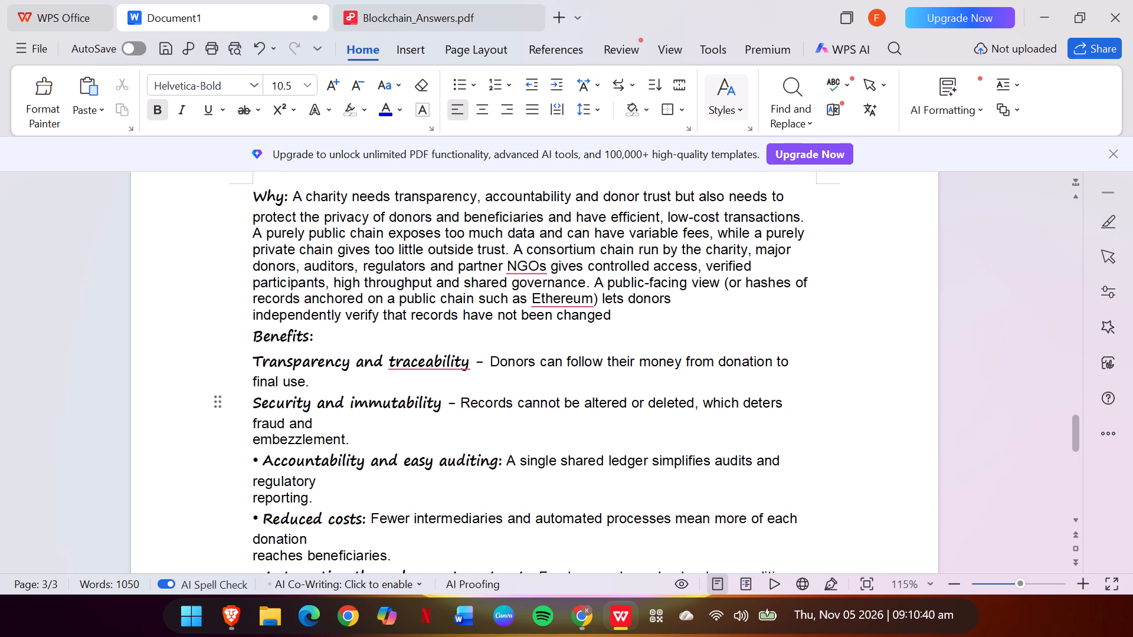
key(space)
Remove the bullet before "Accountability and easy auditing" and replace the heading's colon with a spaced dash.
scroll(447, 394, down, 1)
click(266, 349)
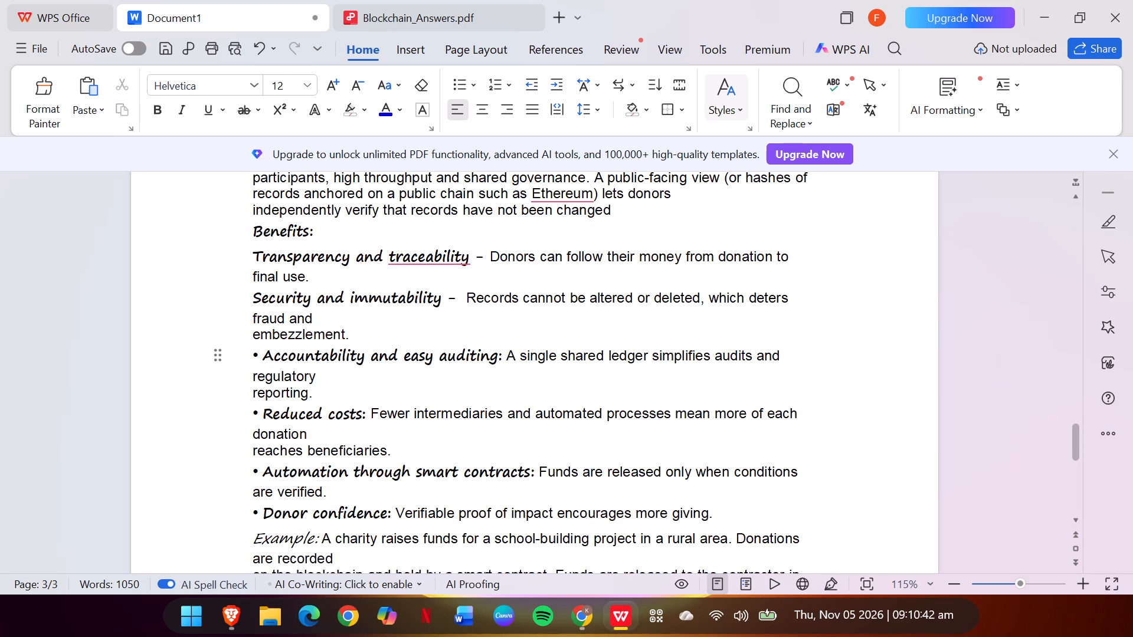
key(BackSpace)
key(BackSpace)
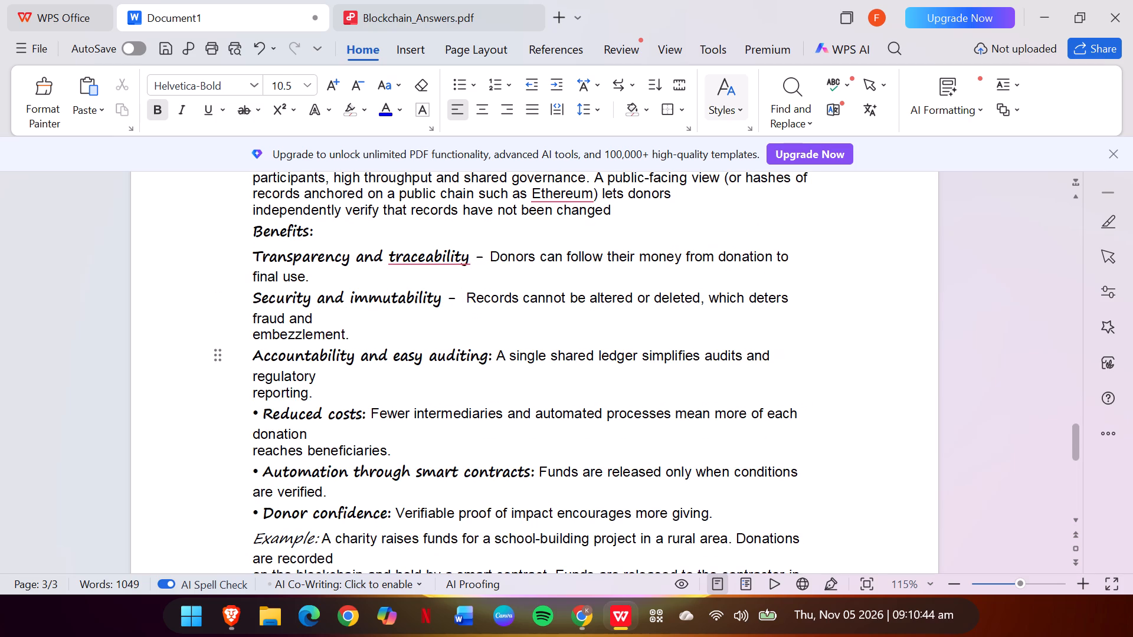
click(492, 355)
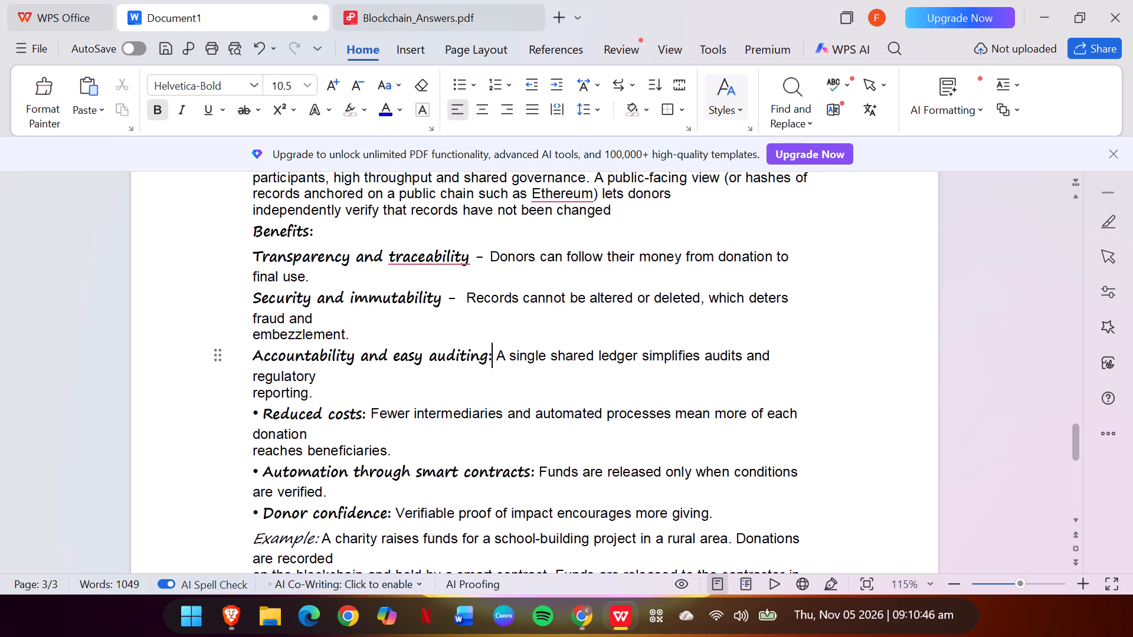
key(BackSpace)
key(space)
text(-)
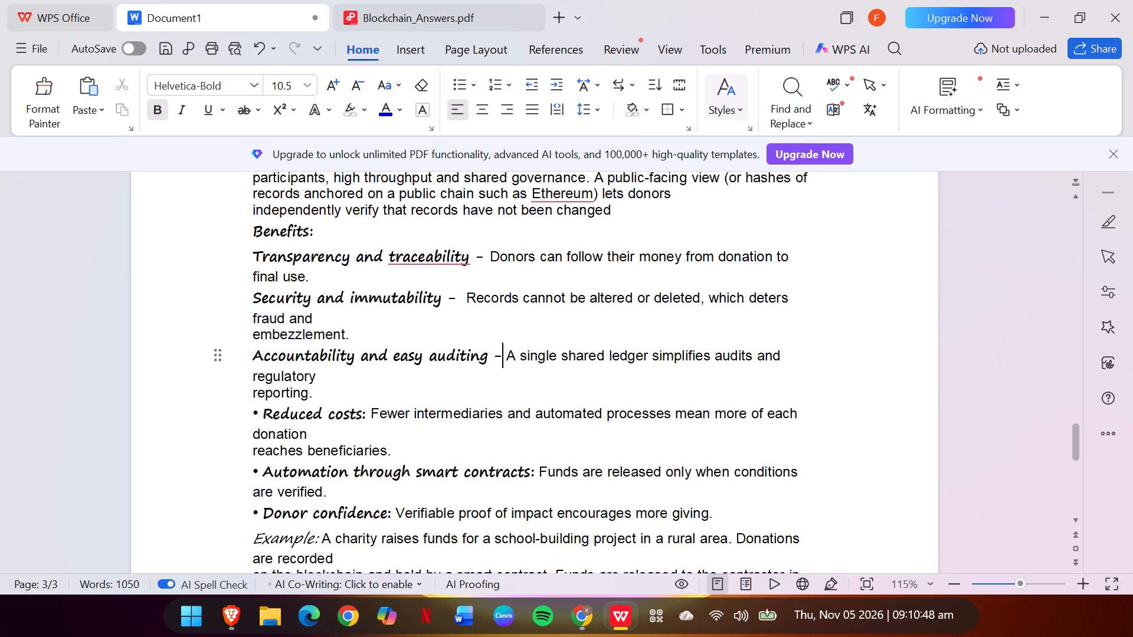
Remove the bullet before "Reduced costs" and replace the heading's colon with a spaced dash.
click(260, 418)
key(BackSpace)
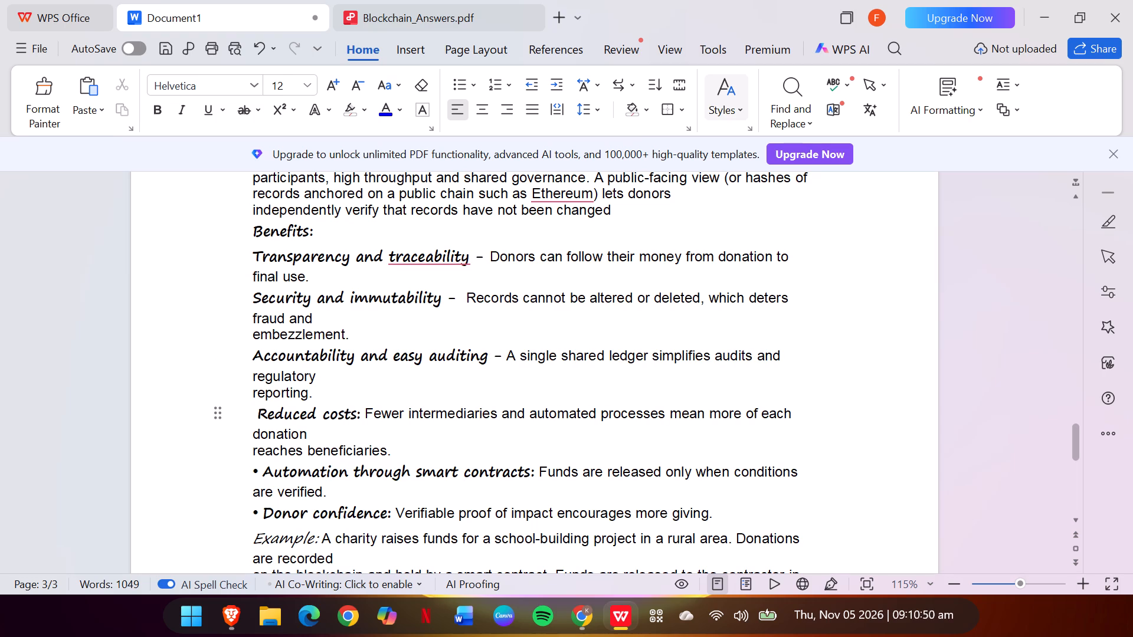
click(257, 415)
key(BackSpace)
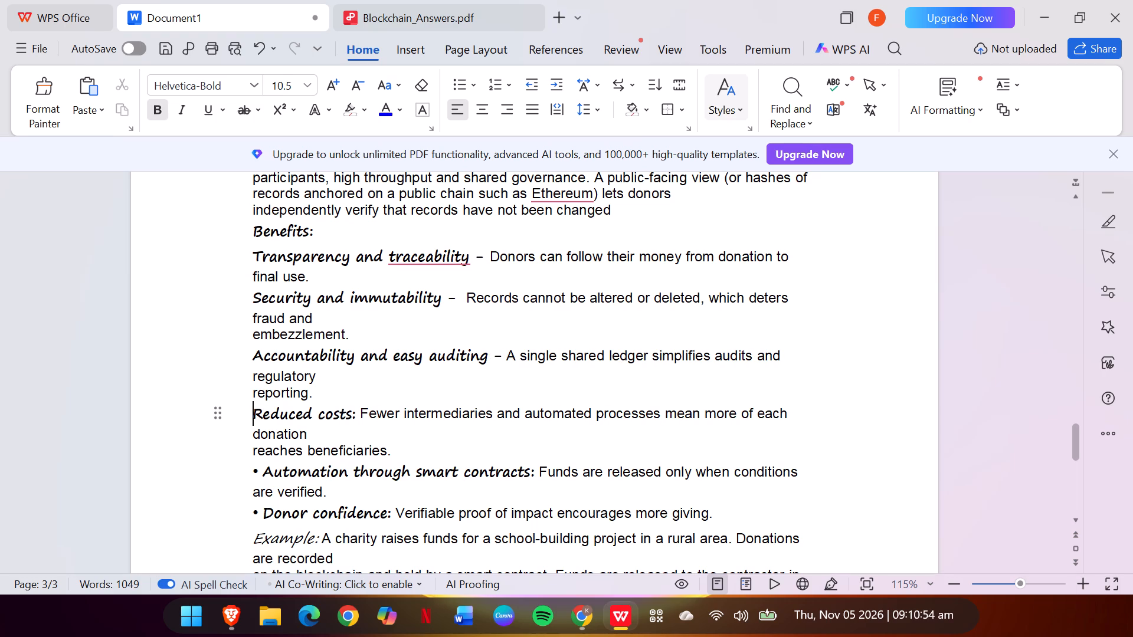
click(360, 411)
key(BackSpace)
key(BackSpace)
key(space)
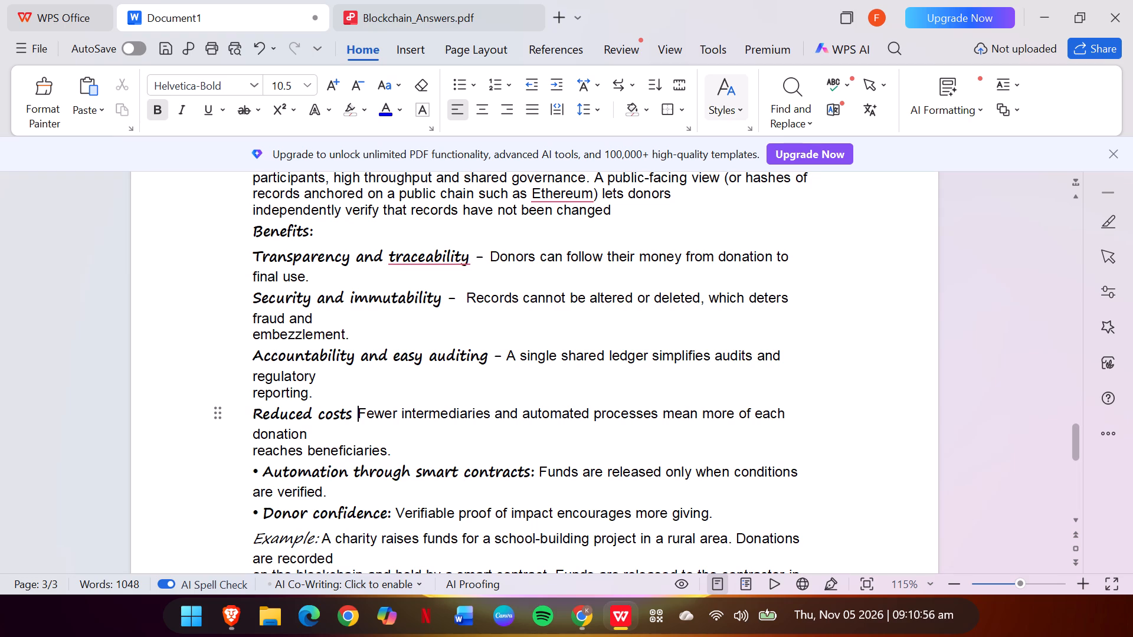
key(BackSpace)
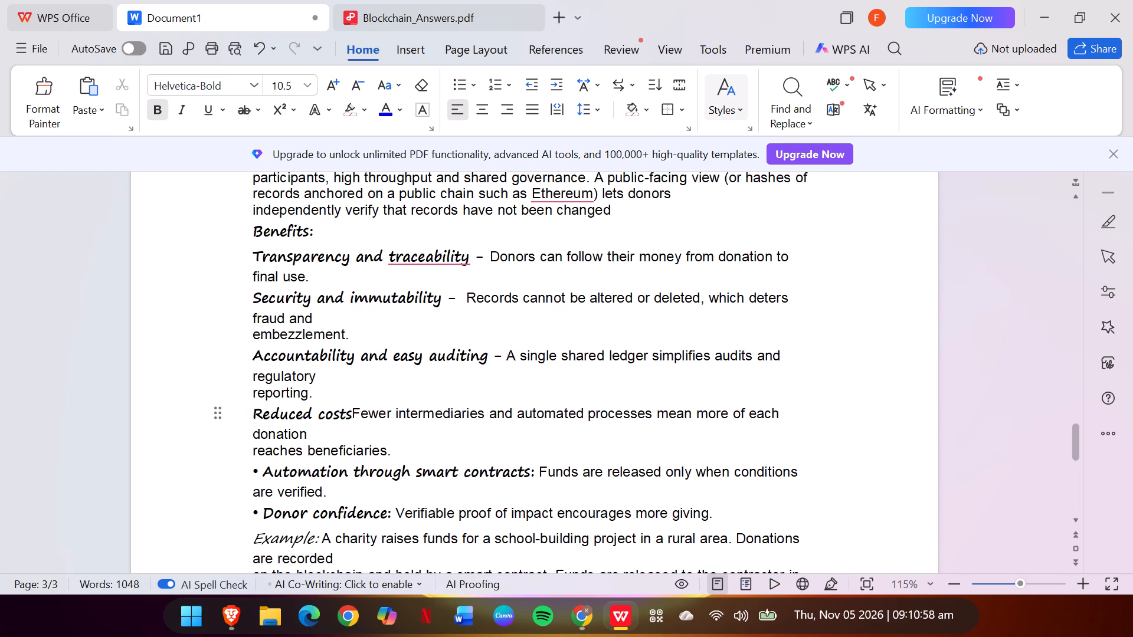
key(space)
text(-)
key(space)
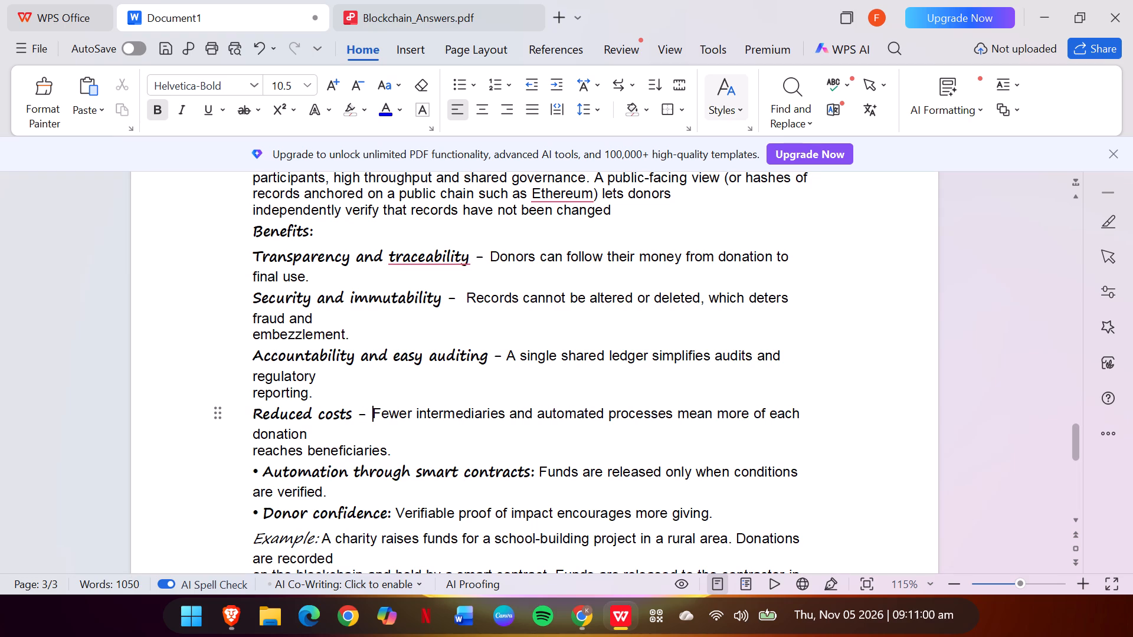
Join the broken lines in the "Reduced costs", "Accountability and easy auditing" and "Security and immutability" entries.
click(254, 450)
key(BackSpace)
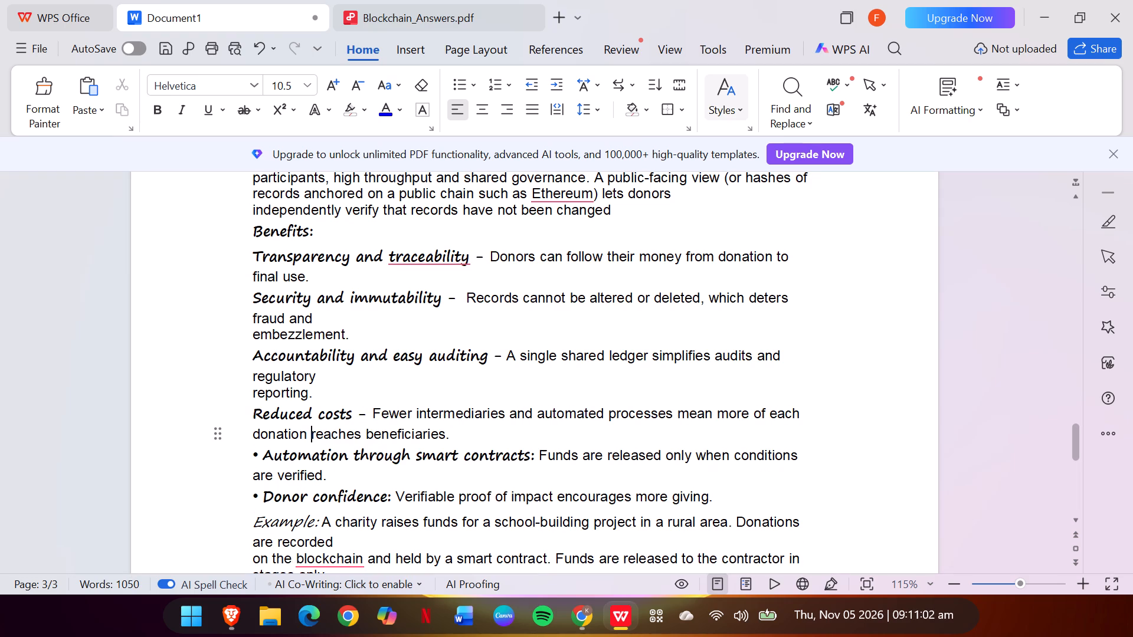
click(250, 396)
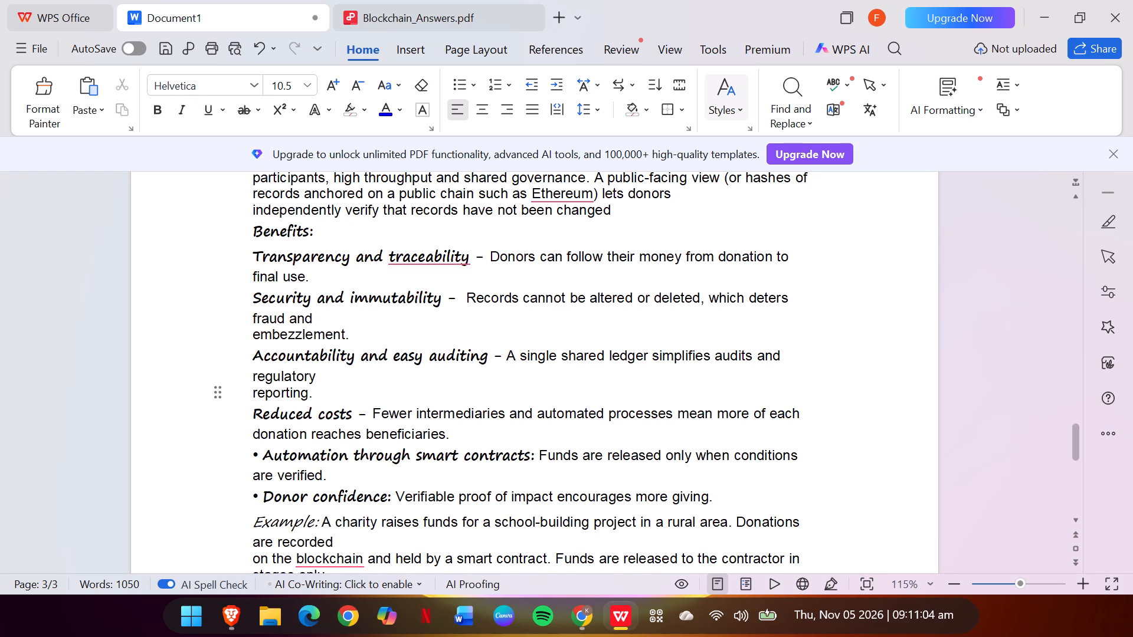
key(BackSpace)
click(253, 333)
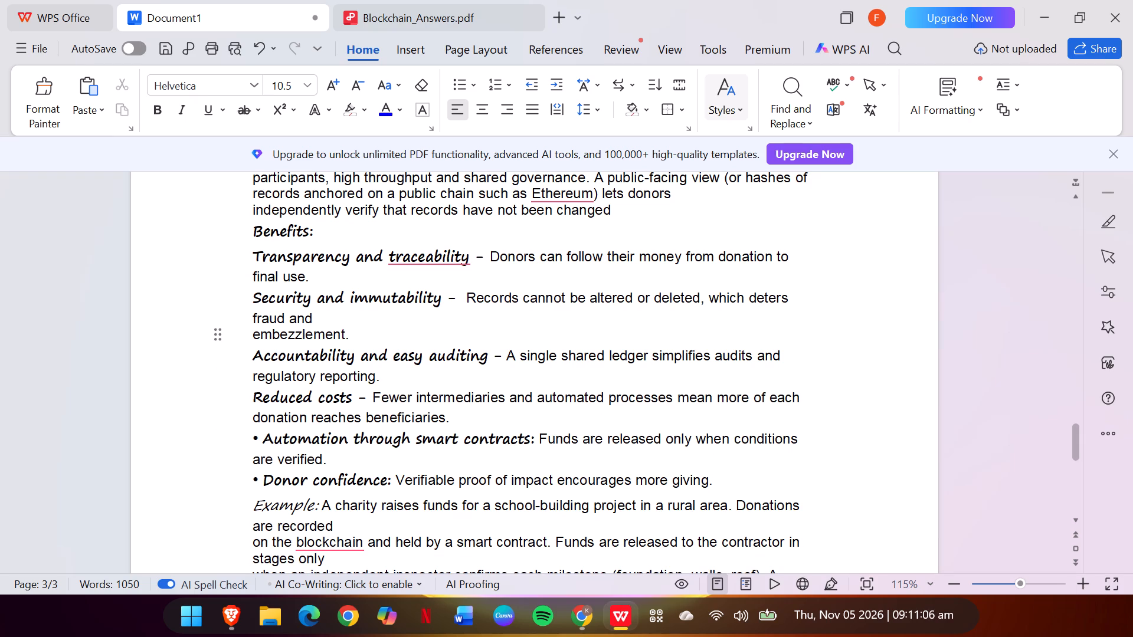
key(BackSpace)
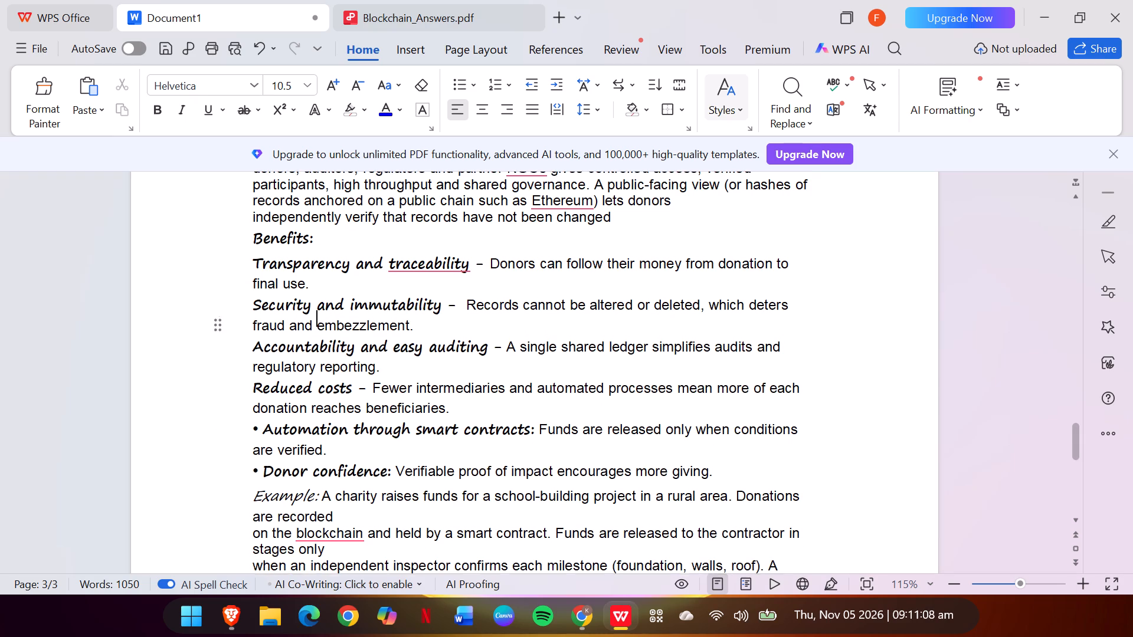
Remove the bullet before "Automation through smart contracts" and replace the heading's colon with a spaced dash.
scroll(424, 328, down, 1)
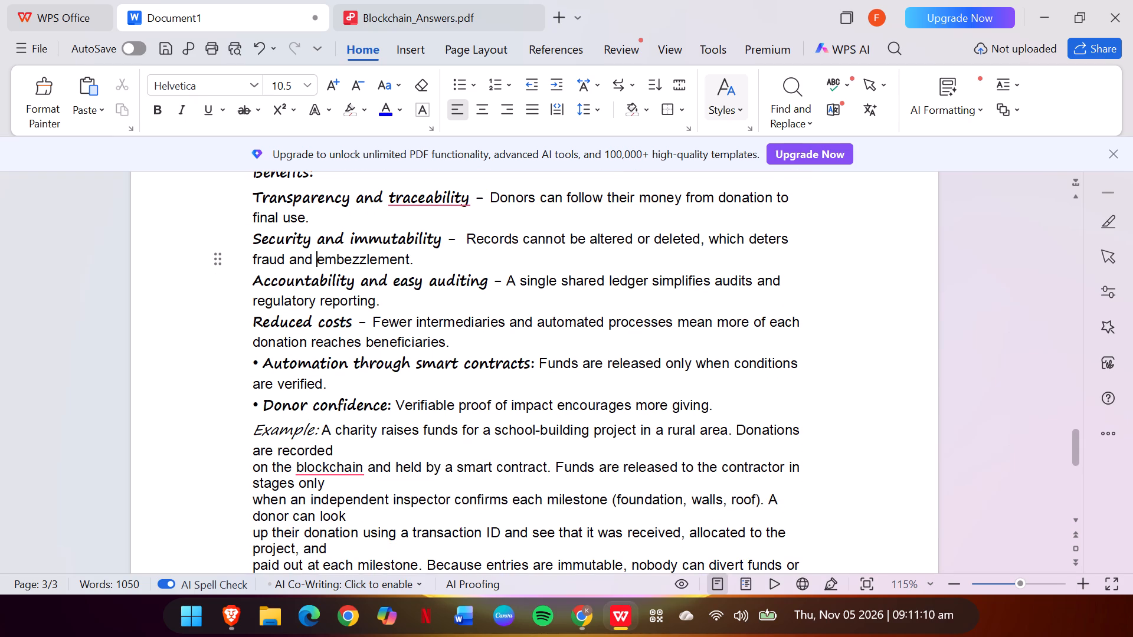
click(263, 366)
key(BackSpace)
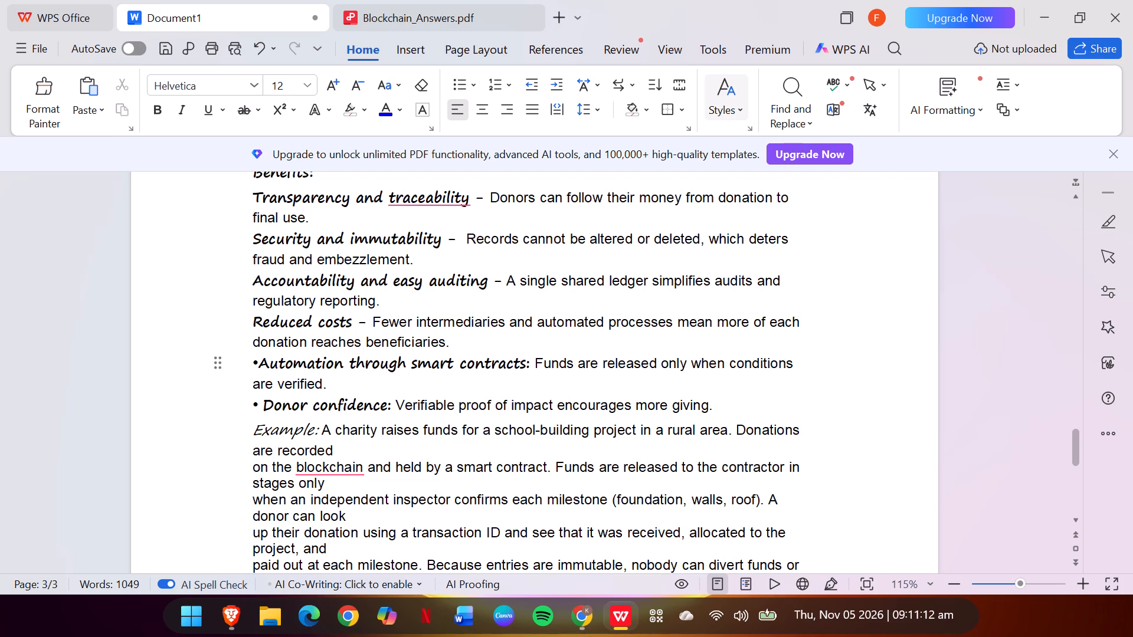
key(BackSpace)
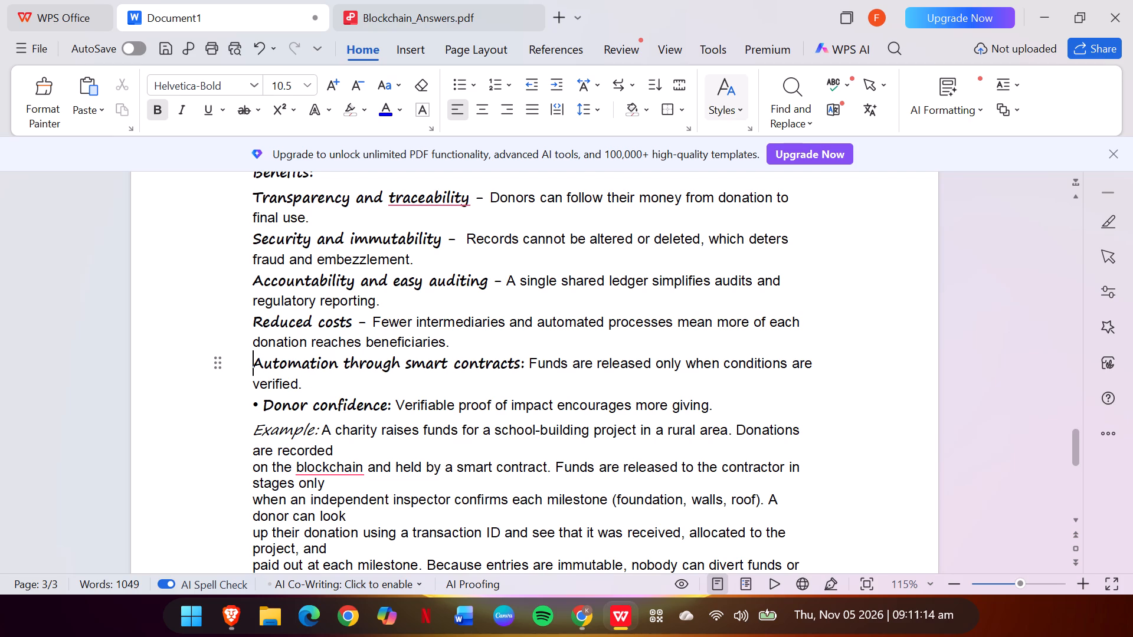
click(531, 363)
key(BackSpace)
key(BackSpace)
key(space)
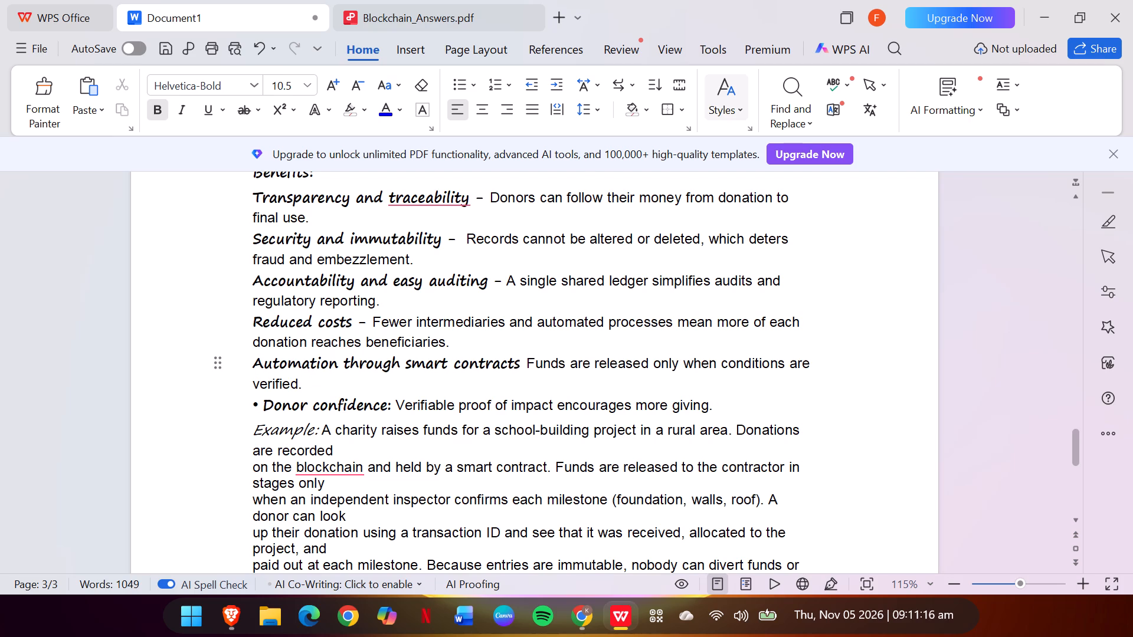
text(-)
key(space)
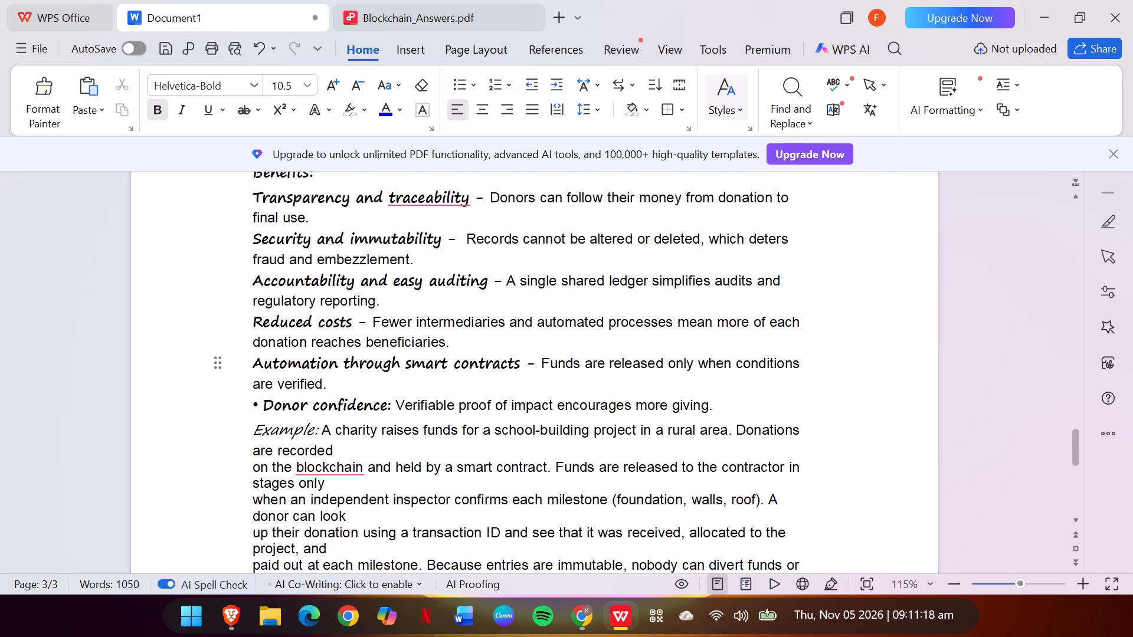
Remove the bullet before "Donor confidence" and replace the heading's colon with a spaced dash.
click(263, 409)
key(BackSpace)
key(BackSpace)
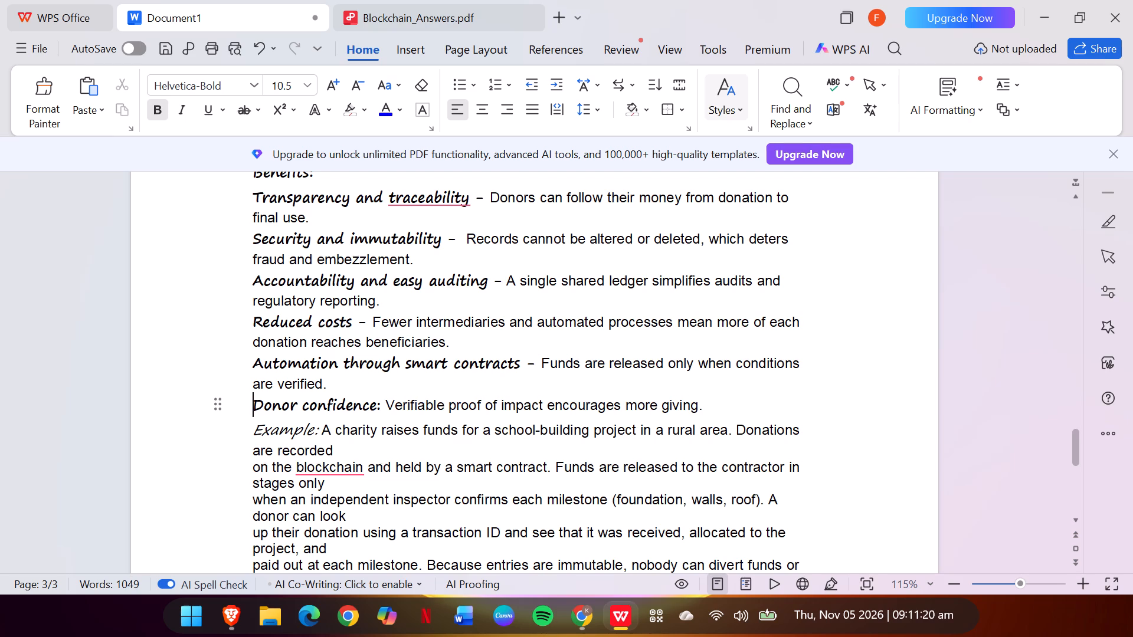
click(388, 403)
key(BackSpace)
key(BackSpace)
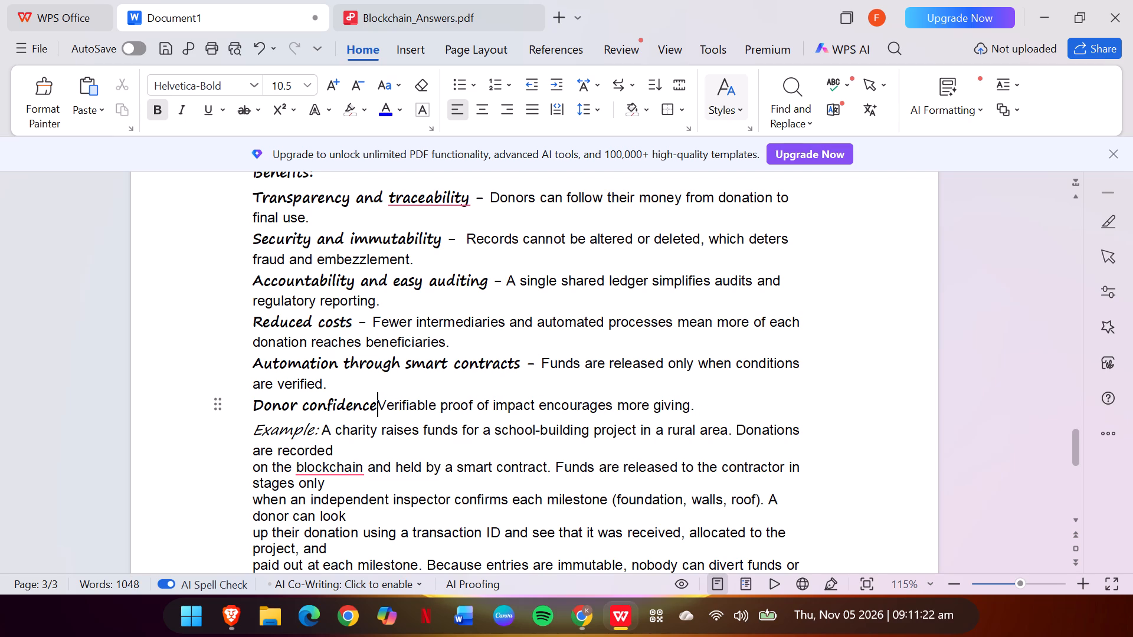
key(space)
text(-)
key(space)
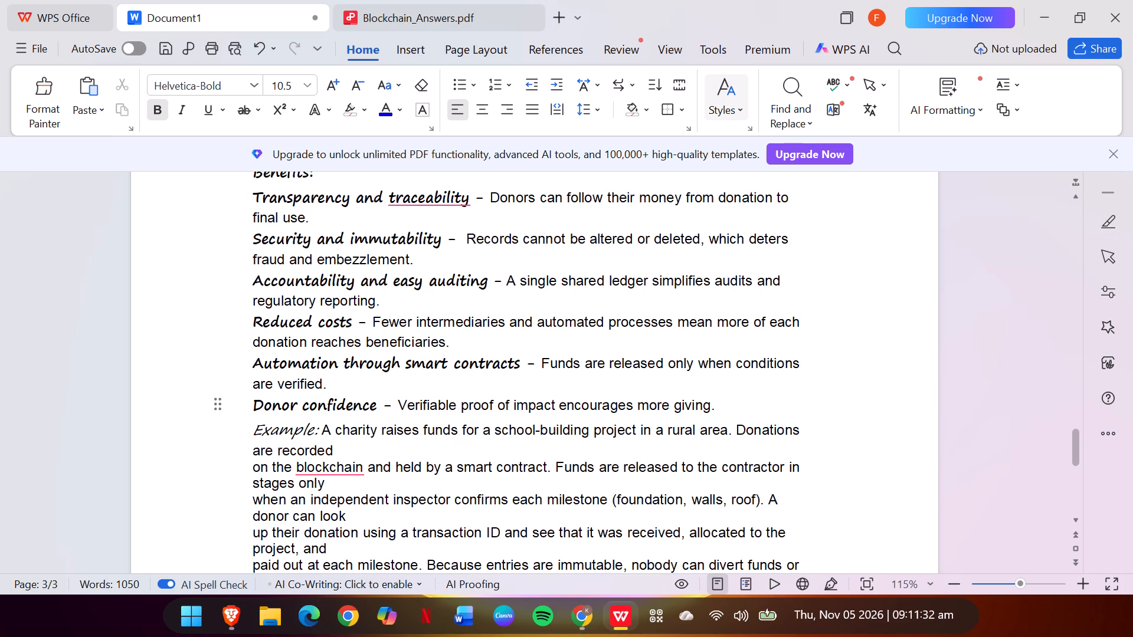
Remove the line break between "Donations are recorded" and "on the blockchain" in the charity example paragraph.
click(254, 469)
key(BackSpace)
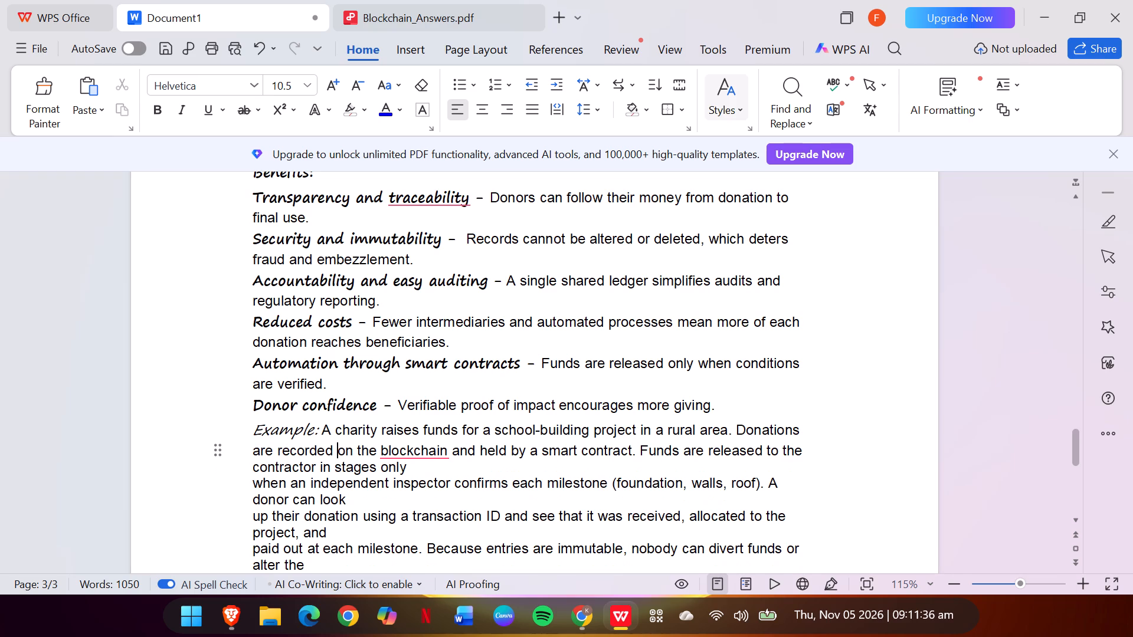
Replace the flagged word "blockchain" in the charity example with the suggested spelling "block-chain".
click(406, 449)
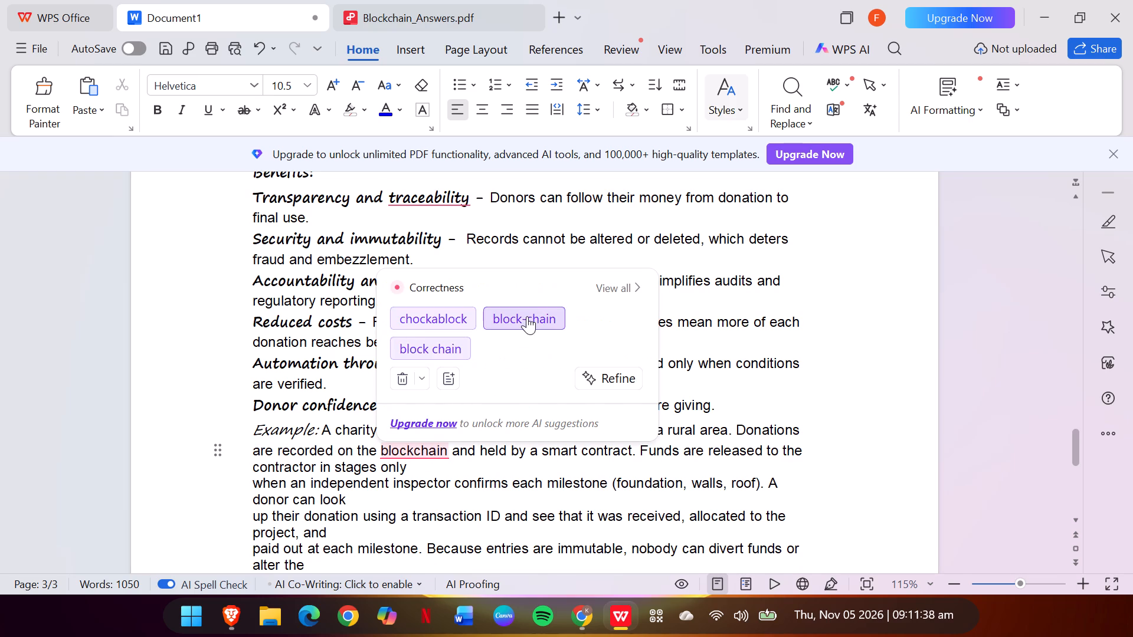
click(527, 316)
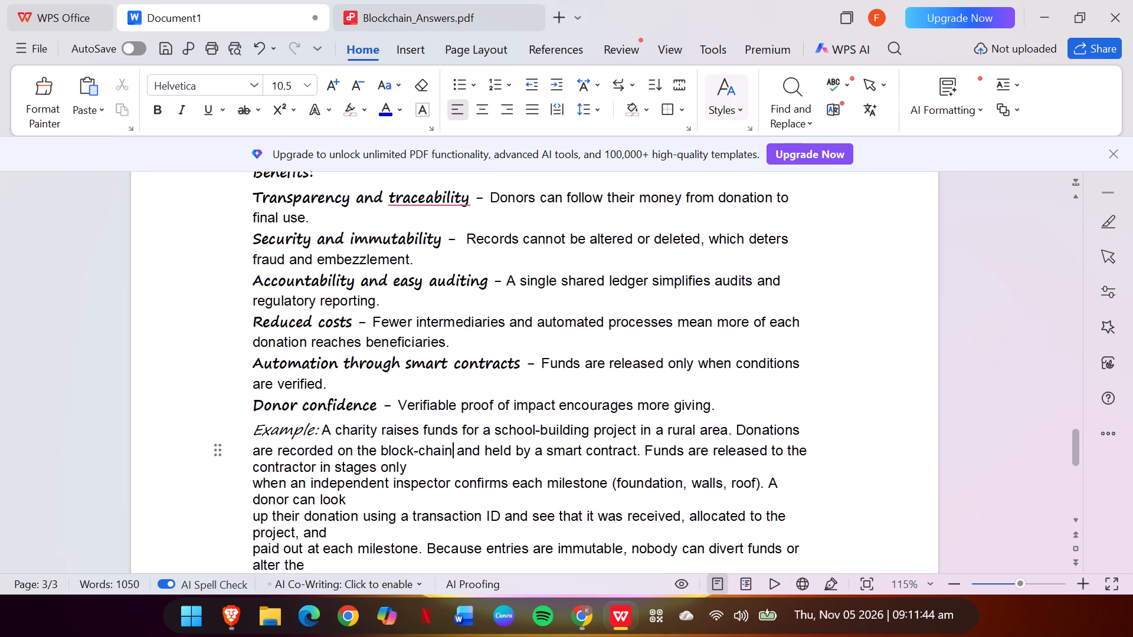
Remove the line breaks before "when an independent inspector", "up their donation" and "paid out at each milestone" in the charity example.
click(249, 483)
key(BackSpace)
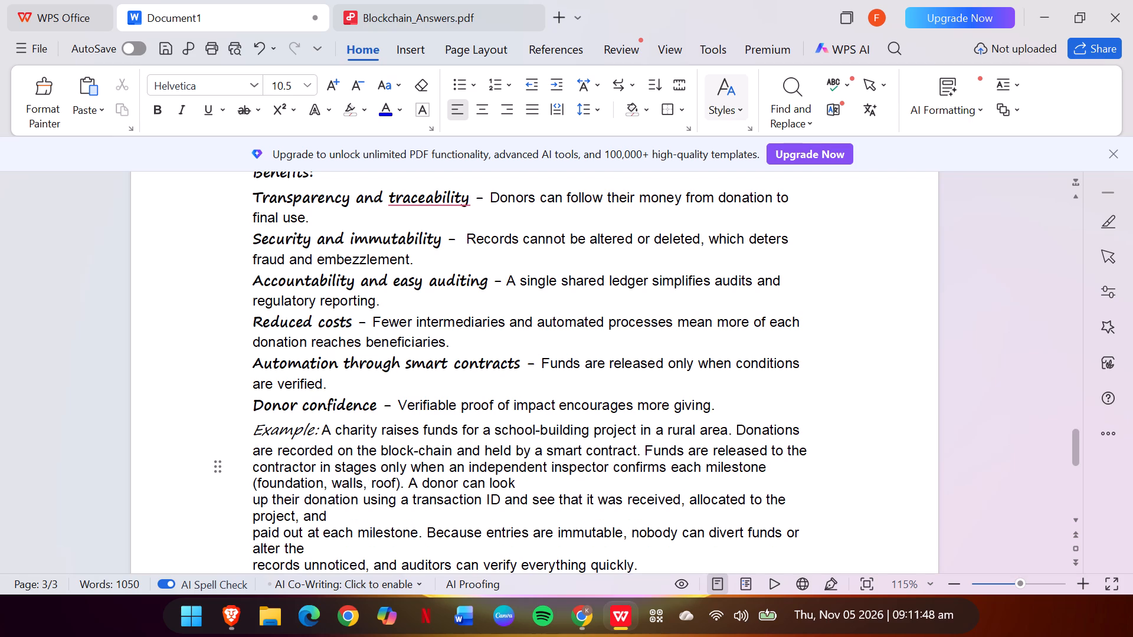
click(256, 500)
key(BackSpace)
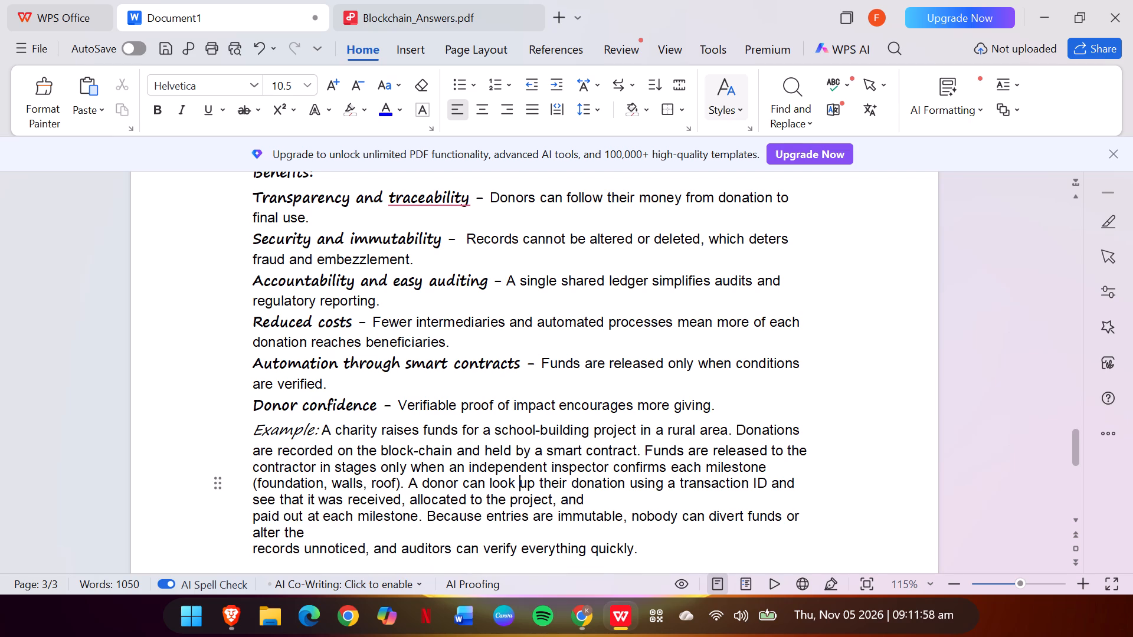
click(253, 515)
key(BackSpace)
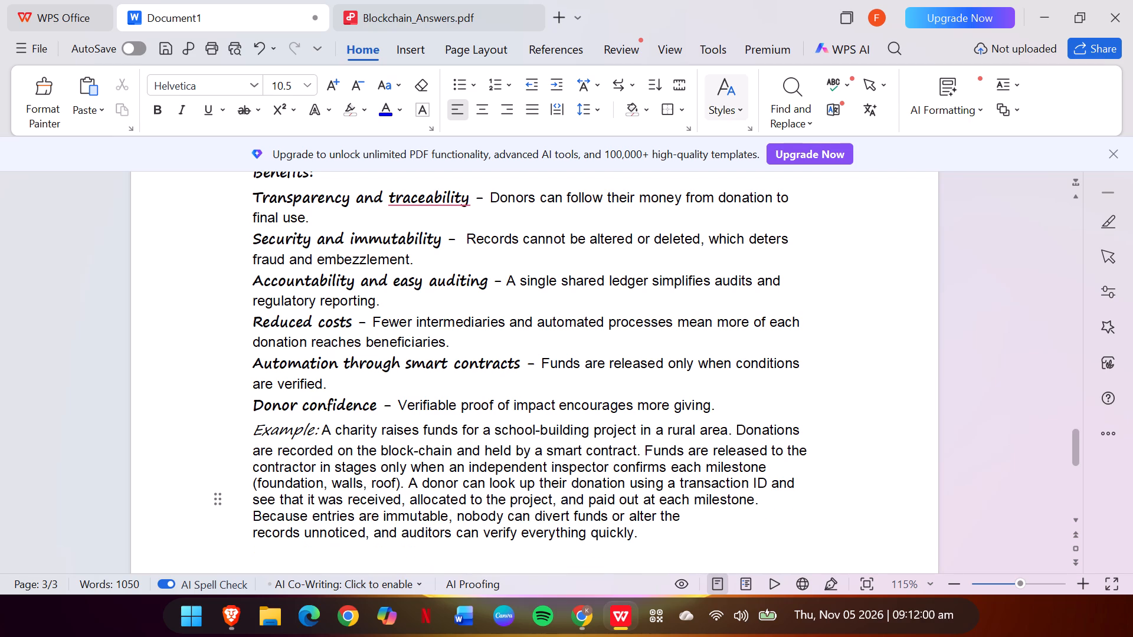
Delete the comma after "allocated to the project" in the charity example, keeping one space before "and".
click(562, 493)
key(BackSpace)
key(BackSpace)
key(space)
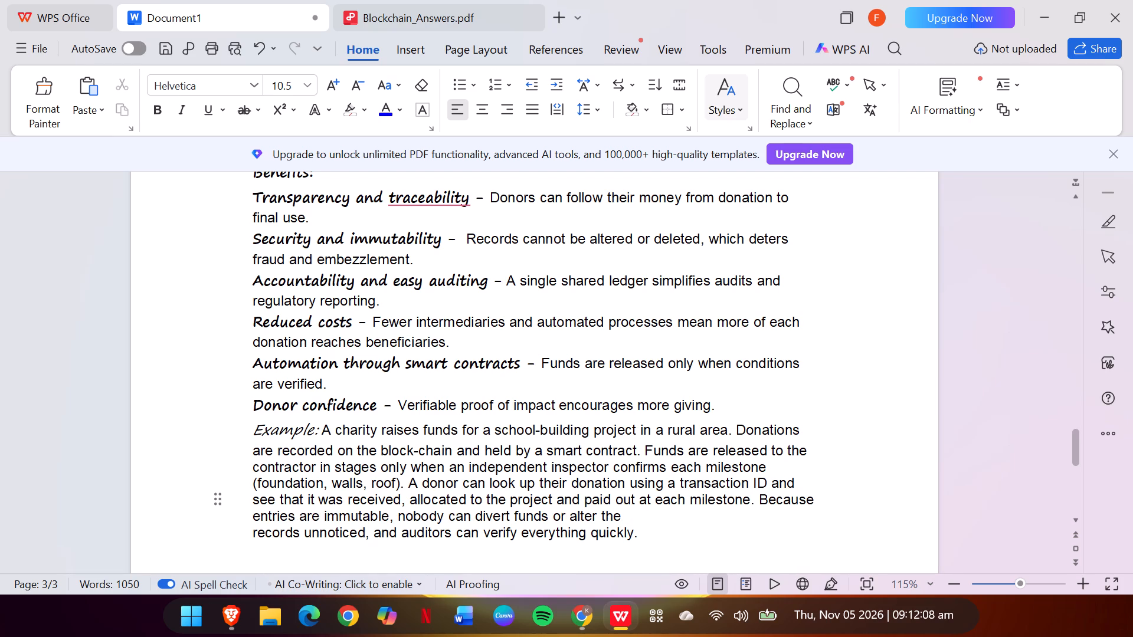
Join the last broken line, starting "records unnoticed", to "alter the" in the charity example.
scroll(511, 523, down, 1)
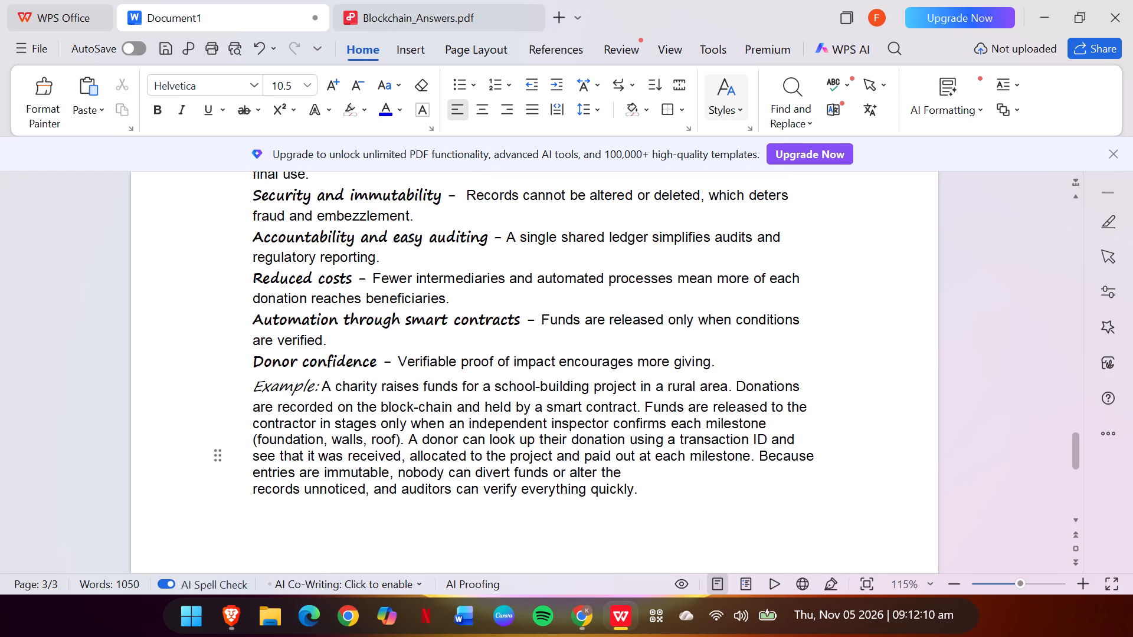
click(248, 495)
key(BackSpace)
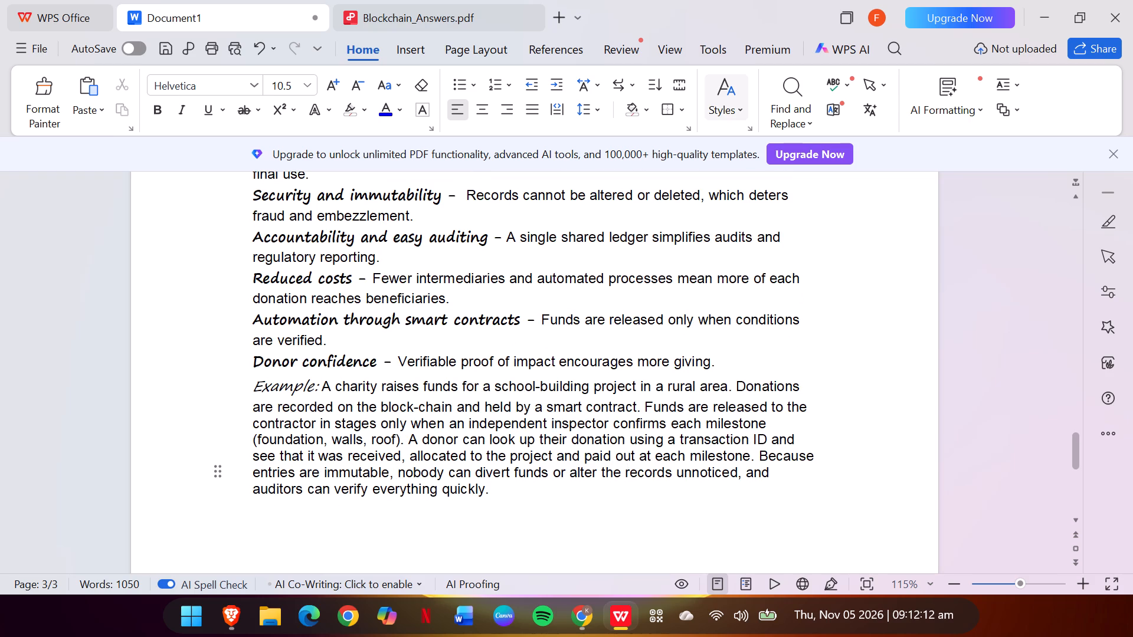
Apply check-mark bullets to the "Benefits" entries from "Transparency and traceability" through "Donor confidence".
scroll(523, 421, up, 1)
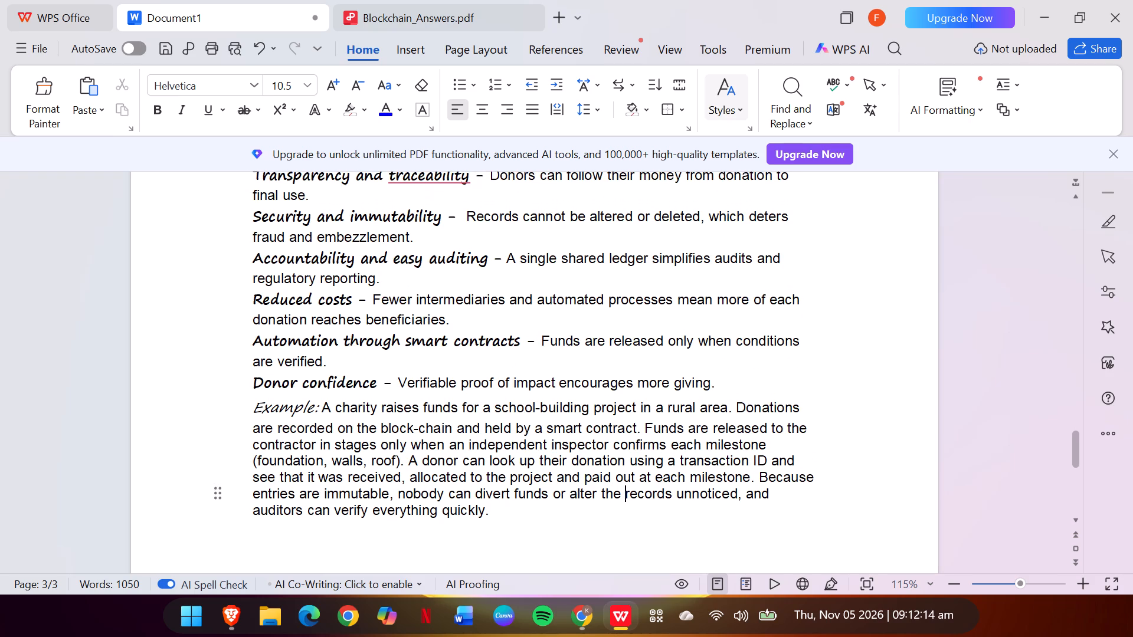
drag(728, 386, 277, 564)
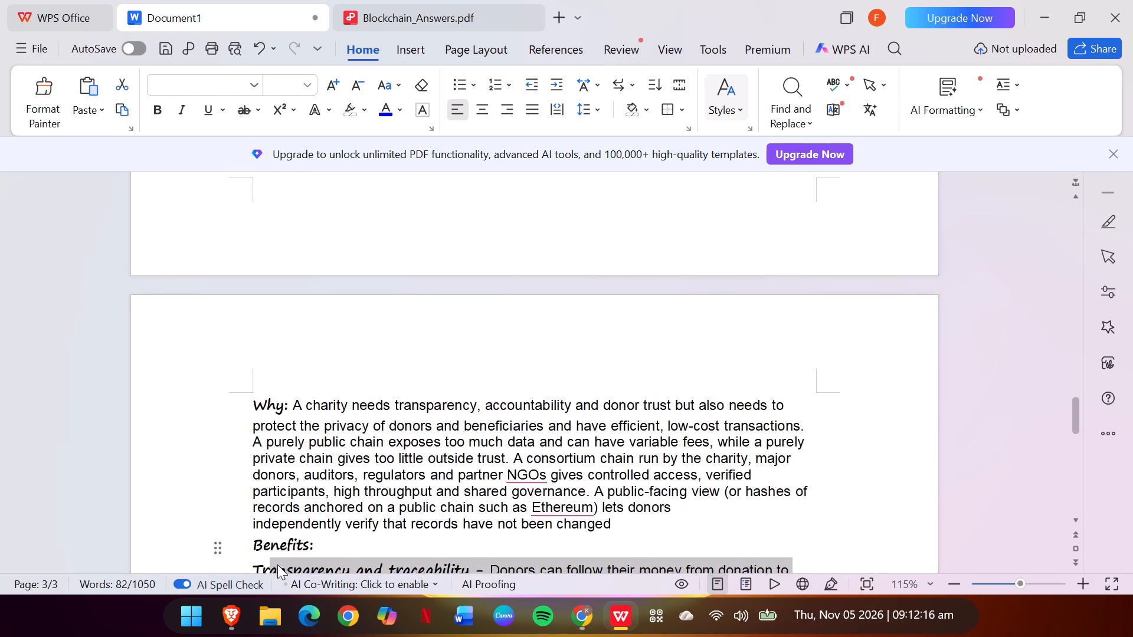
drag(277, 564, 233, 473)
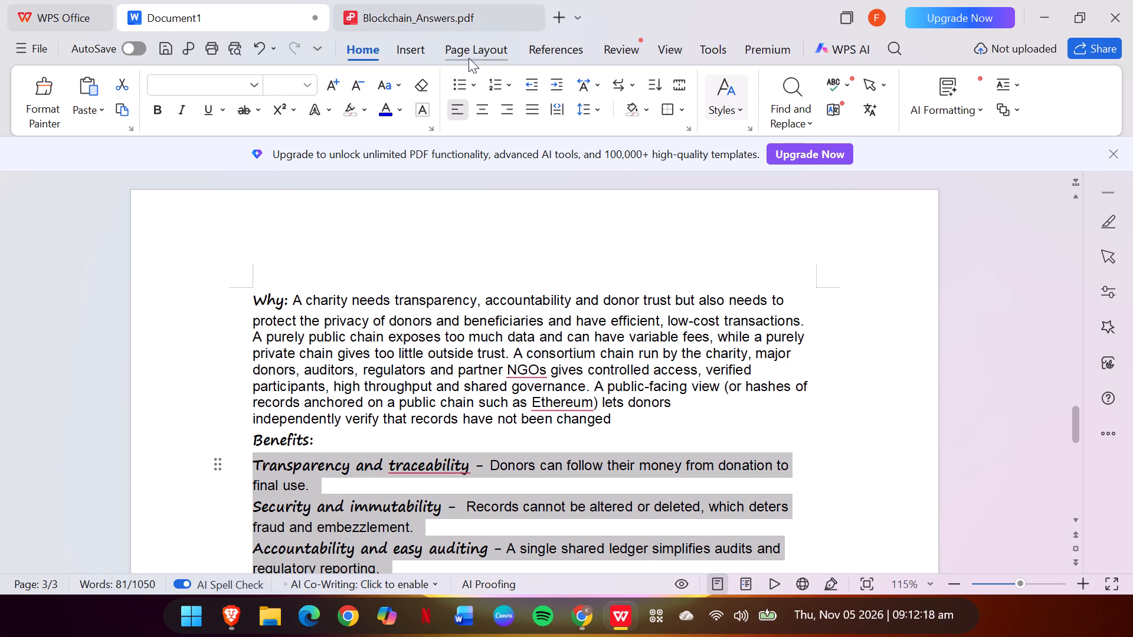
click(477, 83)
click(629, 155)
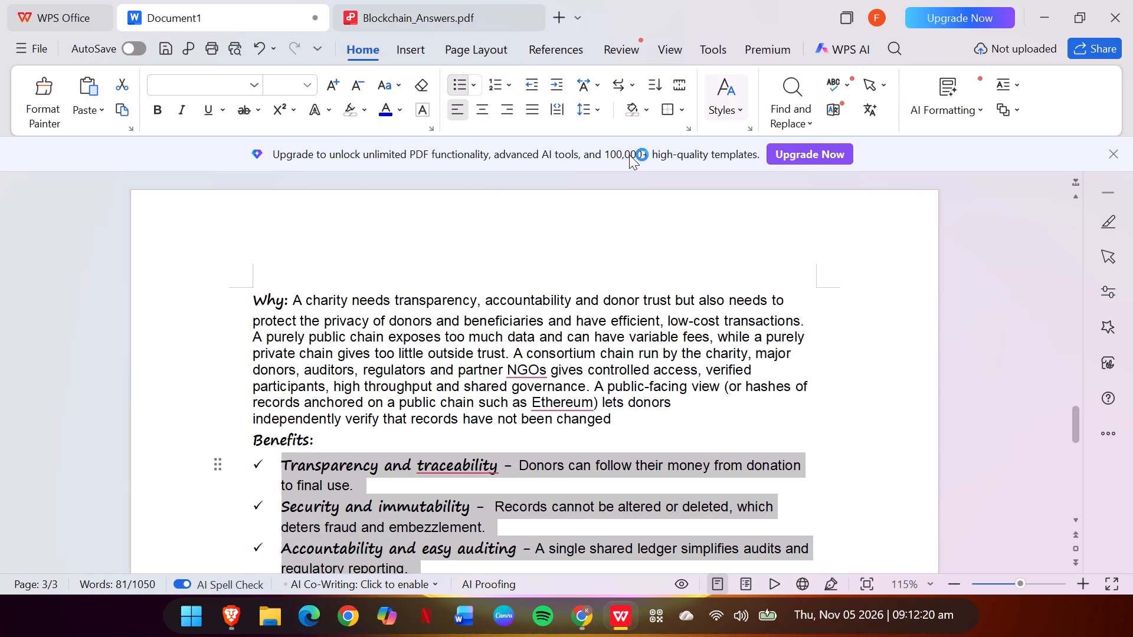
click(366, 239)
scroll(366, 239, down, 2)
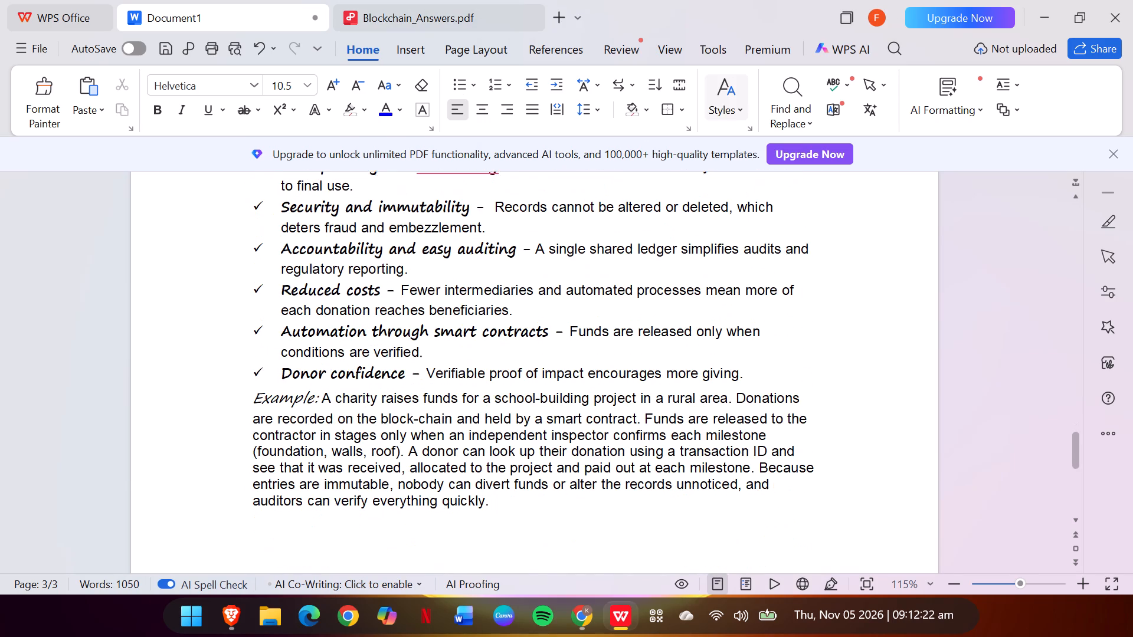
Change the font of the entire document to Times New Roman.
scroll(370, 466, up, 4)
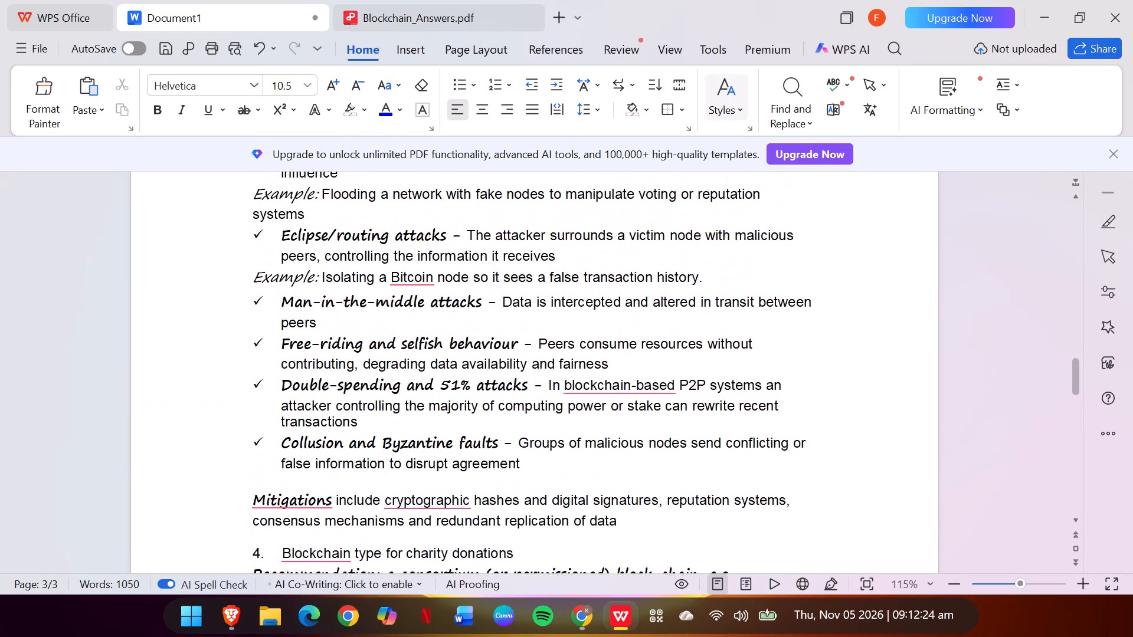
key(ctrl+a)
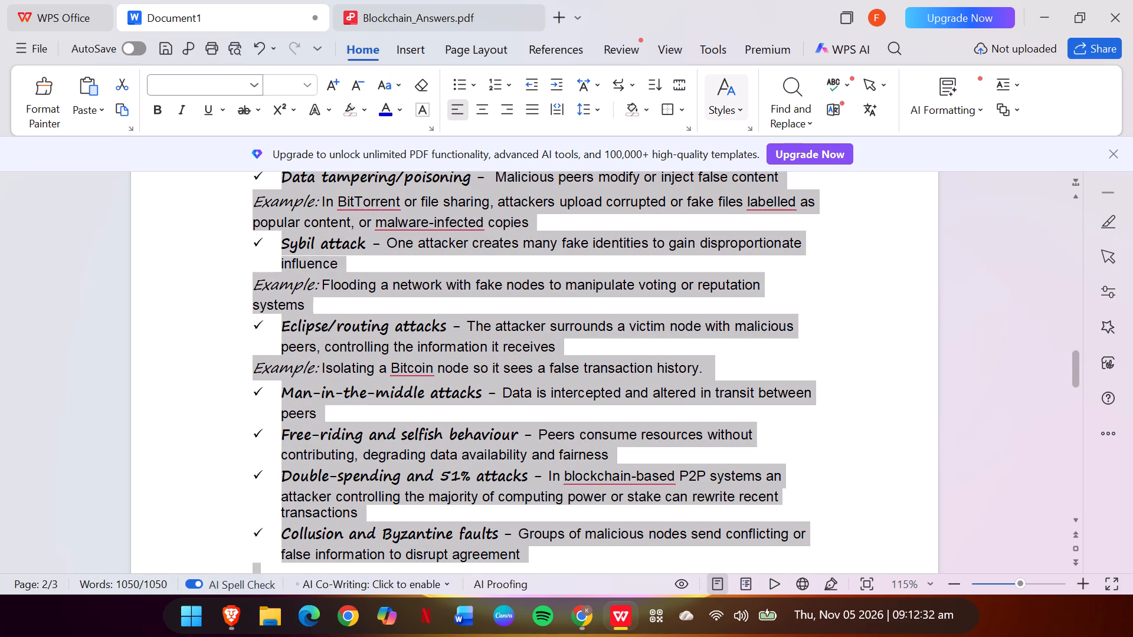
click(260, 86)
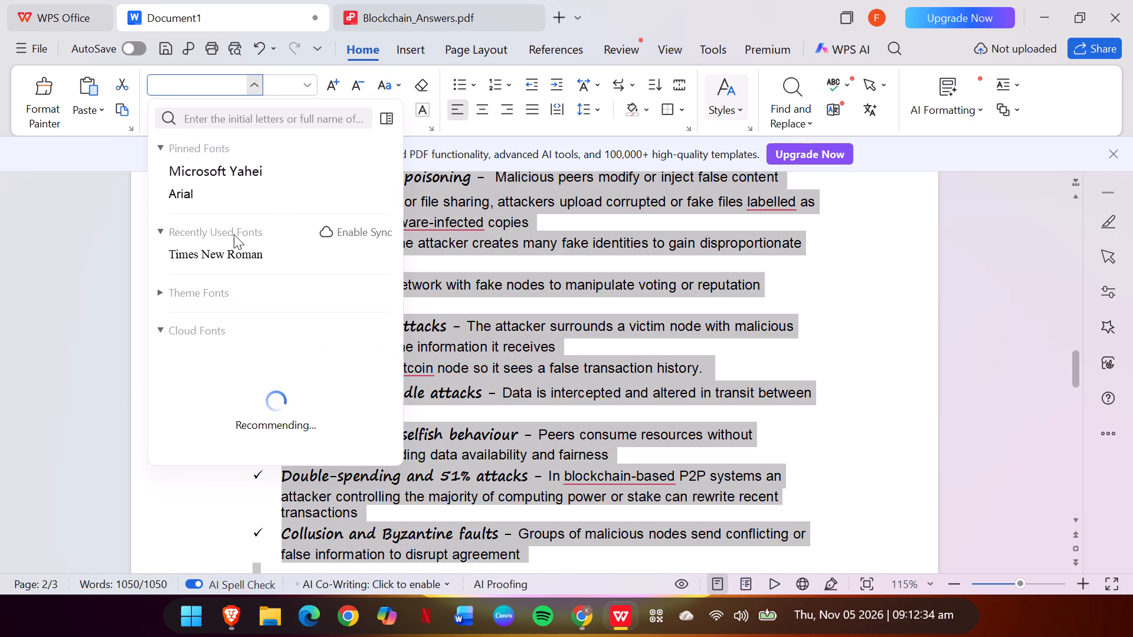
click(256, 257)
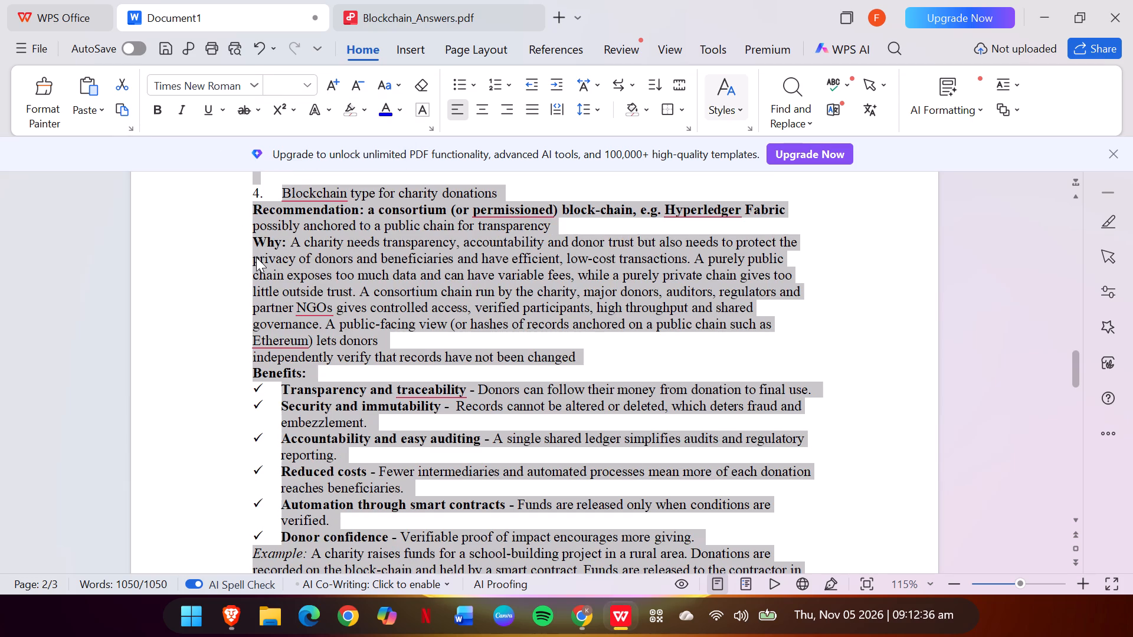
Remove bold formatting from the entire document.
click(161, 110)
click(161, 110)
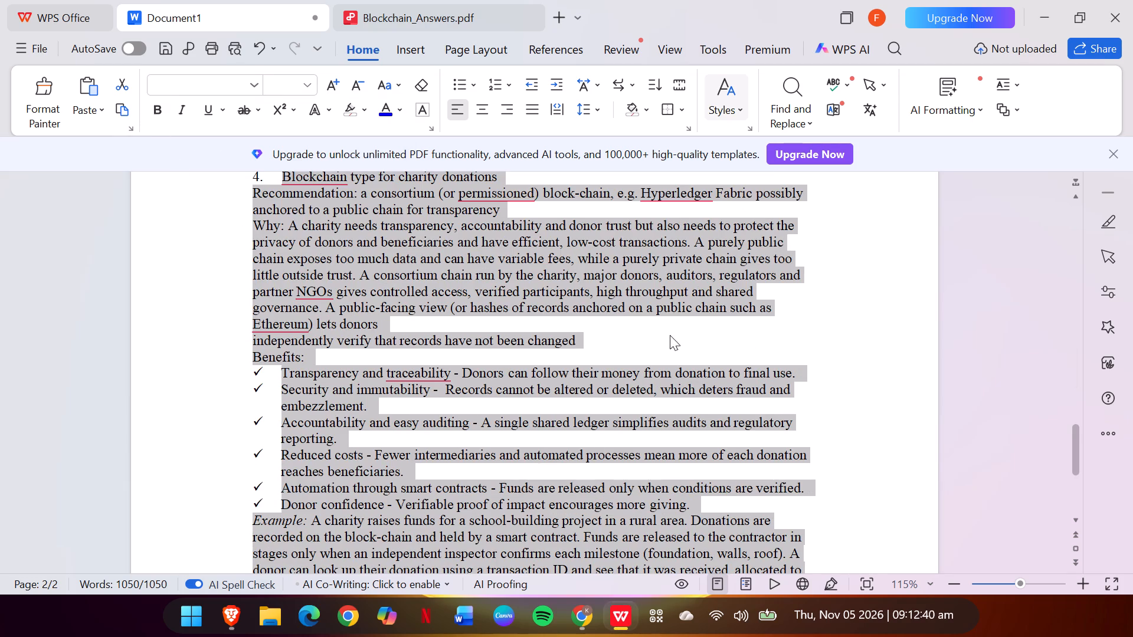
click(657, 337)
Make the name line and the "Assignment 3" line at the document's start bold, centred and four font-size increments larger.
scroll(657, 337, up, 13)
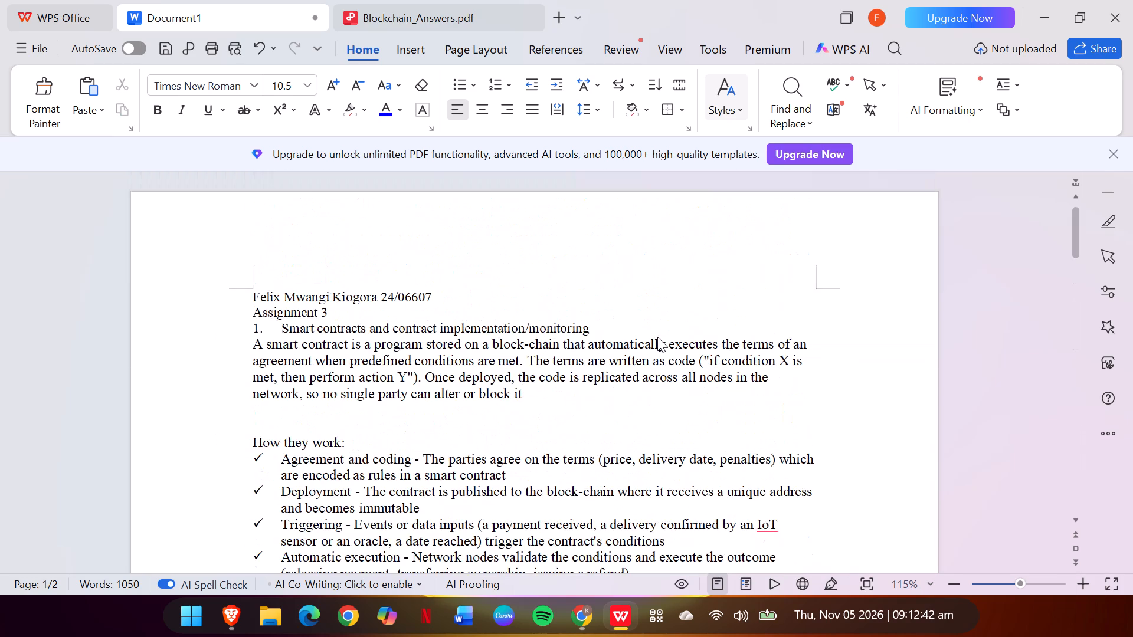
scroll(657, 337, up, 3)
drag(340, 318, 248, 301)
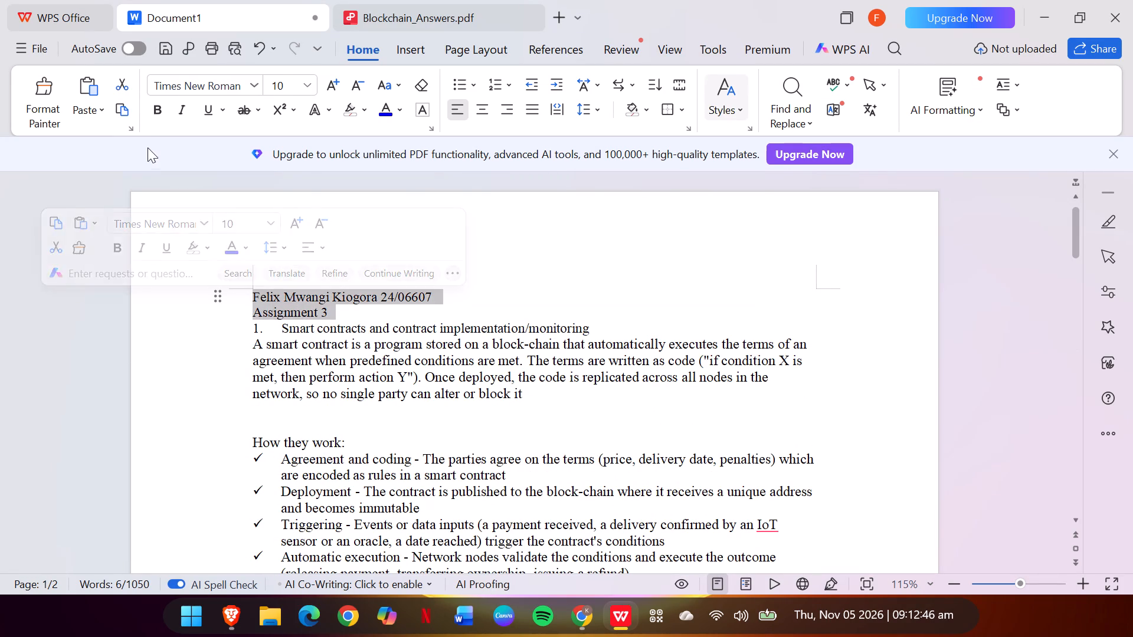
click(152, 117)
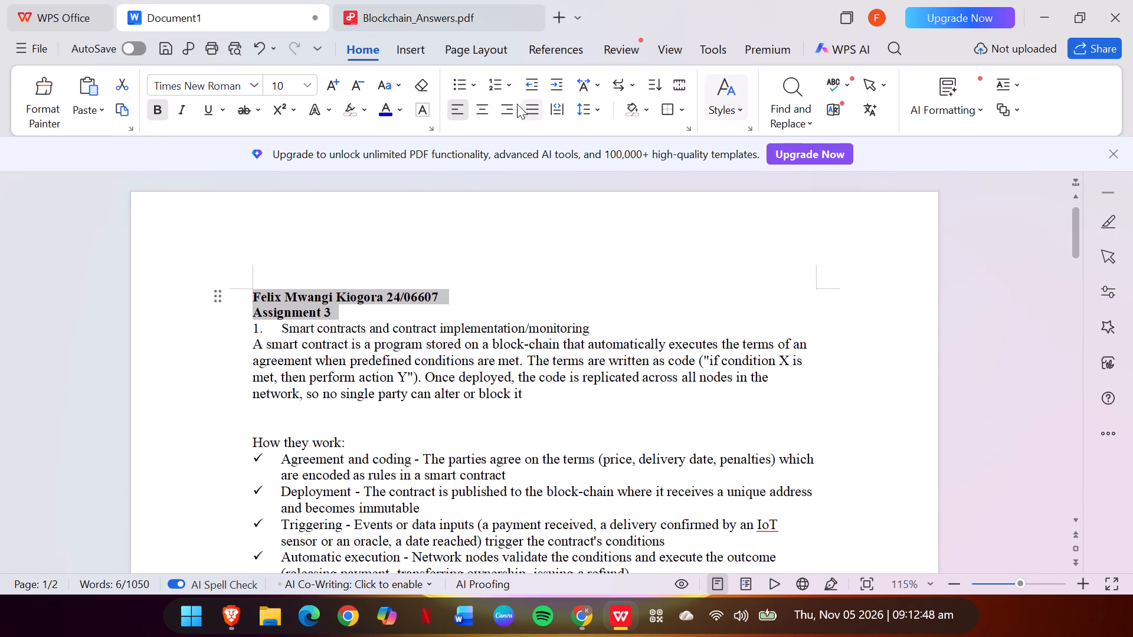
drag(496, 110, 486, 116)
click(486, 116)
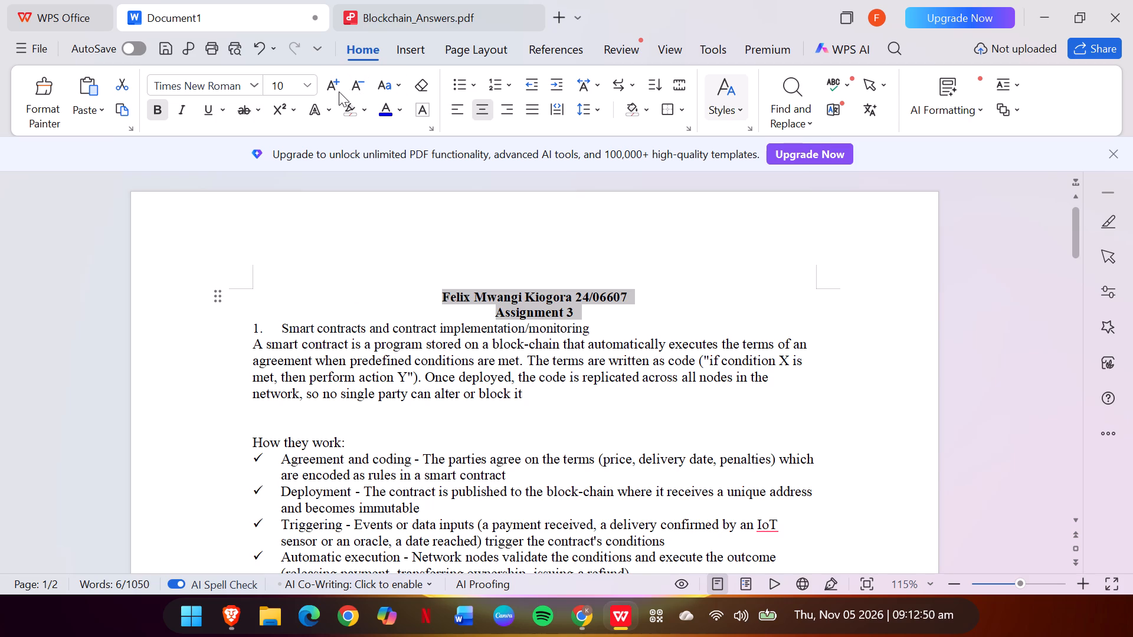
double_click(335, 85)
double_click(335, 85)
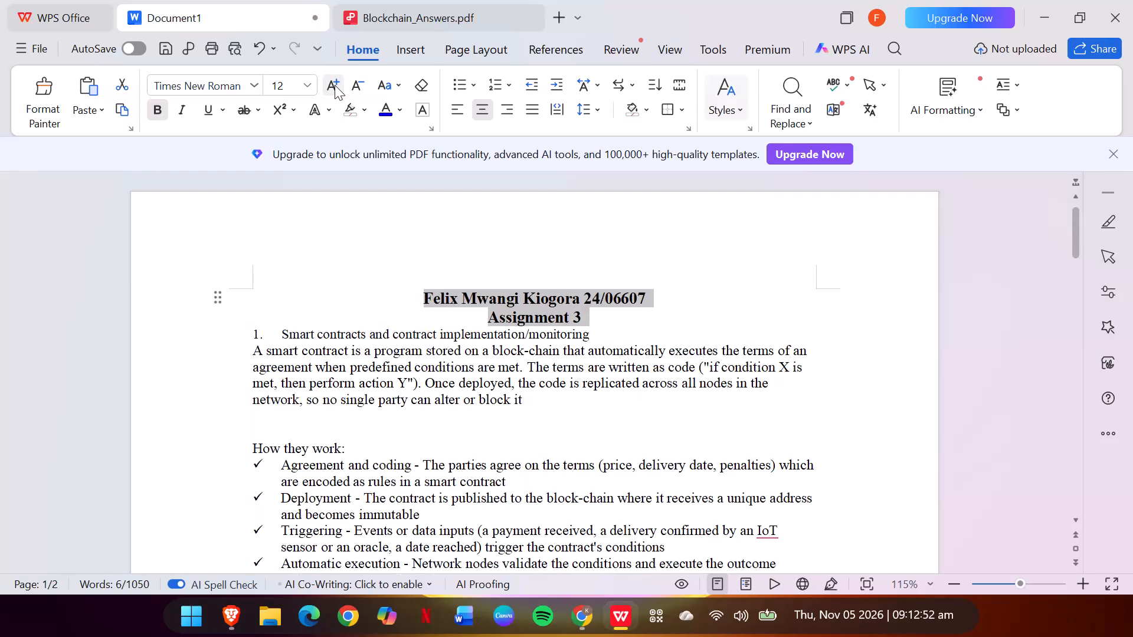
click(723, 399)
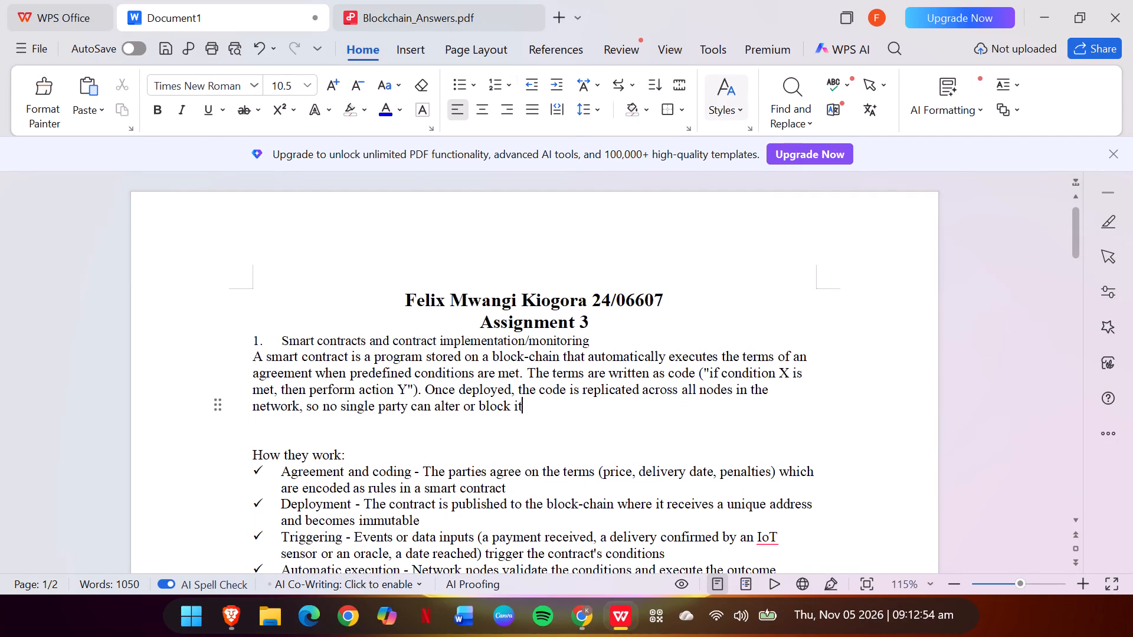
Underline the question 1 heading "Smart contracts and contract implementation/monitoring".
click(601, 345)
drag(600, 347, 507, 351)
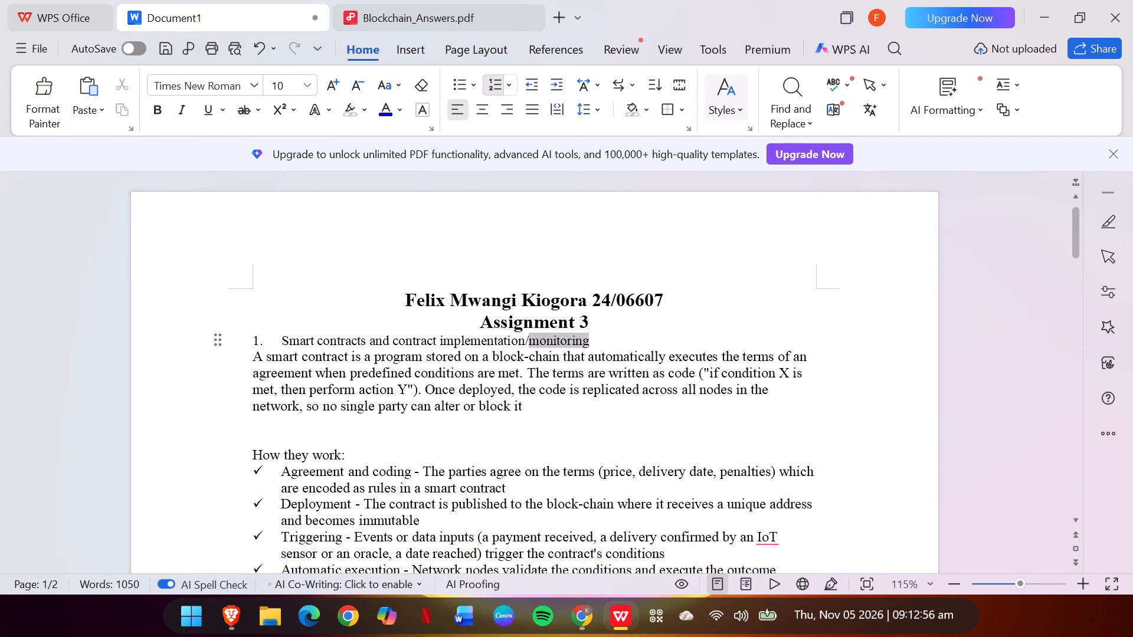
drag(507, 351, 250, 345)
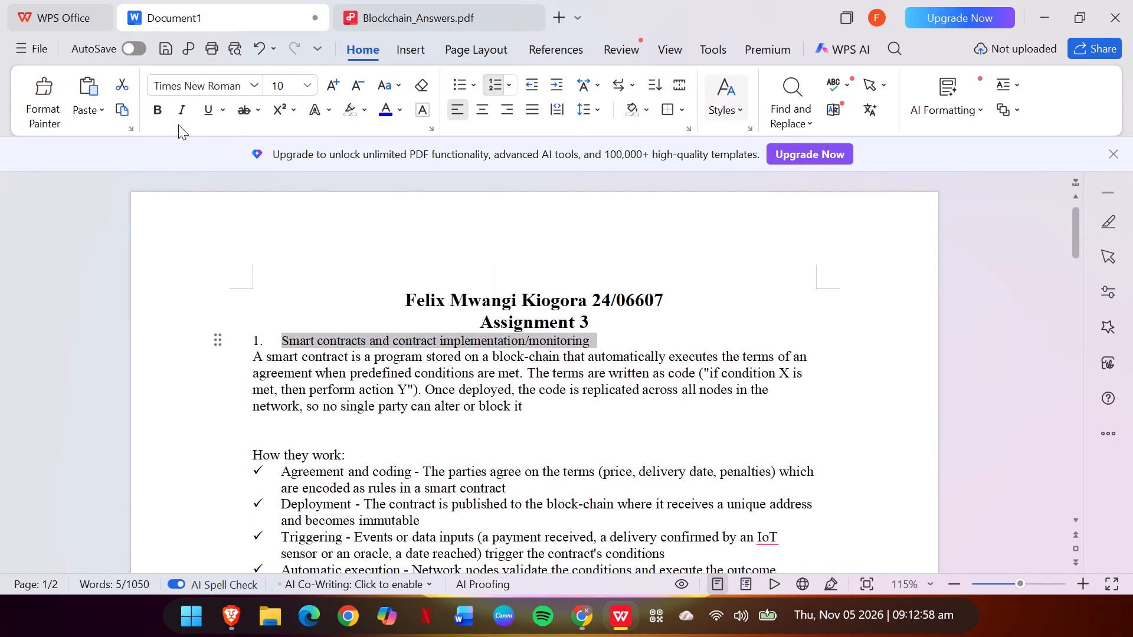
click(209, 109)
click(320, 372)
Delete one of the blank lines above "How they work:" in question 1.
scroll(320, 372, down, 1)
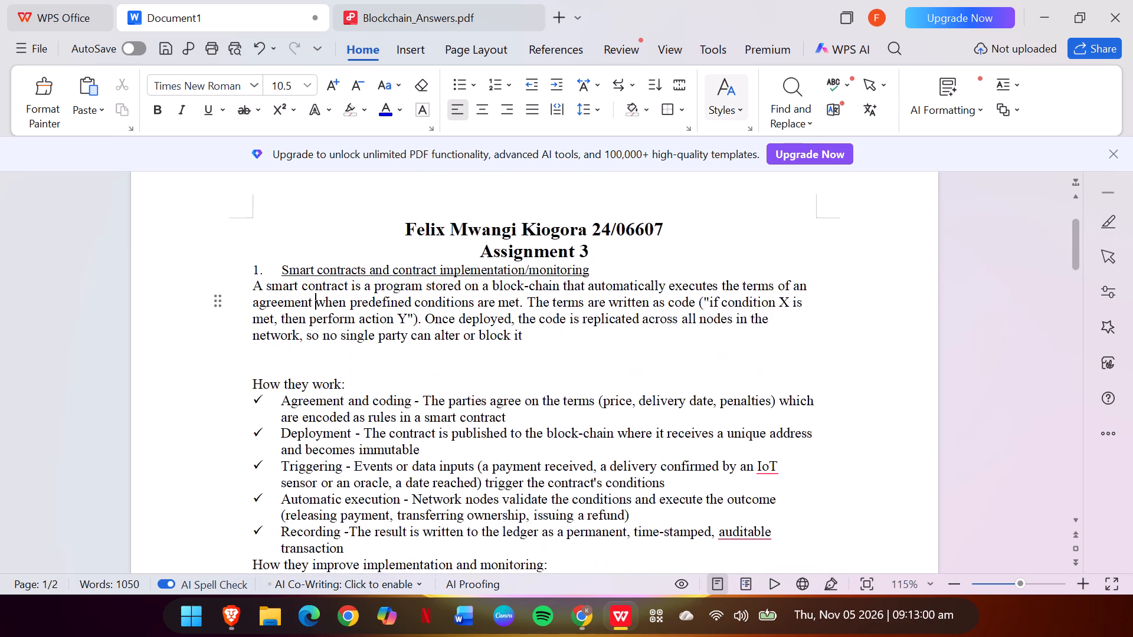
scroll(320, 372, down, 1)
click(243, 331)
key(BackSpace)
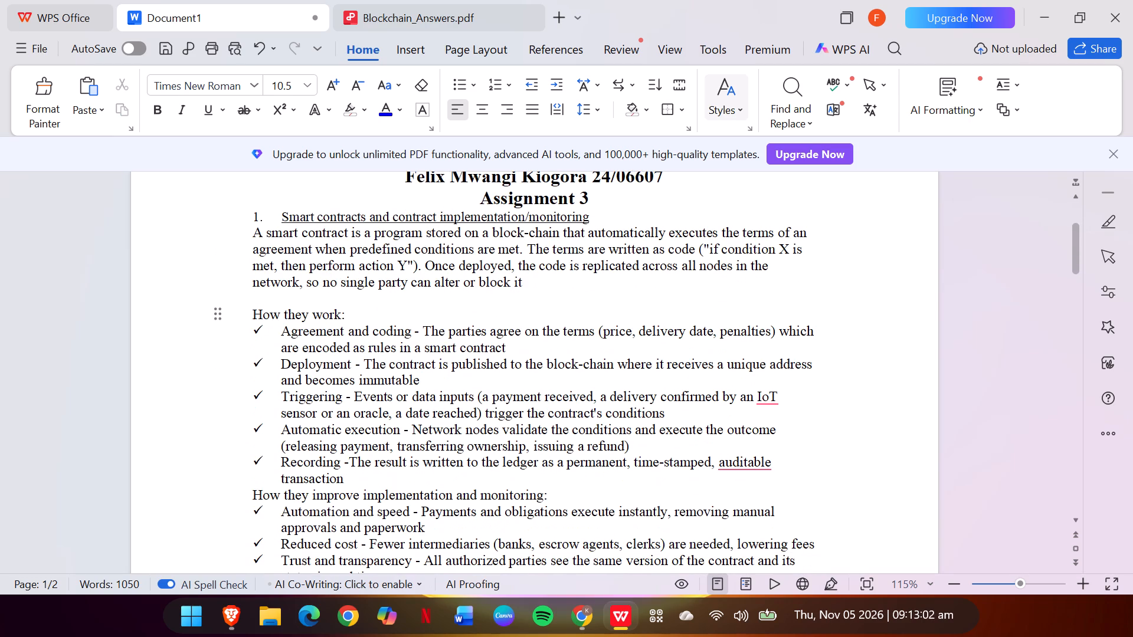
Underline the question 2 heading "Role of consensus mechanisms in Ethereum DAOs".
scroll(395, 444, down, 2)
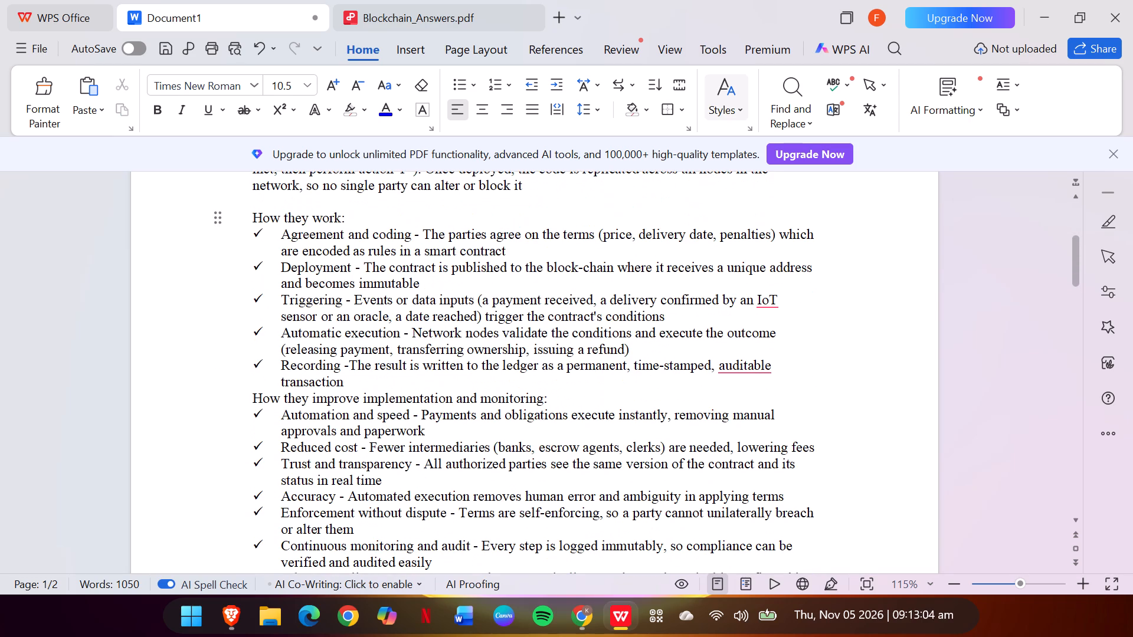
scroll(355, 463, down, 1)
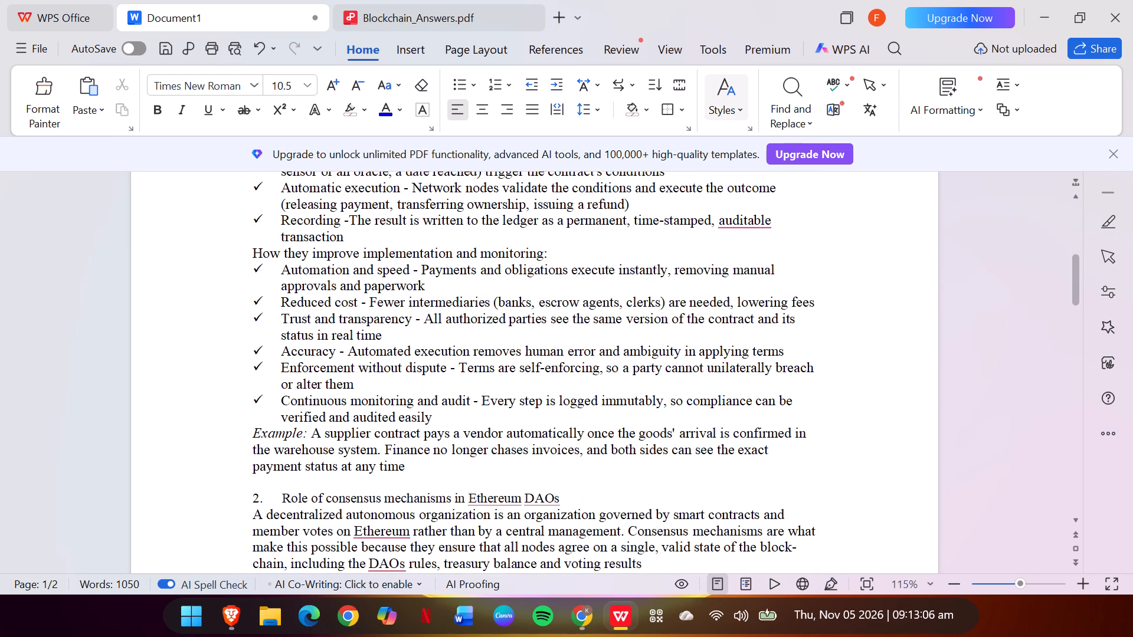
drag(571, 506, 513, 478)
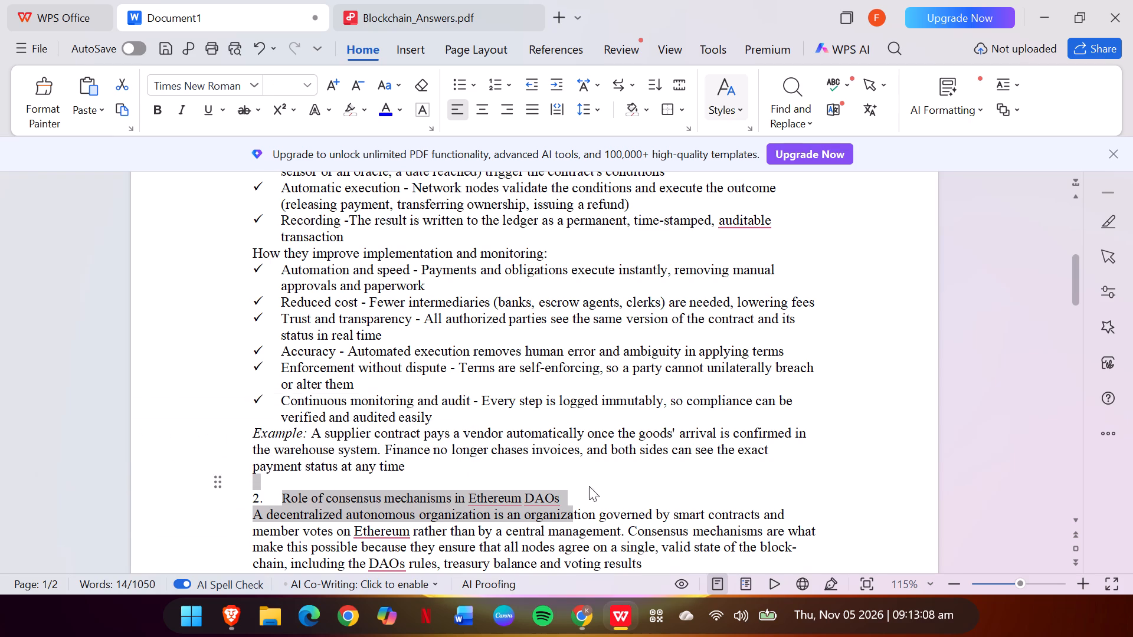
click(608, 492)
drag(608, 492, 570, 491)
click(570, 491)
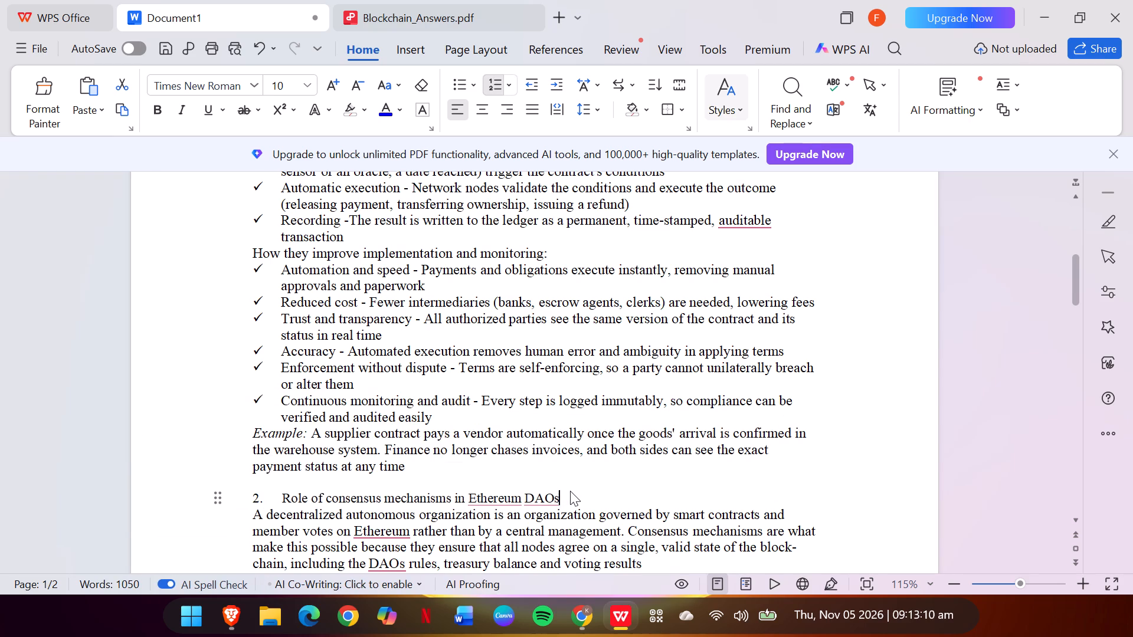
drag(571, 495, 247, 502)
click(192, 450)
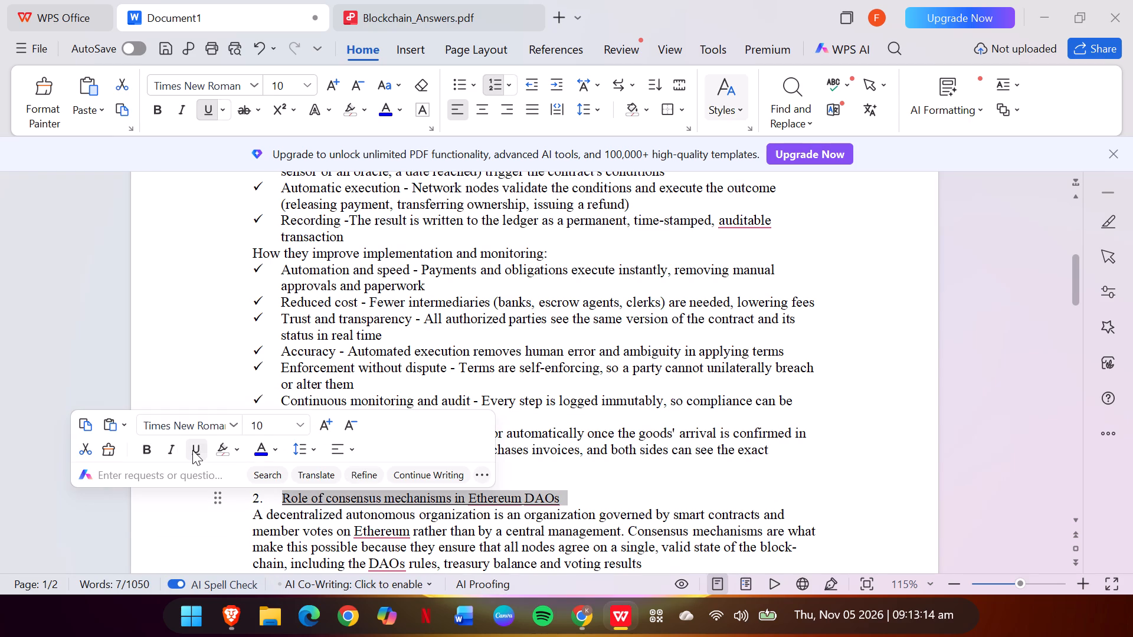
click(195, 282)
Check the Question 2 introduction in Blockchain_Answers.pdf and insert a blank line before the "Agreeing on the ledger" bullet in Document1.
scroll(396, 400, down, 1)
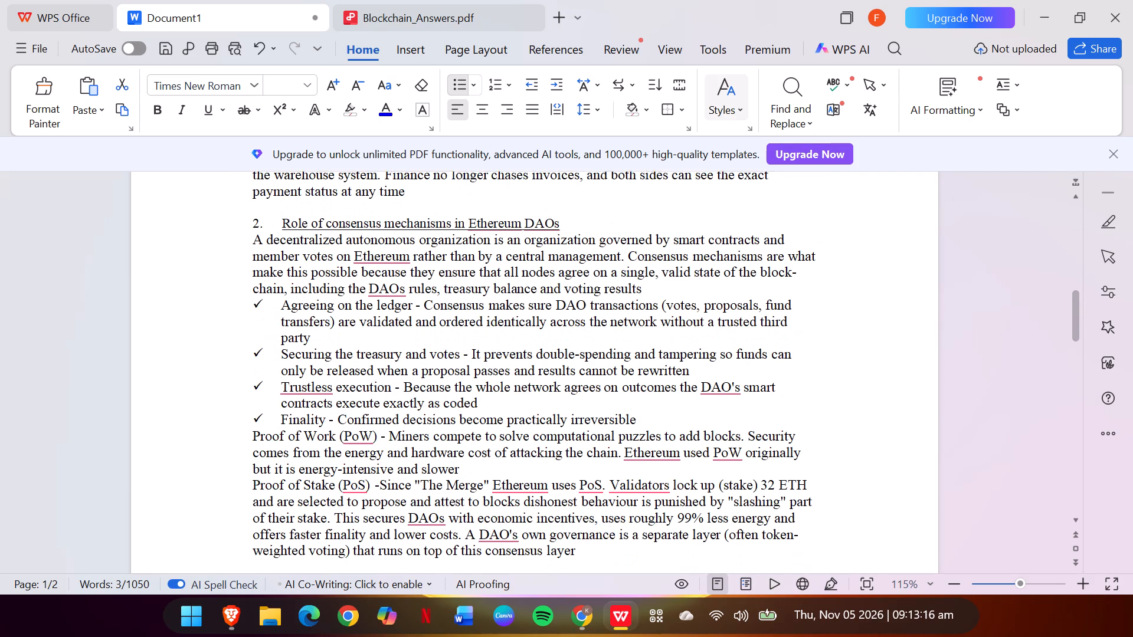
scroll(396, 400, down, 1)
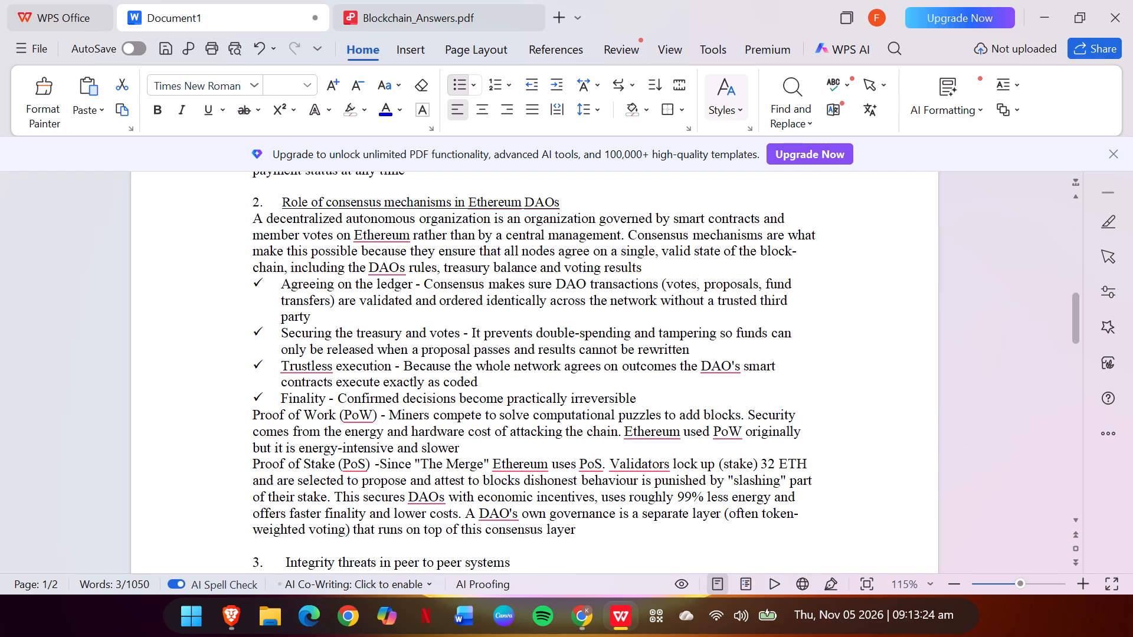
click(661, 271)
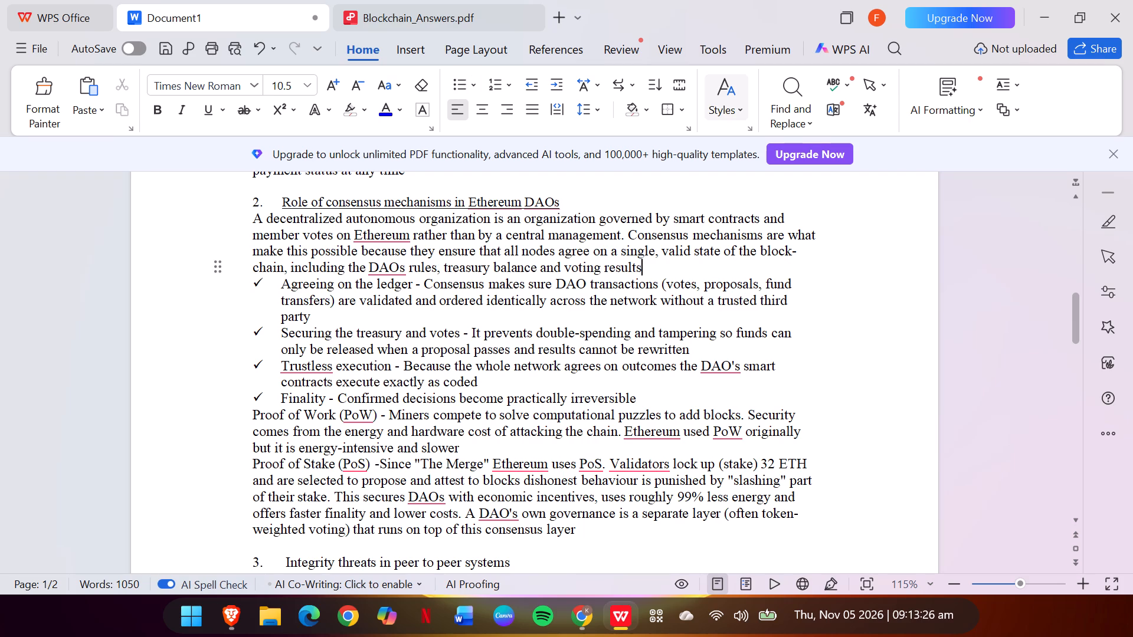
click(448, 0)
scroll(495, 369, up, 2)
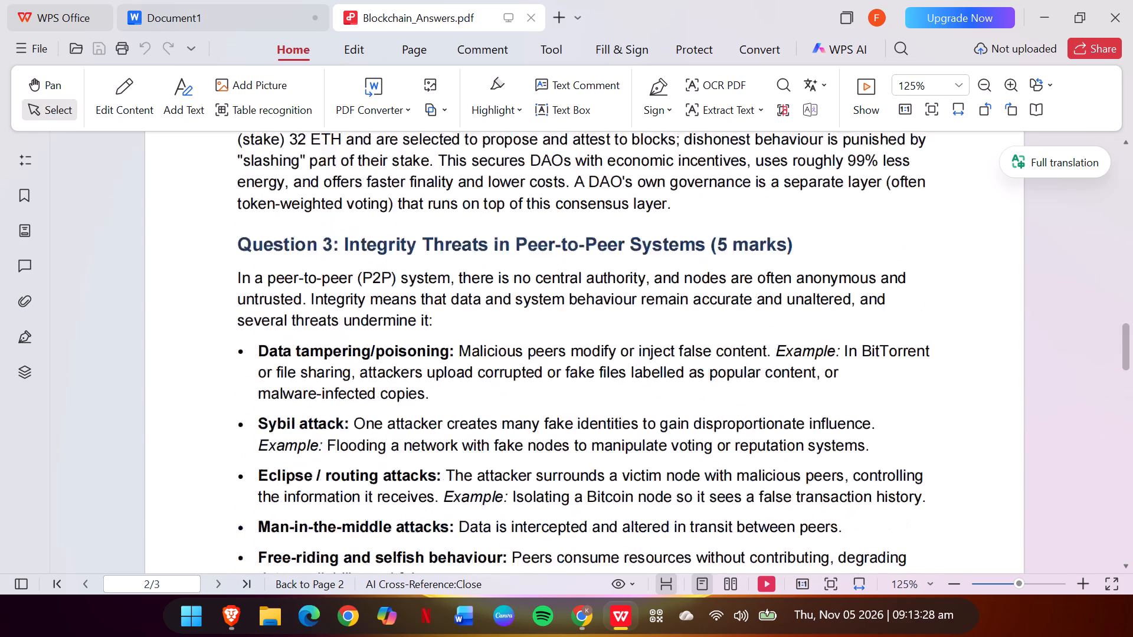
scroll(495, 369, up, 1)
scroll(495, 369, down, 1)
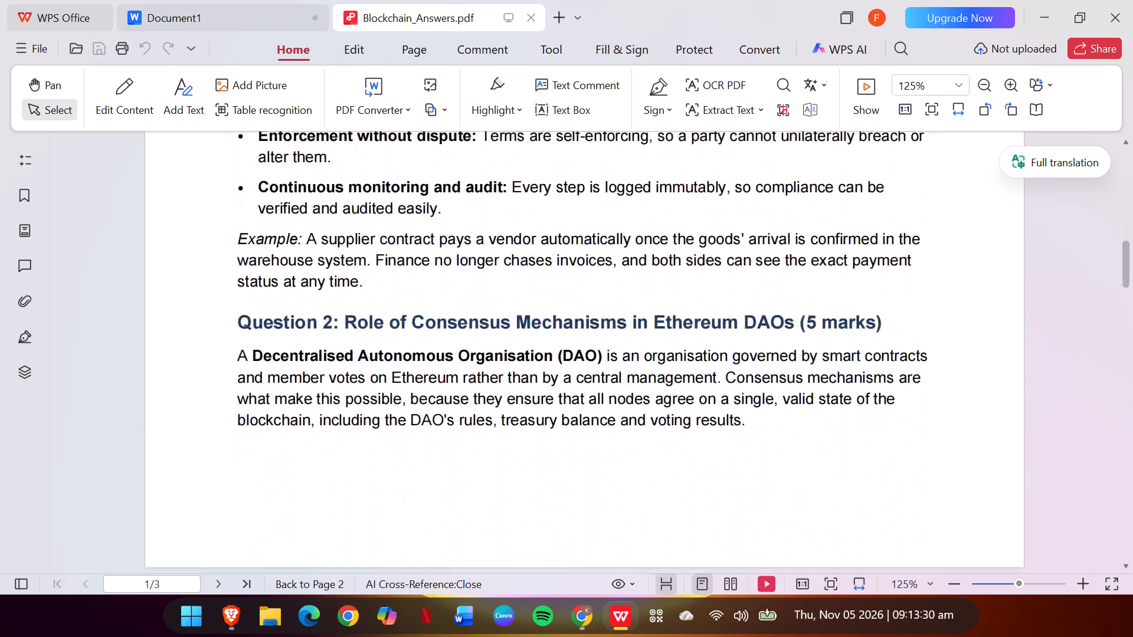
scroll(495, 369, down, 2)
scroll(495, 369, up, 2)
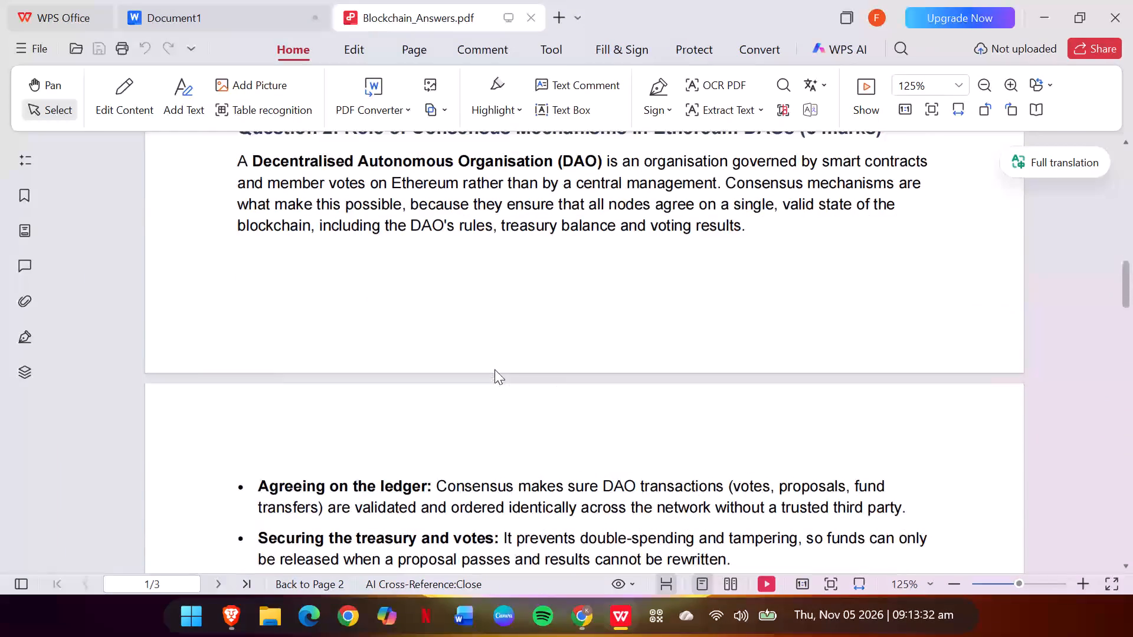
click(244, 0)
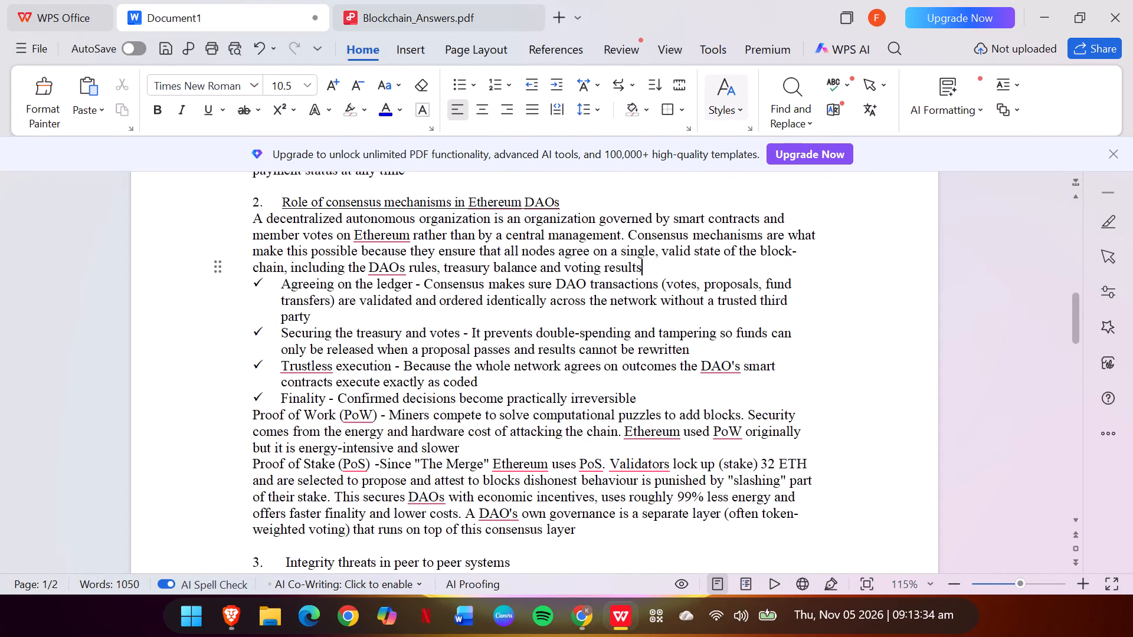
key(Return)
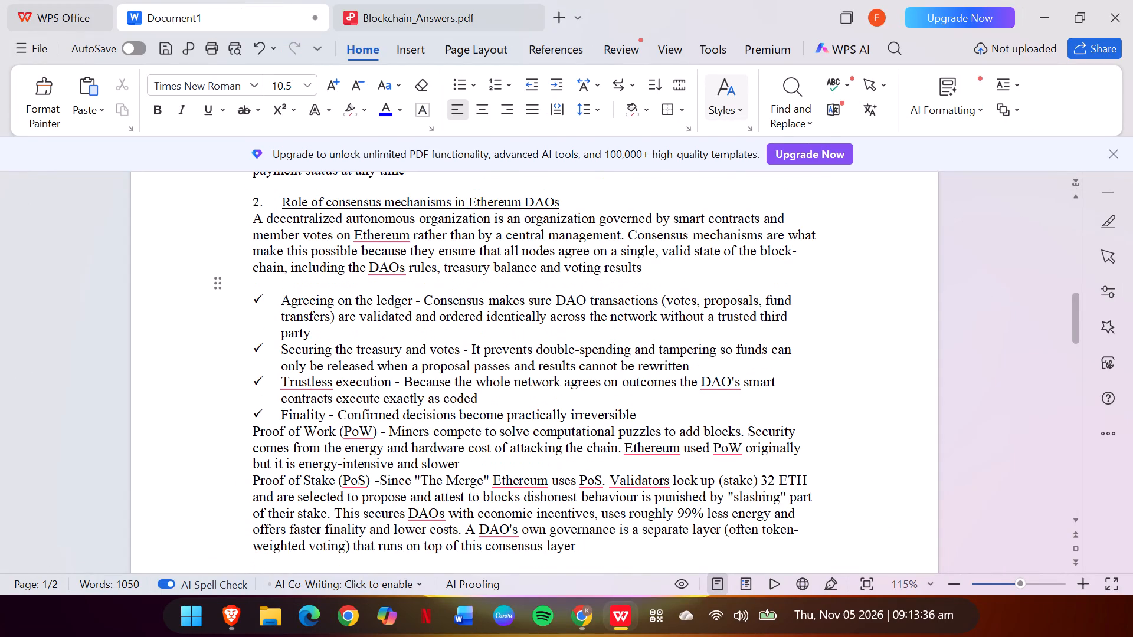
Add a single unbulleted blank line between the "Finality" bullet and the "Proof of Work (PoW)" paragraph.
scroll(455, 451, down, 1)
click(671, 392)
key(Return)
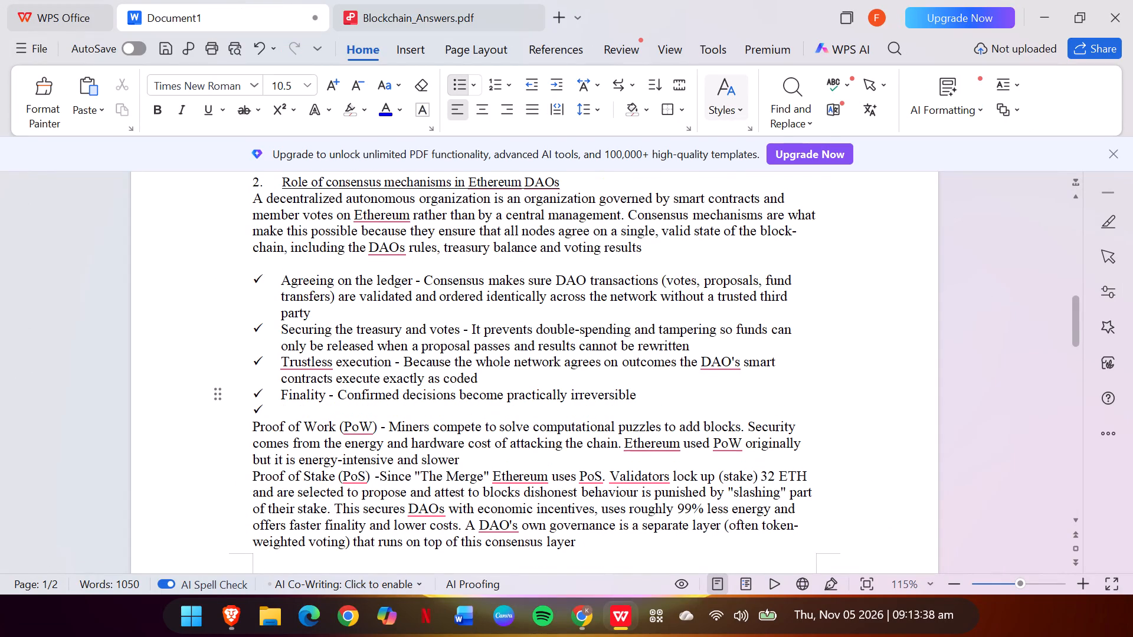
key(Return)
key(Return)
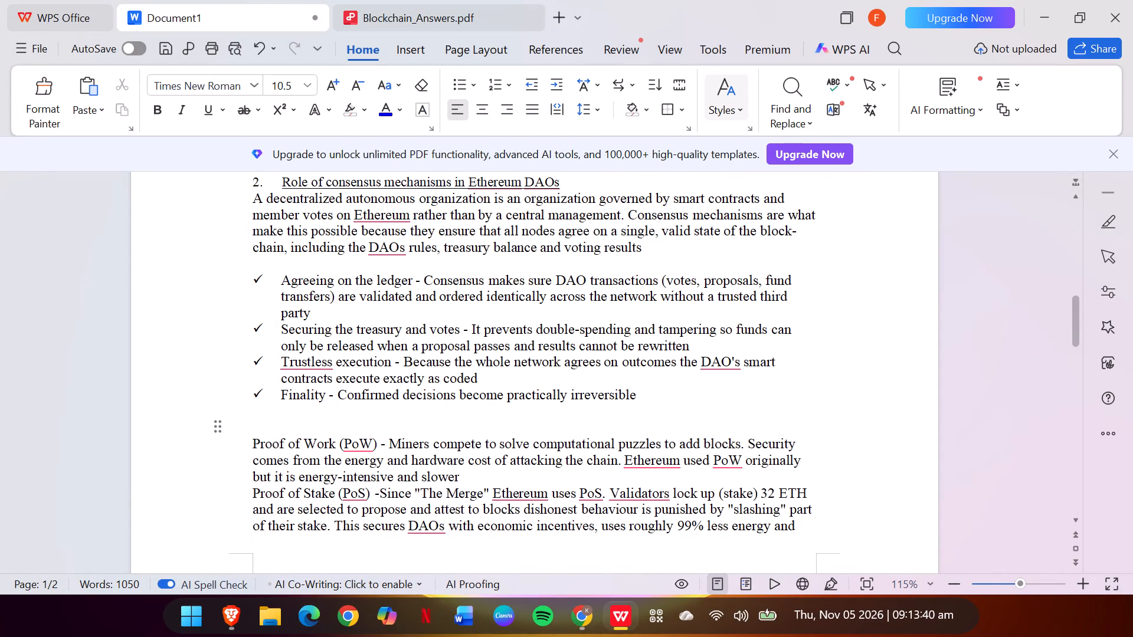
scroll(671, 392, down, 2)
scroll(553, 419, down, 1)
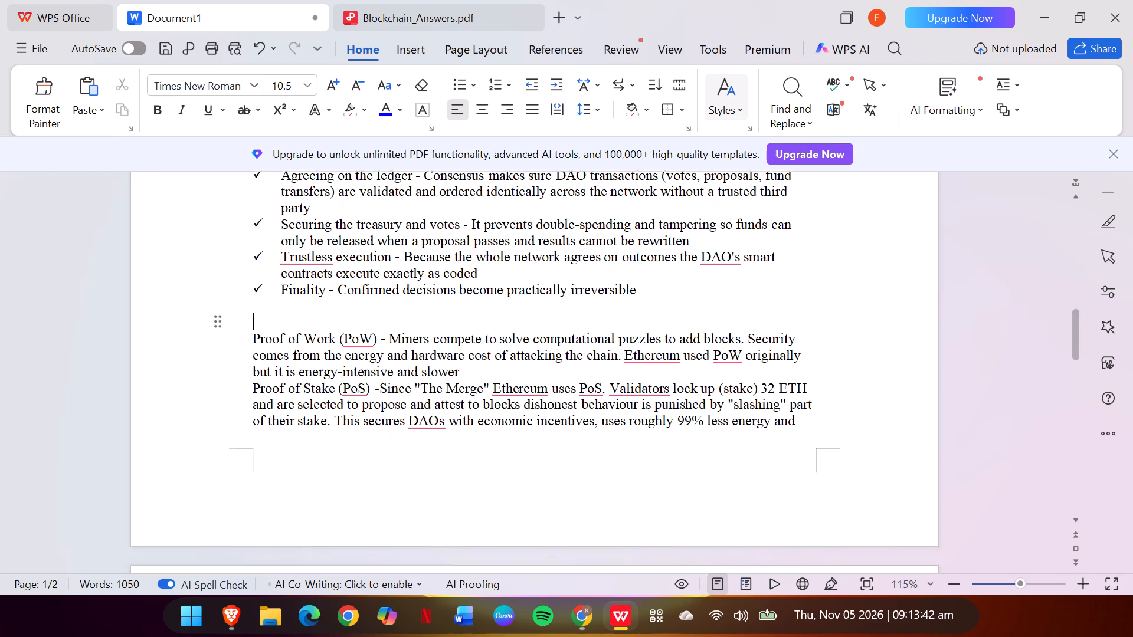
scroll(553, 419, down, 2)
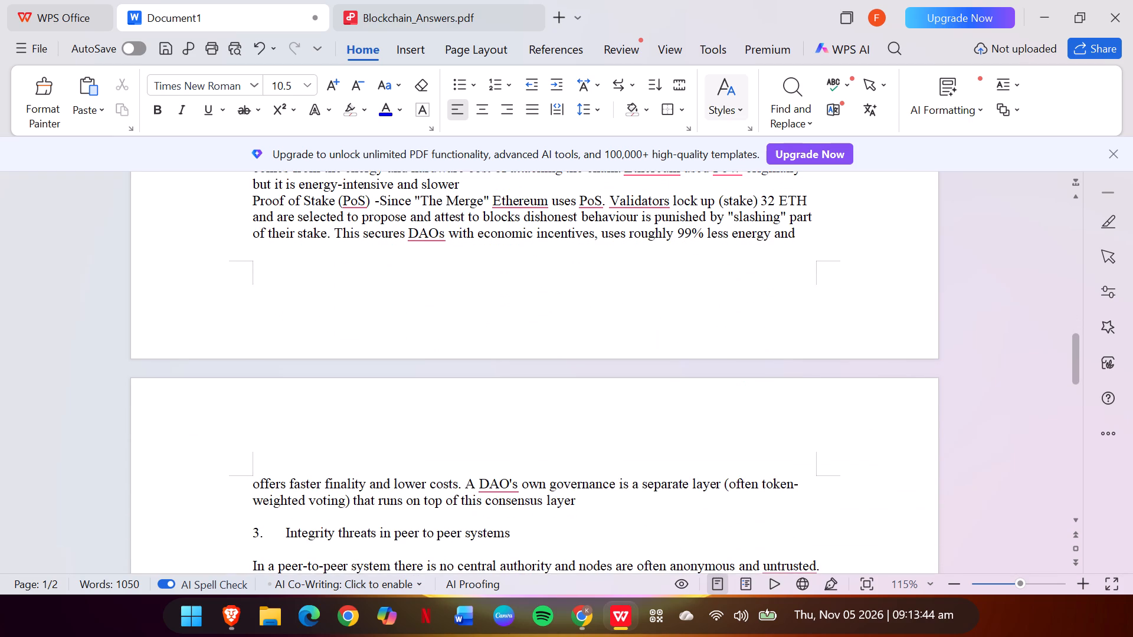
scroll(553, 419, up, 1)
key(backslash)
key(BackSpace)
key(BackSpace)
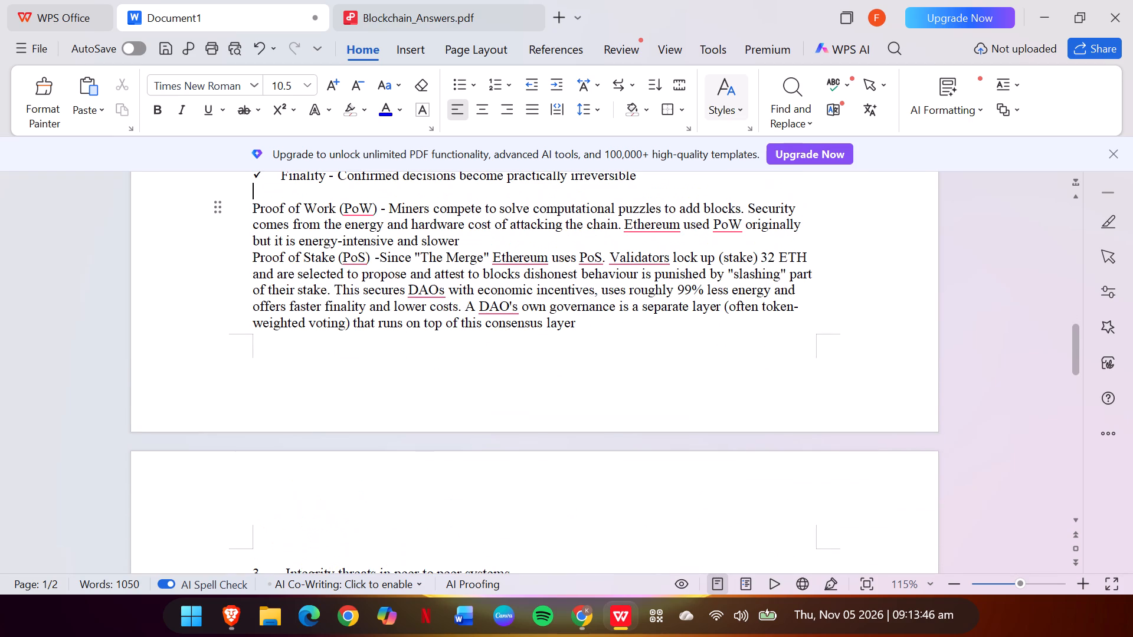
Underline the question 3 heading "Integrity threats in peer to peer systems".
scroll(553, 419, right, 1)
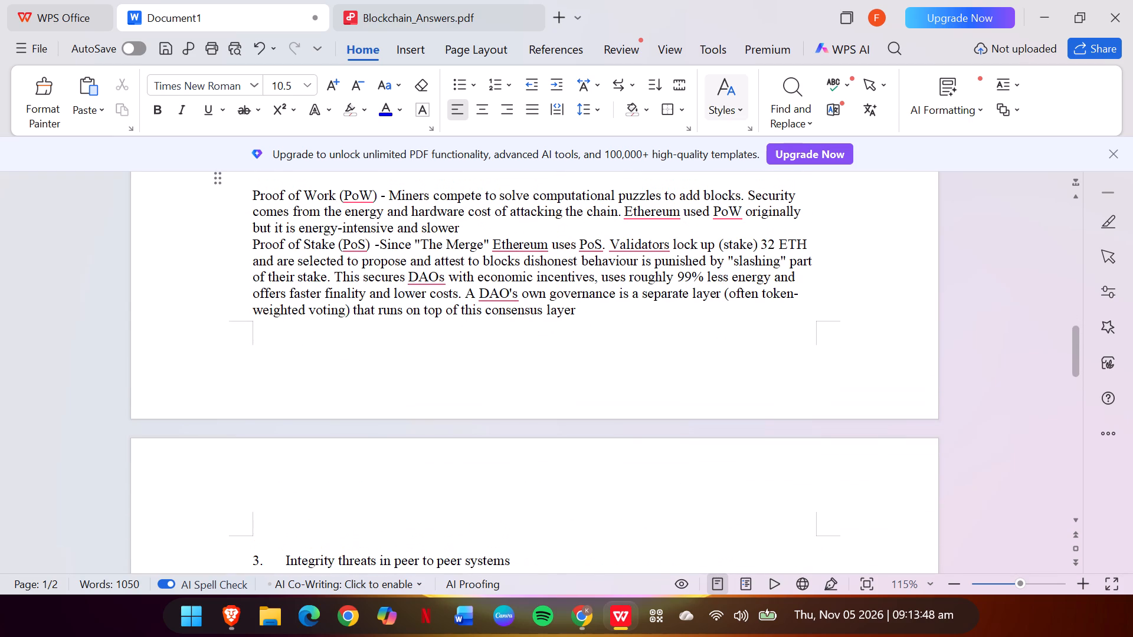
scroll(553, 419, down, 2)
drag(516, 427, 273, 426)
click(194, 376)
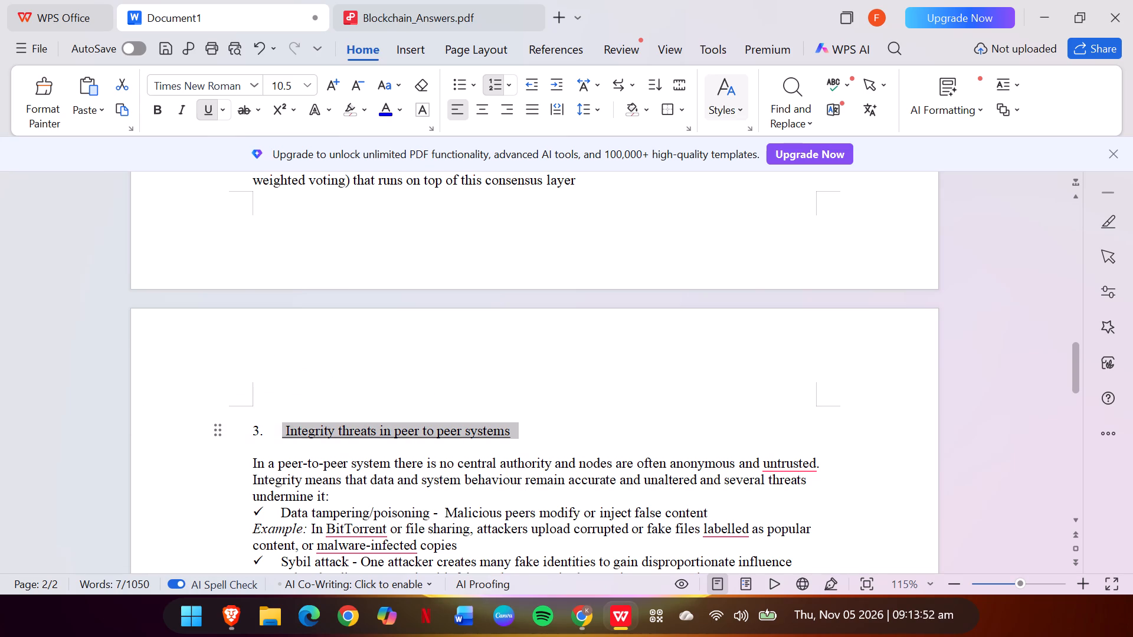
Insert a blank line between the question 3 introduction and the "Data tampering/poisoning" bullet.
click(638, 396)
scroll(638, 396, down, 2)
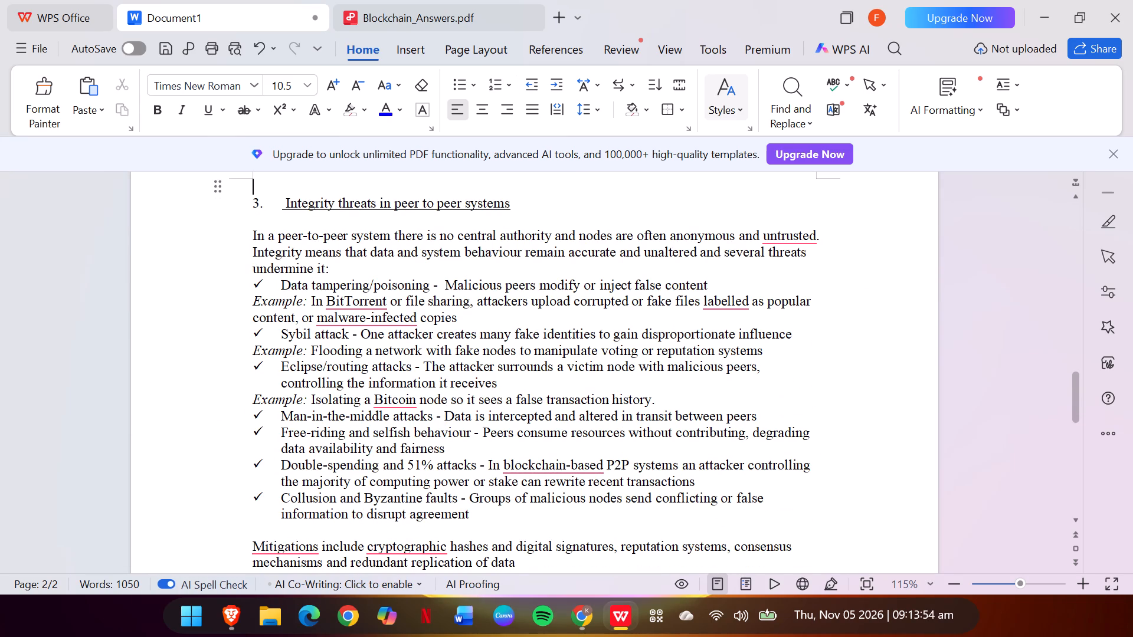
click(340, 268)
key(Return)
Underline the question 4 heading "Blockchain type for charity donations".
scroll(340, 268, down, 1)
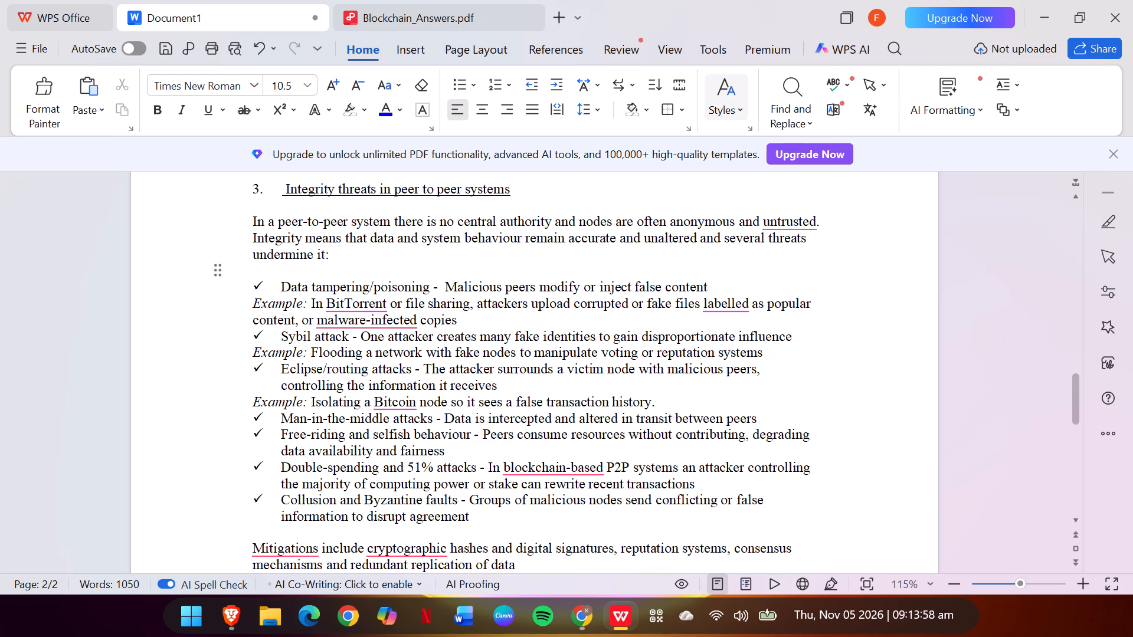
scroll(450, 474, down, 1)
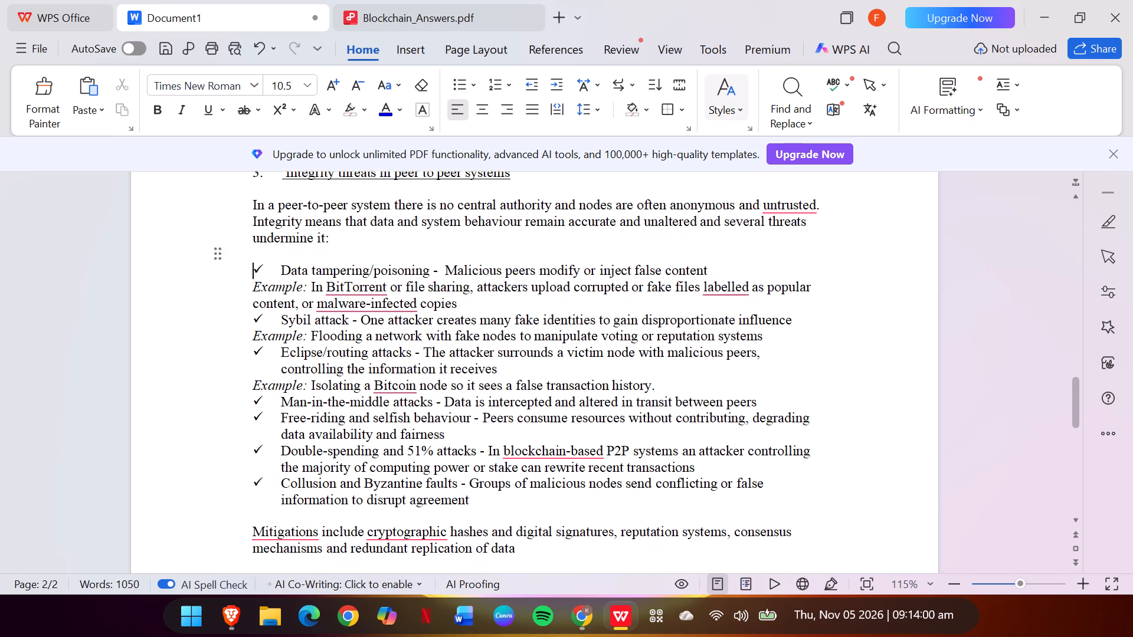
scroll(450, 474, down, 3)
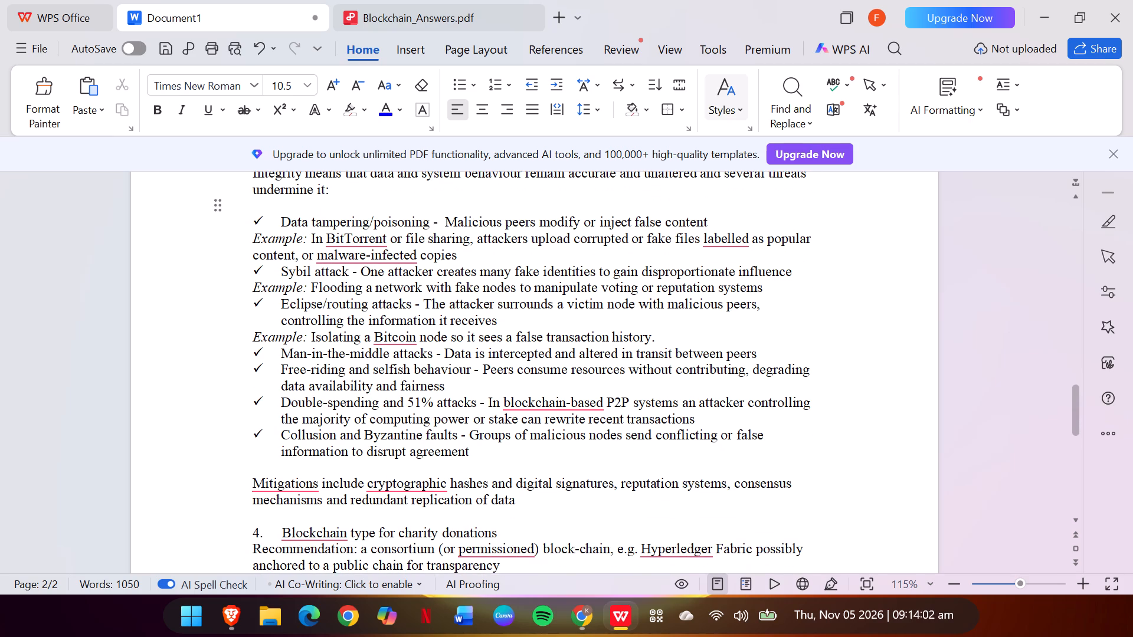
scroll(450, 474, down, 1)
drag(511, 505, 506, 497)
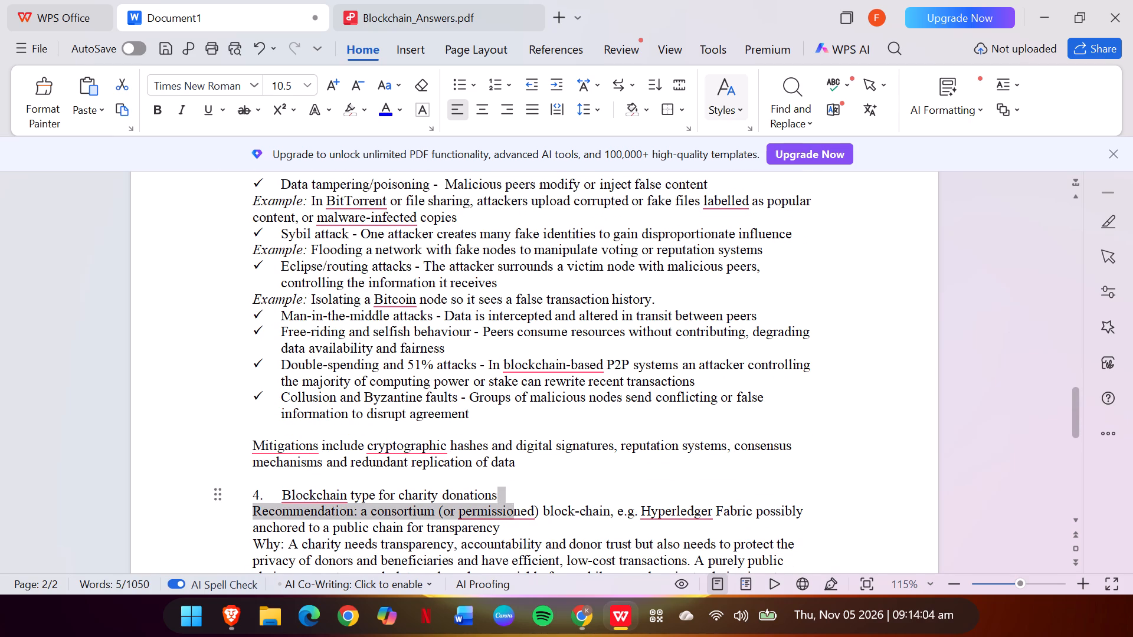
drag(506, 497, 506, 496)
click(506, 496)
drag(506, 496, 237, 494)
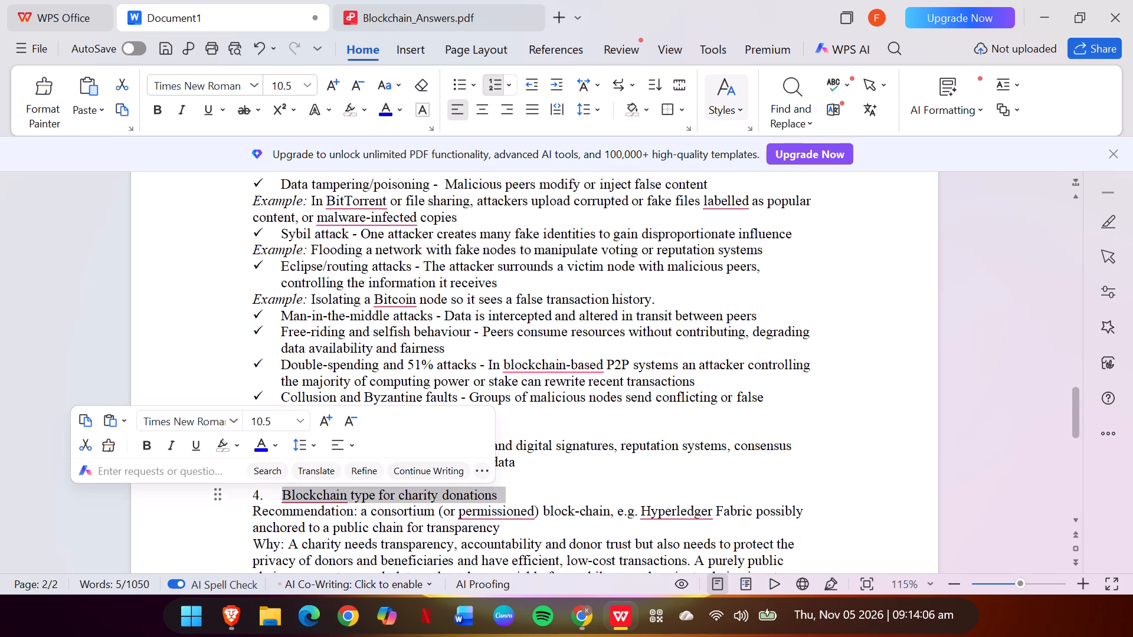
click(197, 450)
click(192, 314)
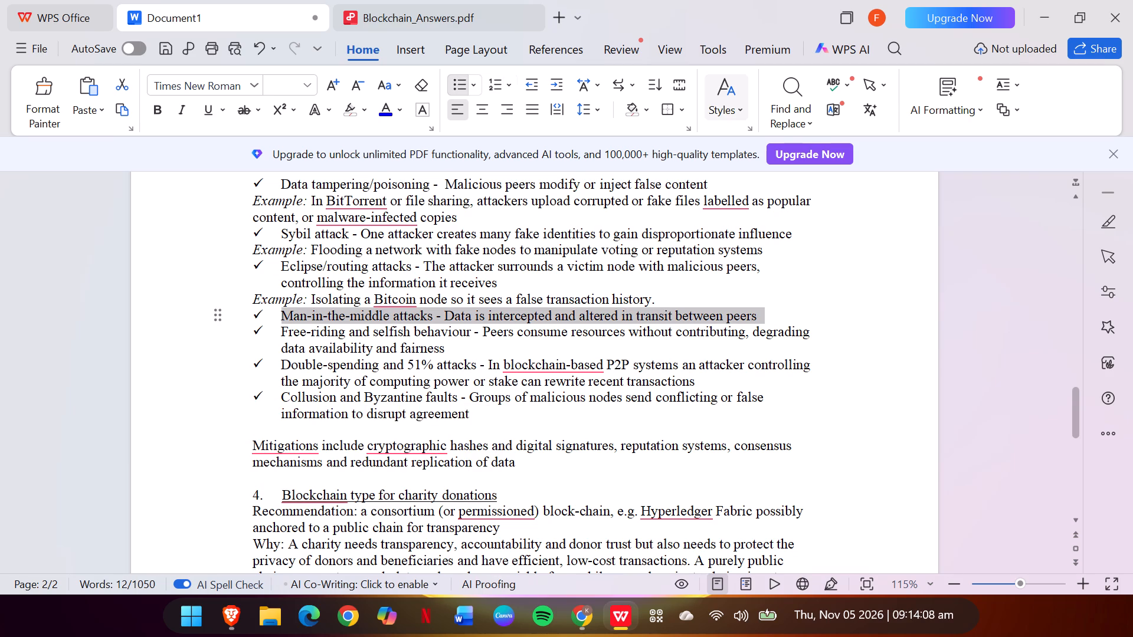
Add a single unbulleted blank line between the "Donor confidence" bullet and the charity example paragraph in question 4.
scroll(192, 314, down, 4)
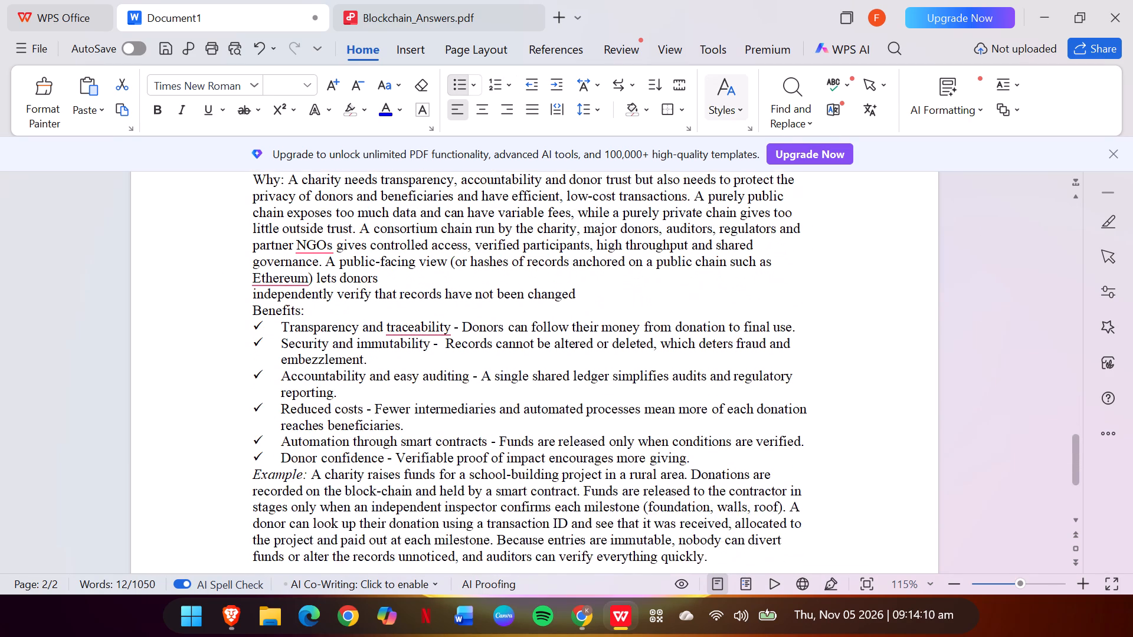
scroll(192, 314, down, 1)
click(716, 369)
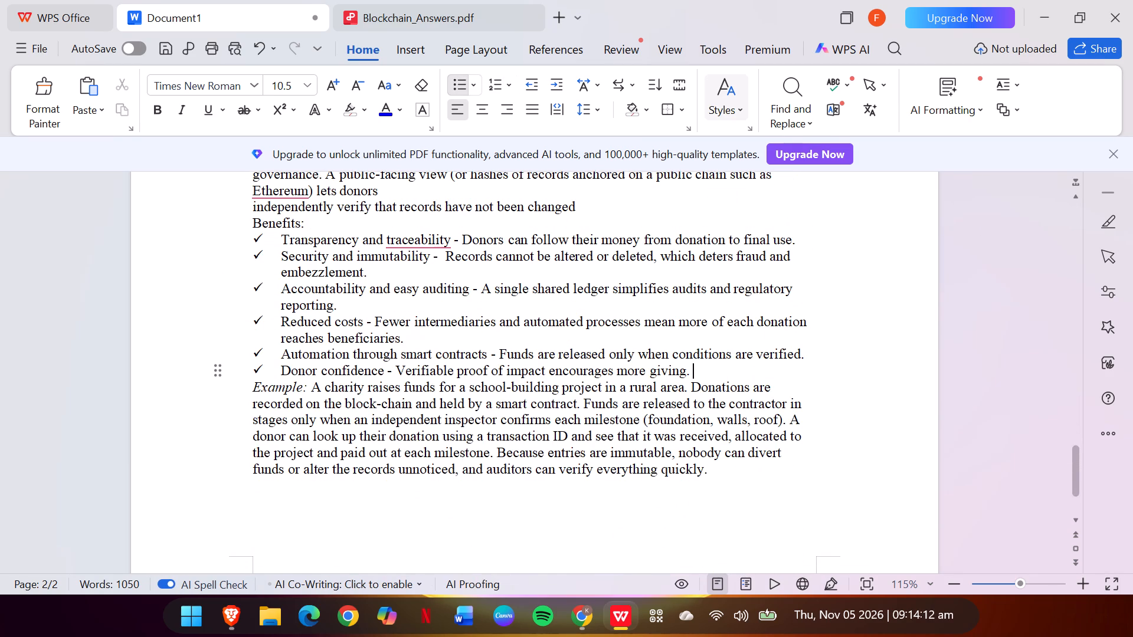
key(Return)
key(Return)
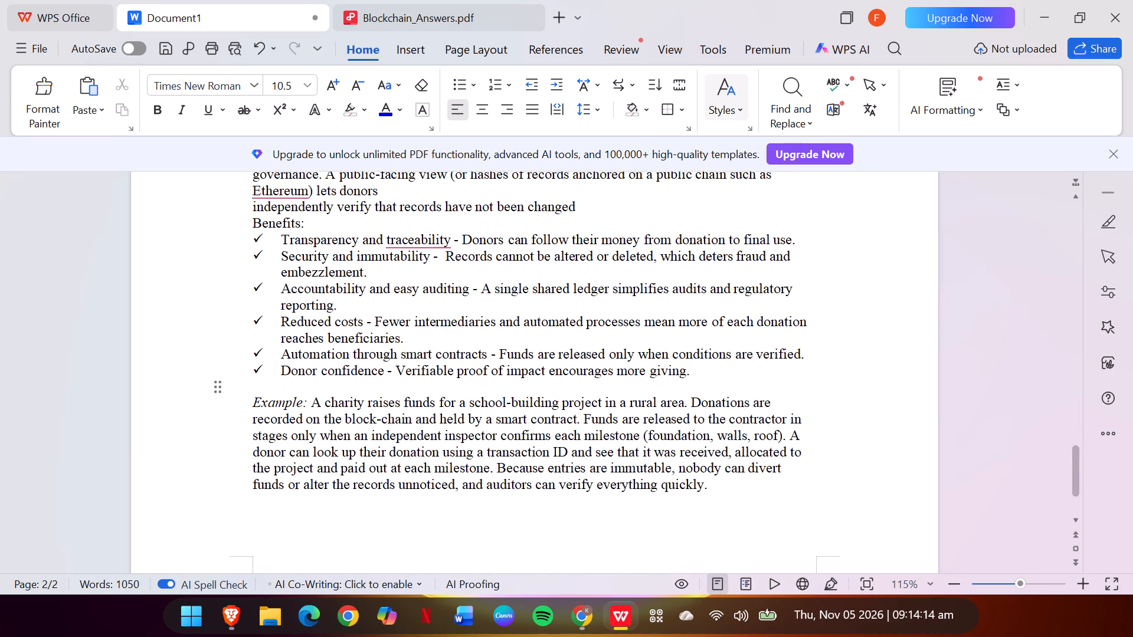
Insert a blank line above "Benefits:" in the question 4 answer.
scroll(716, 369, up, 1)
click(597, 251)
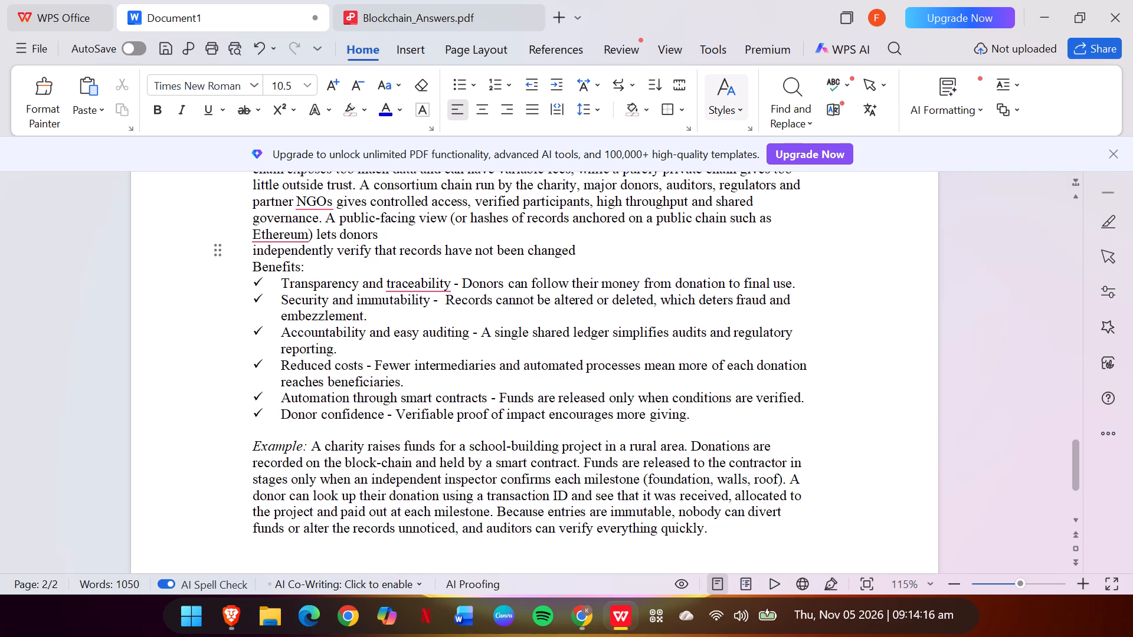
key(backslash)
key(BackSpace)
key(Return)
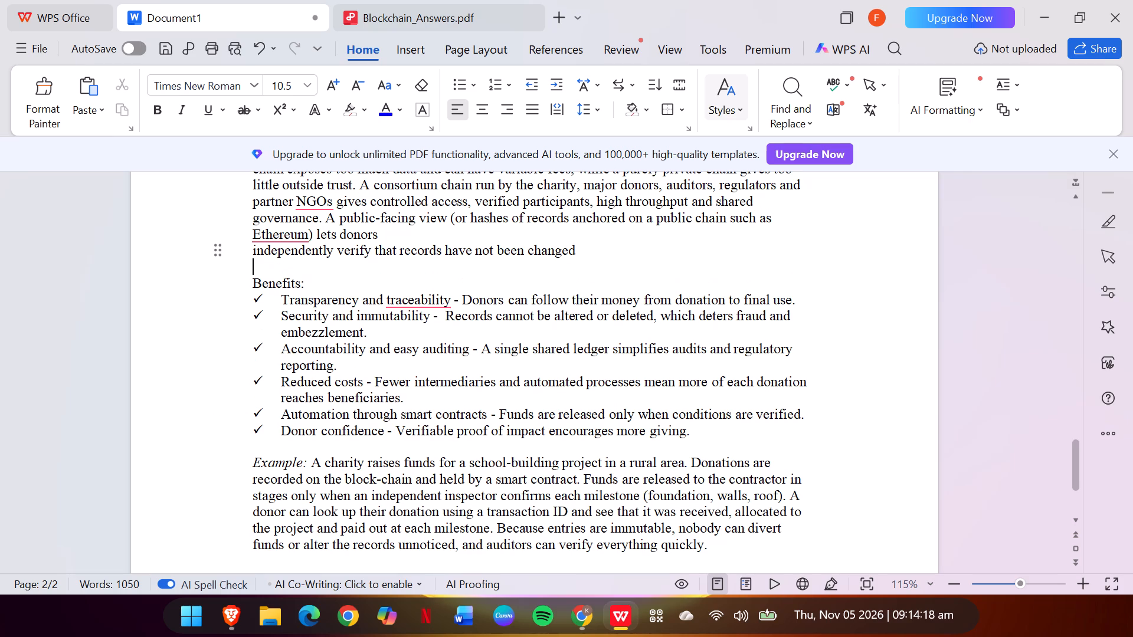
Add an unnumbered blank line between the question 4 heading and the "Recommendation" paragraph.
scroll(502, 308, up, 1)
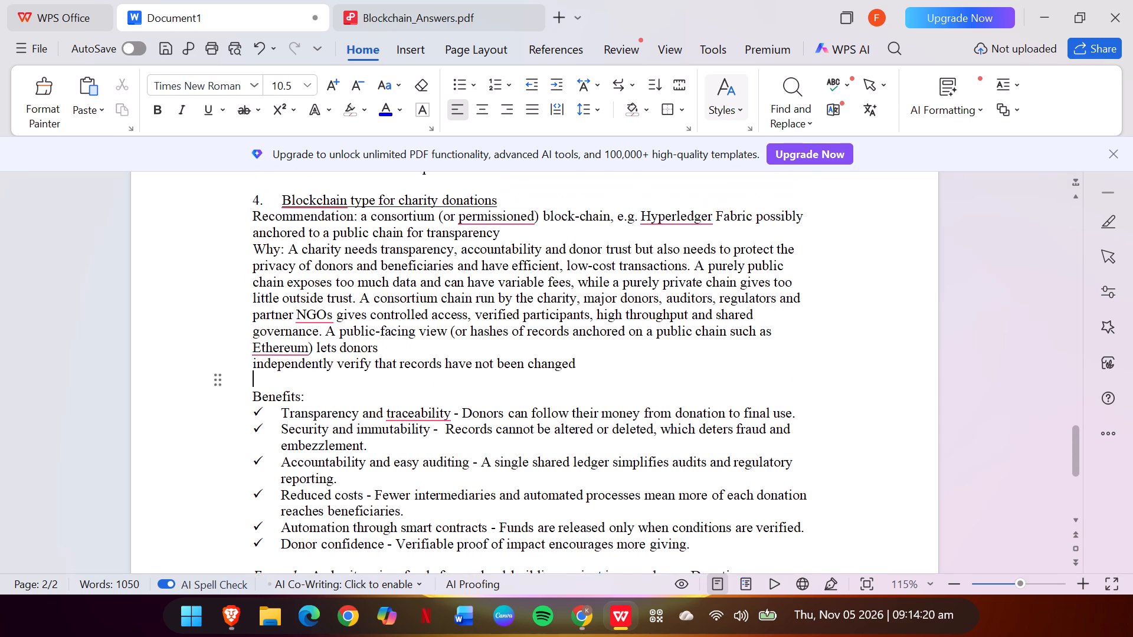
scroll(502, 308, up, 1)
click(522, 261)
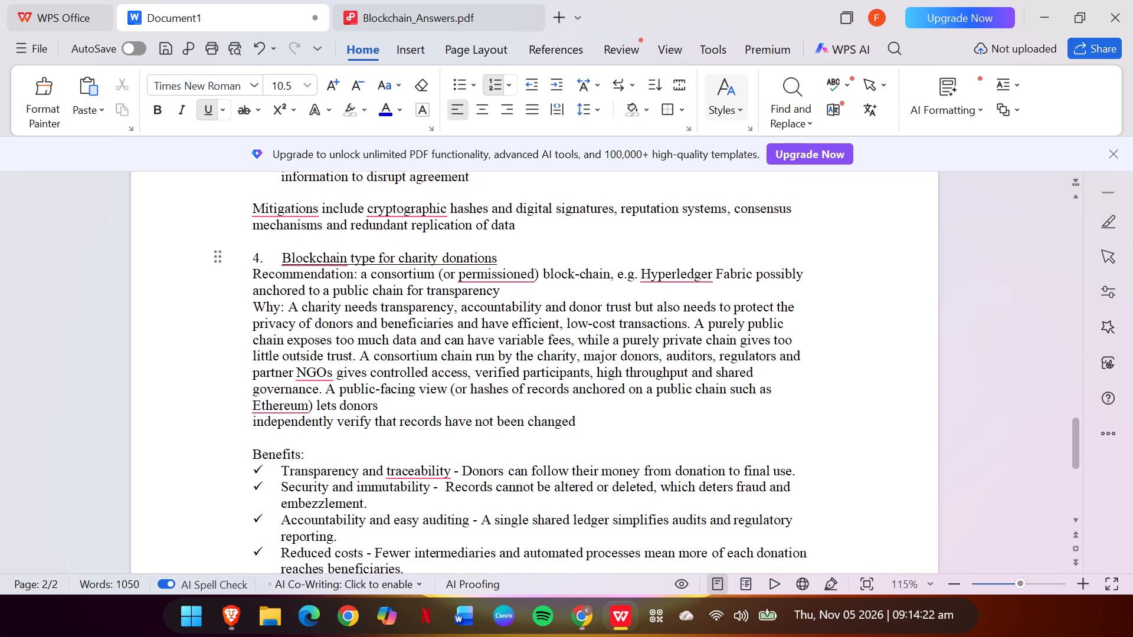
key(Return)
scroll(522, 261, up, 1)
key(Return)
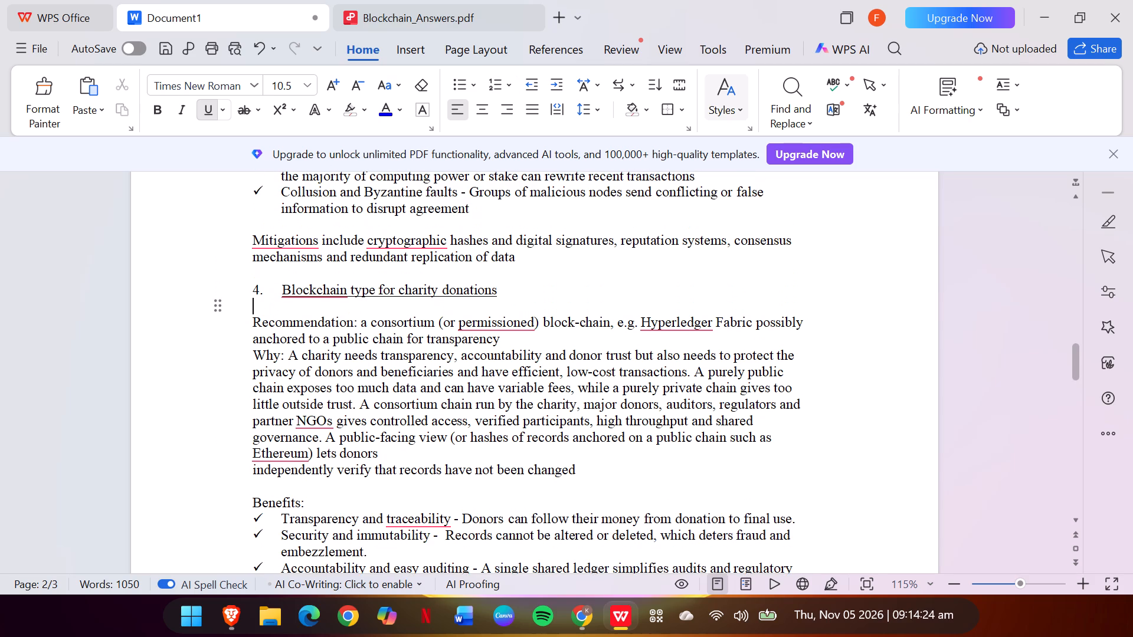
Start saving a copy of Document1 to the Desktop and replace the suggested file name with "ASS 3 BC".
scroll(522, 261, up, 5)
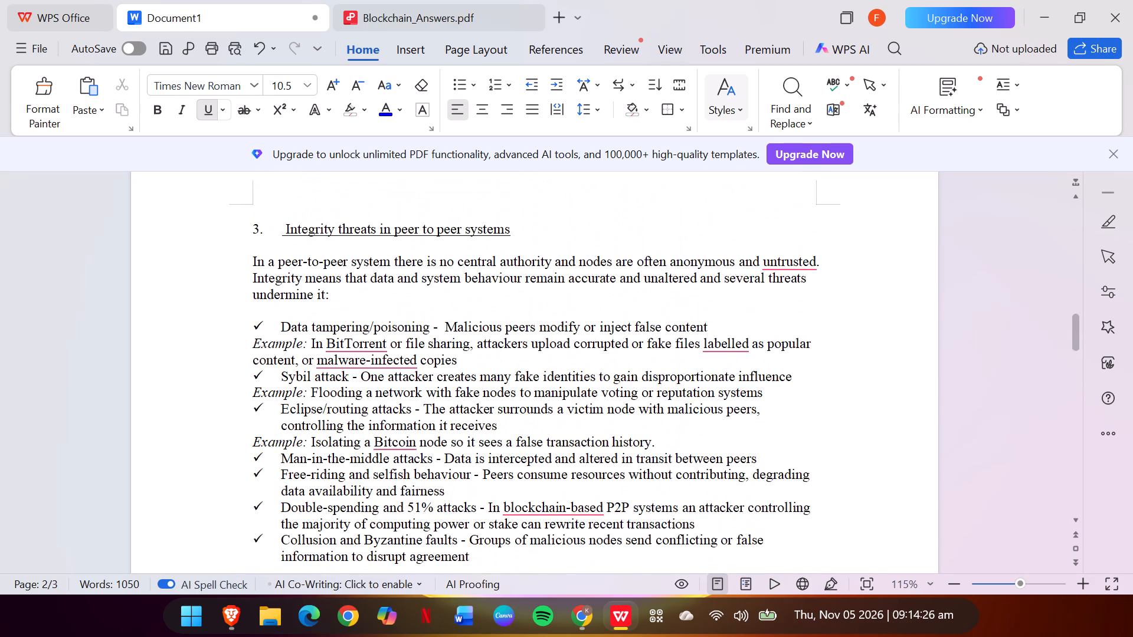
scroll(522, 261, up, 5)
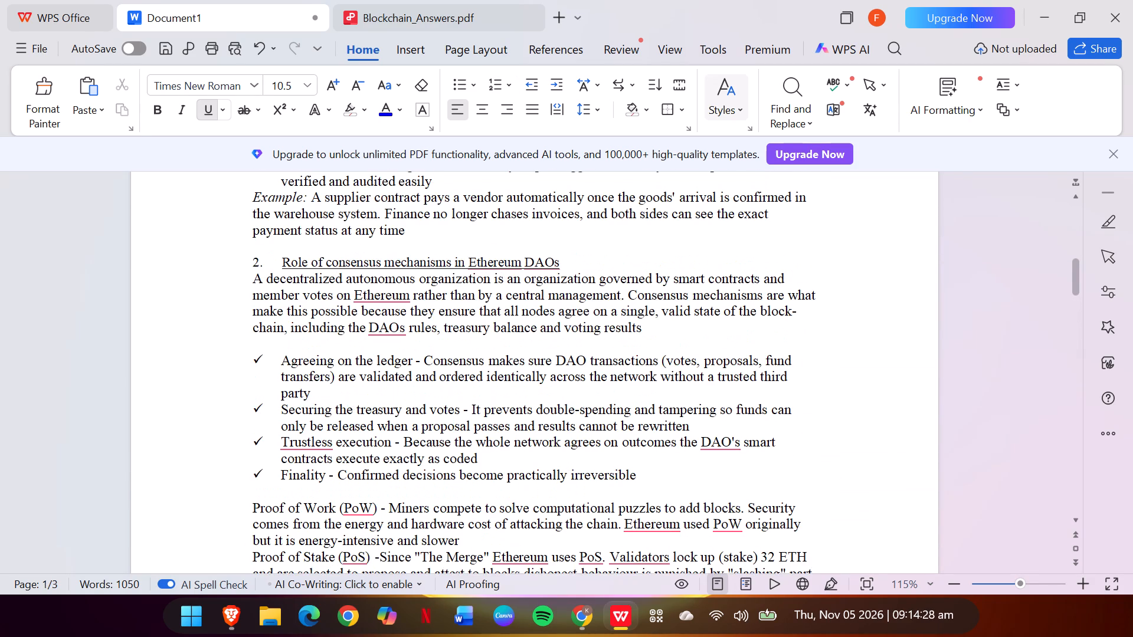
scroll(522, 261, up, 3)
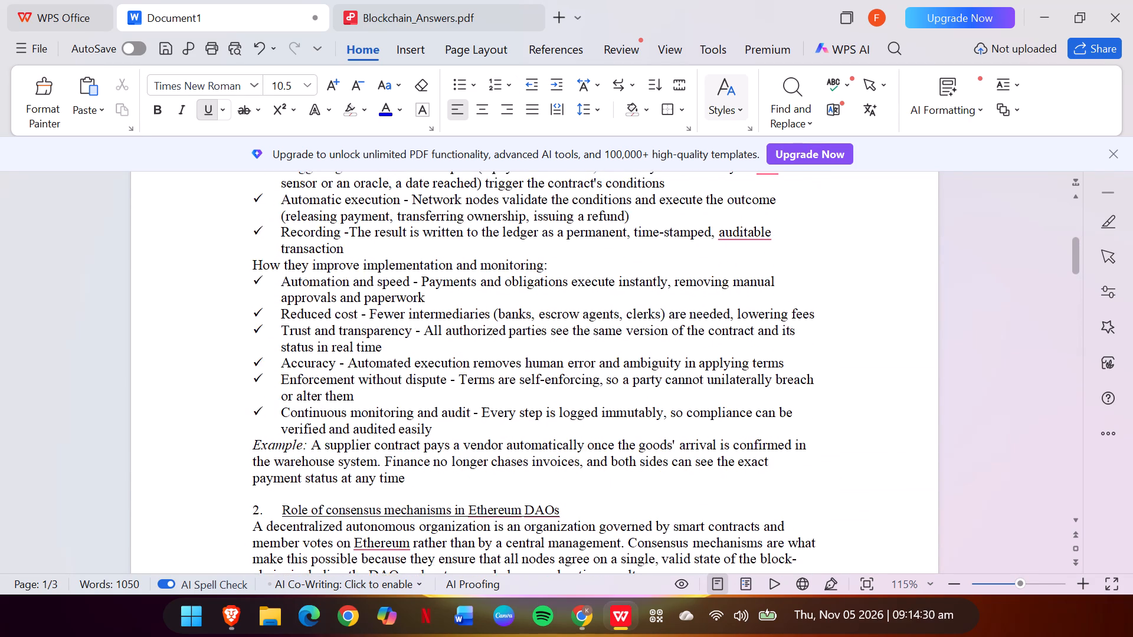
scroll(522, 261, up, 3)
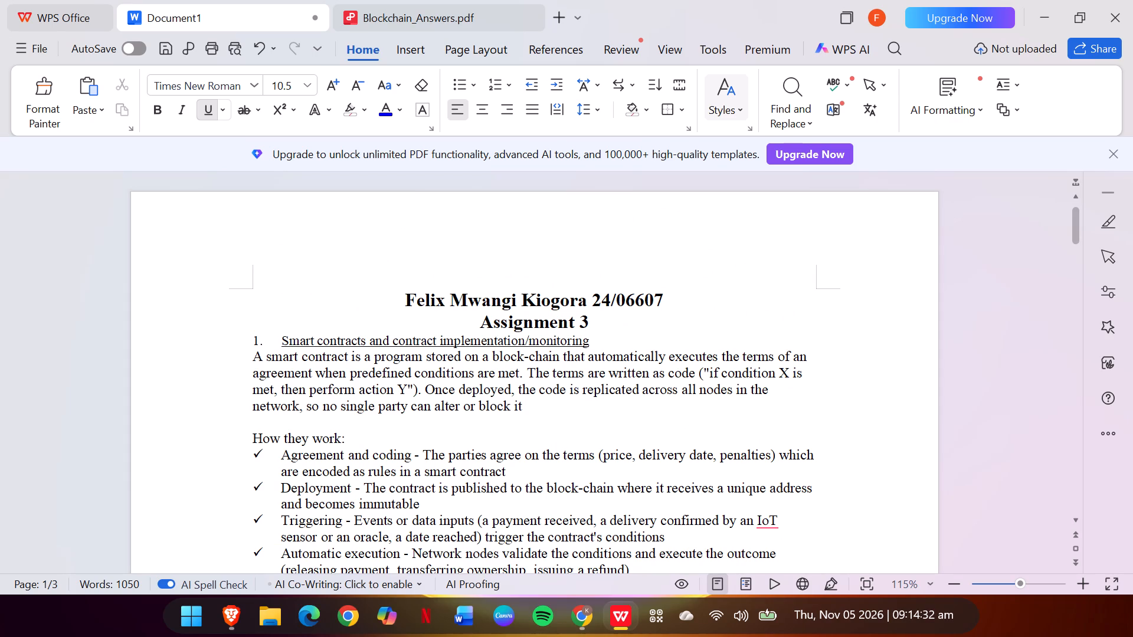
click(22, 53)
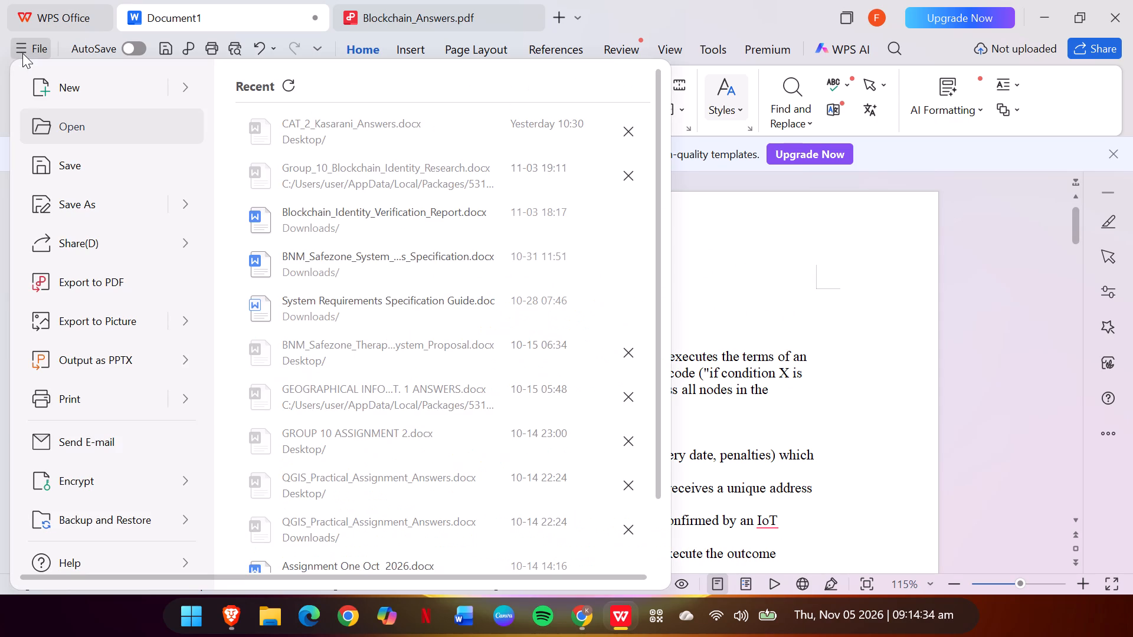
click(92, 203)
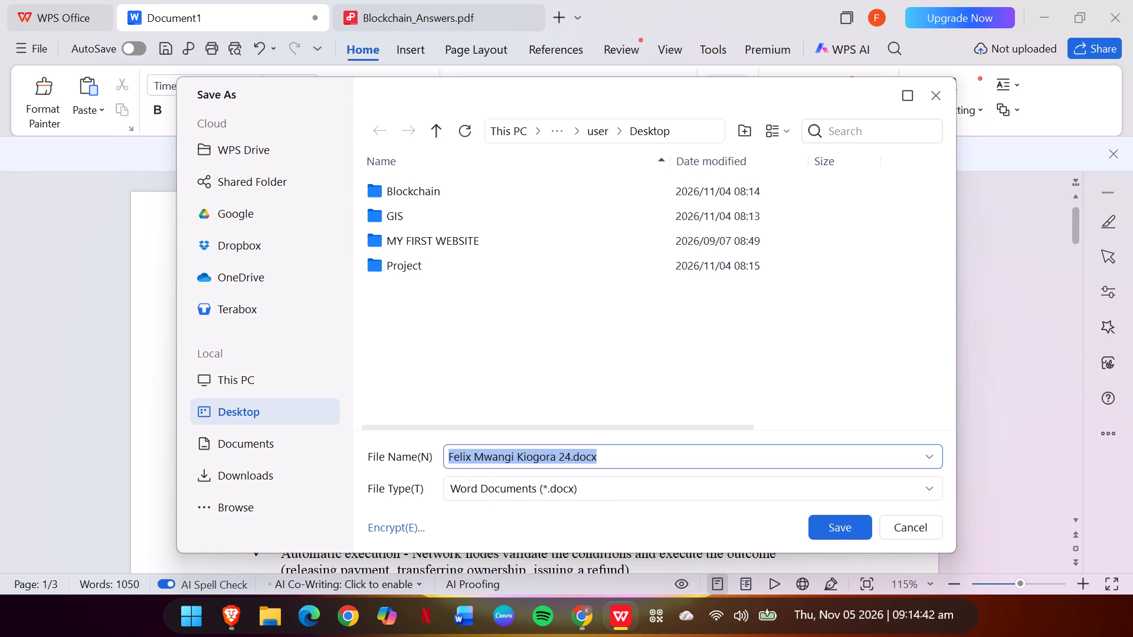
click(560, 452)
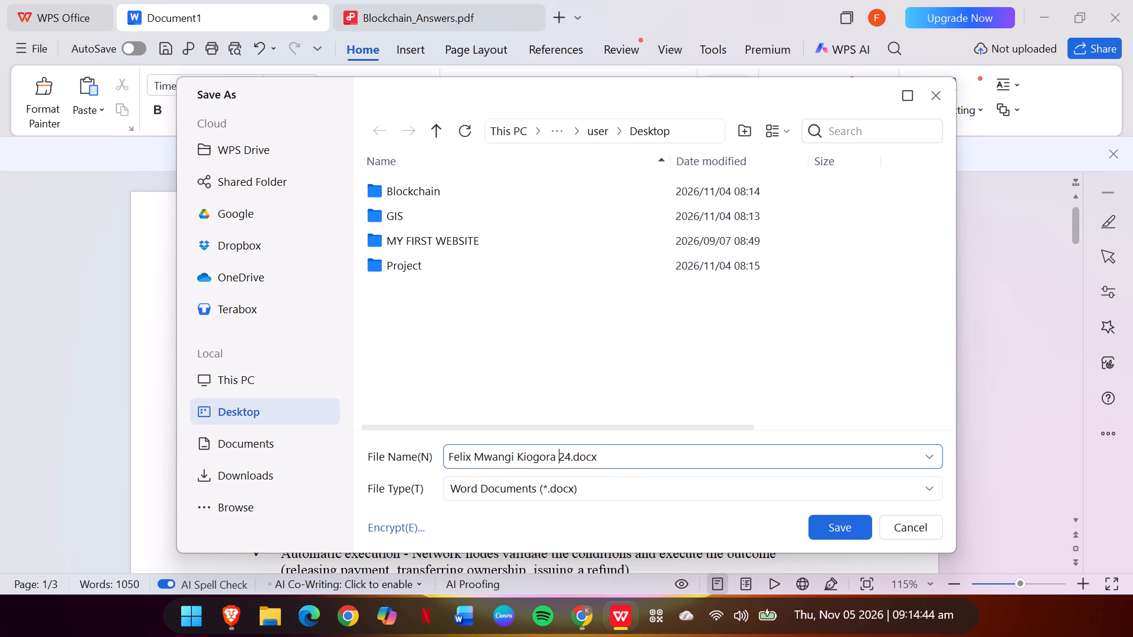
click(570, 459)
key(BackSpace)
key(BackSpace)
key(BackSpace)
key(BackSpace)
key(BackSpace)
key(BackSpace)
key(BackSpace)
key(BackSpace)
key(BackSpace)
key(BackSpace)
key(BackSpace)
key(BackSpace)
key(BackSpace)
key(BackSpace)
key(BackSpace)
key(BackSpace)
key(BackSpace)
key(BackSpace)
key(BackSpace)
key(BackSpace)
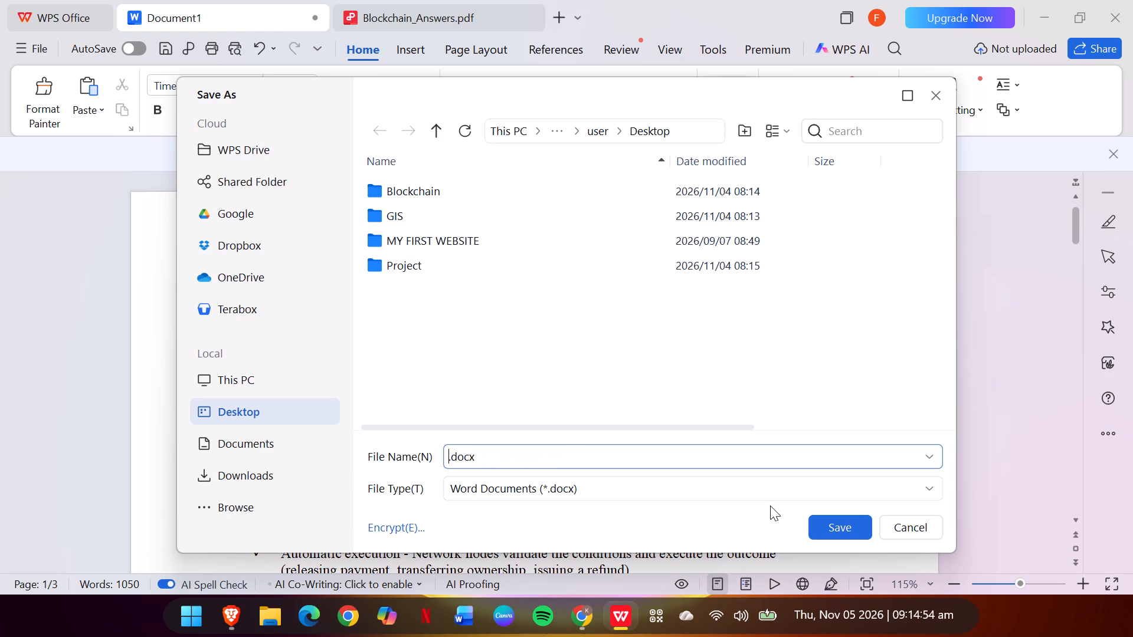
key(space)
text(3)
key(space)
key(b)
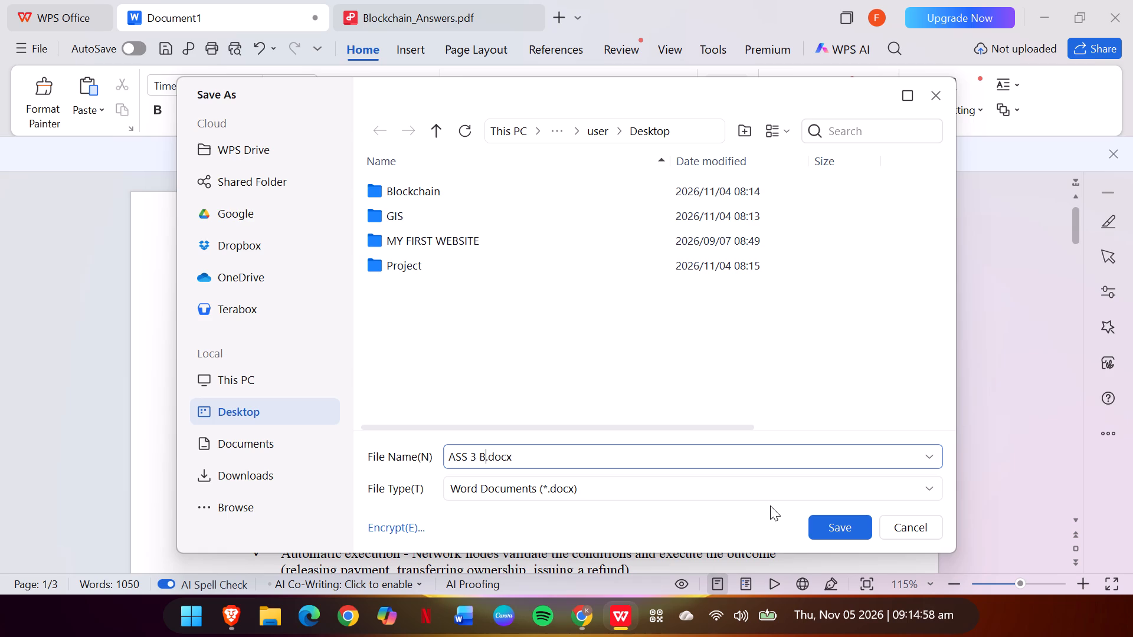
key(c)
click(844, 541)
Set the file type to PDF Format (*.pdf) and save the file to the Desktop.
click(831, 493)
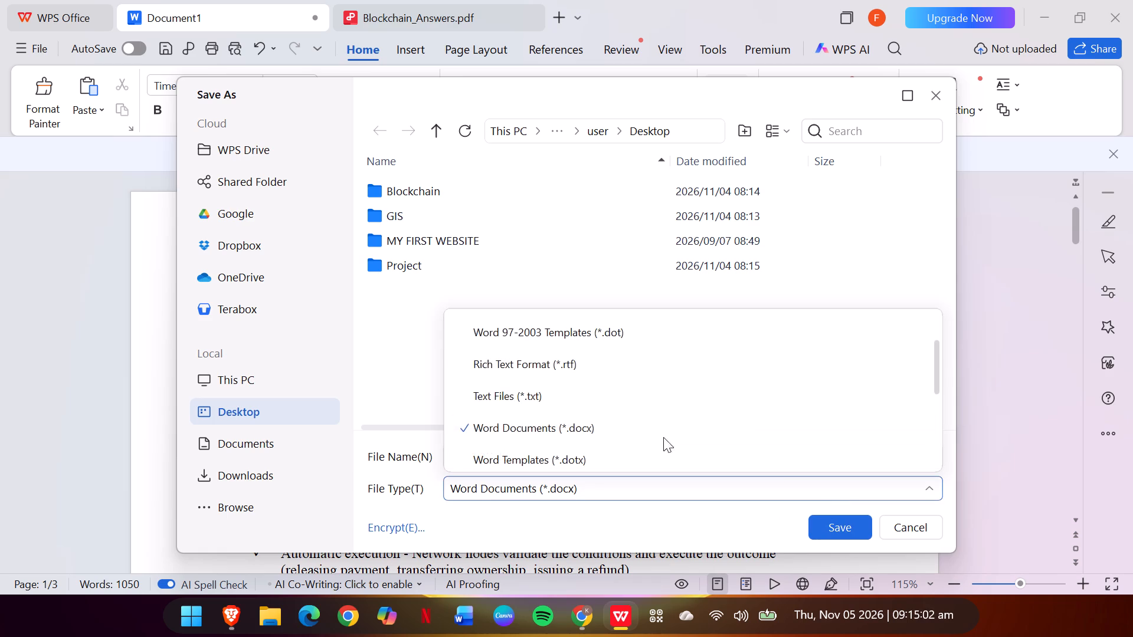
scroll(553, 386, down, 2)
click(548, 448)
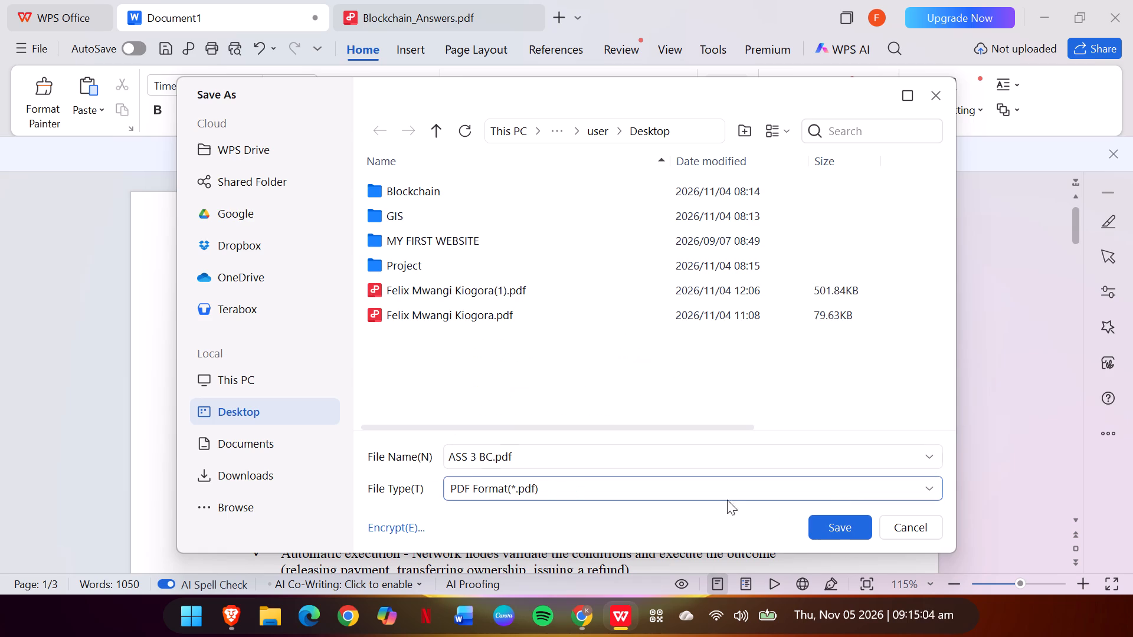
click(831, 526)
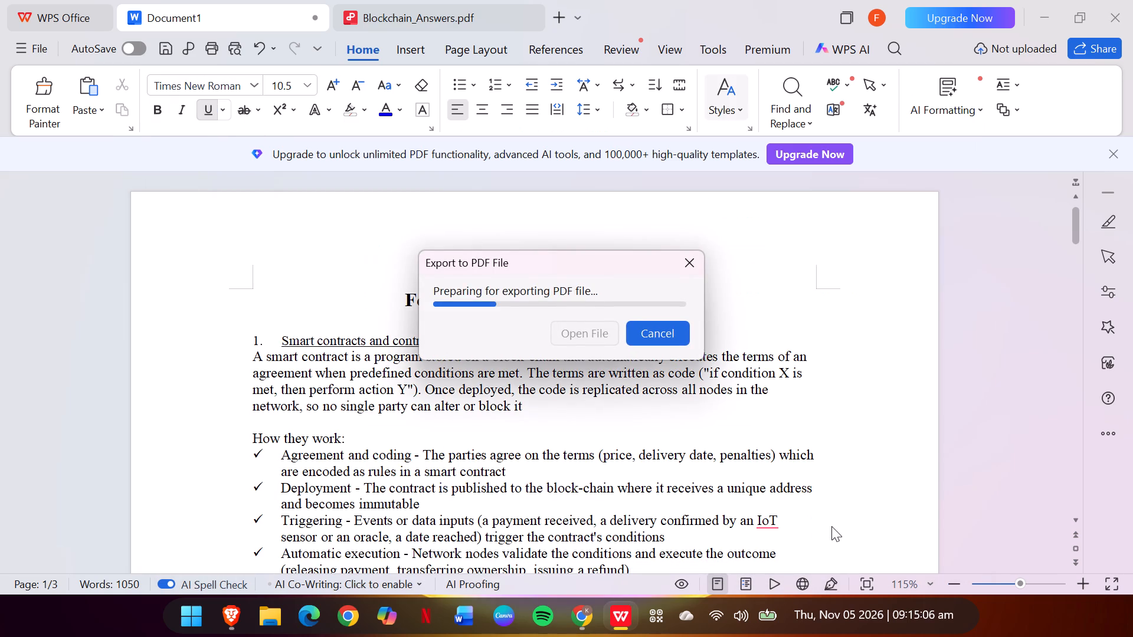
Switch to Google Chrome and reload the blockchain assignment page, going to its submission section.
click(595, 625)
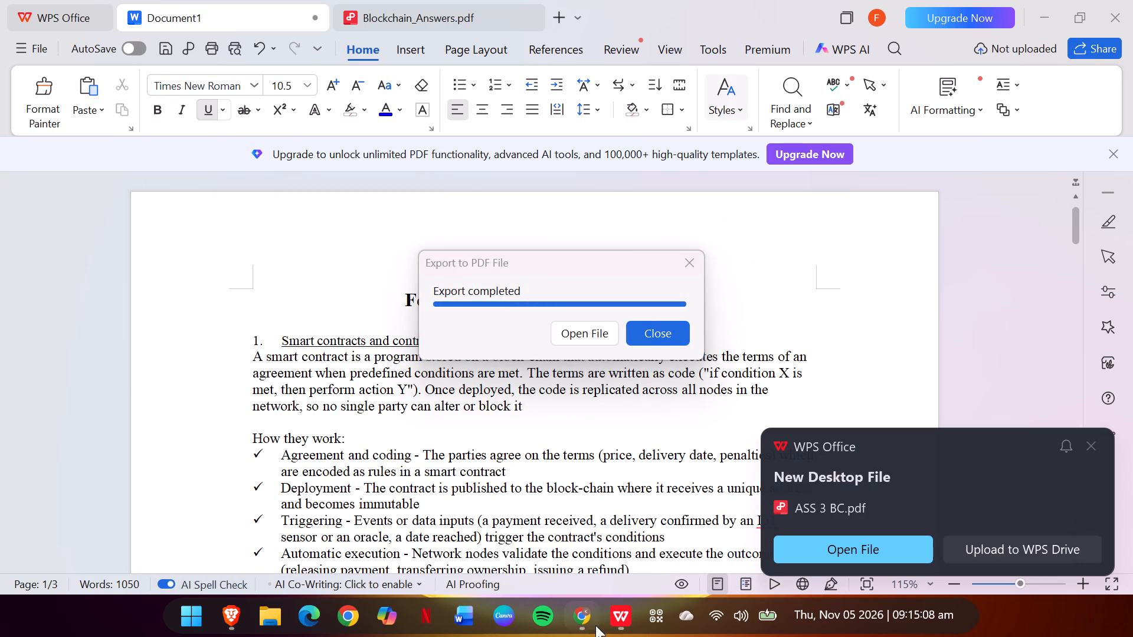
scroll(233, 434, down, 2)
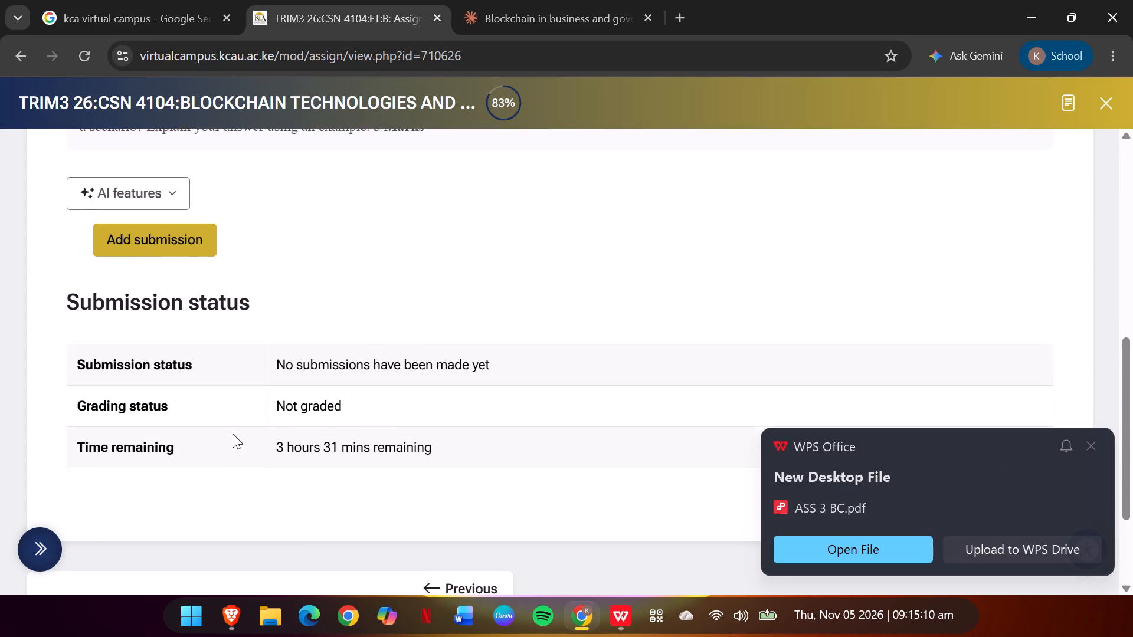
scroll(233, 434, up, 1)
click(80, 51)
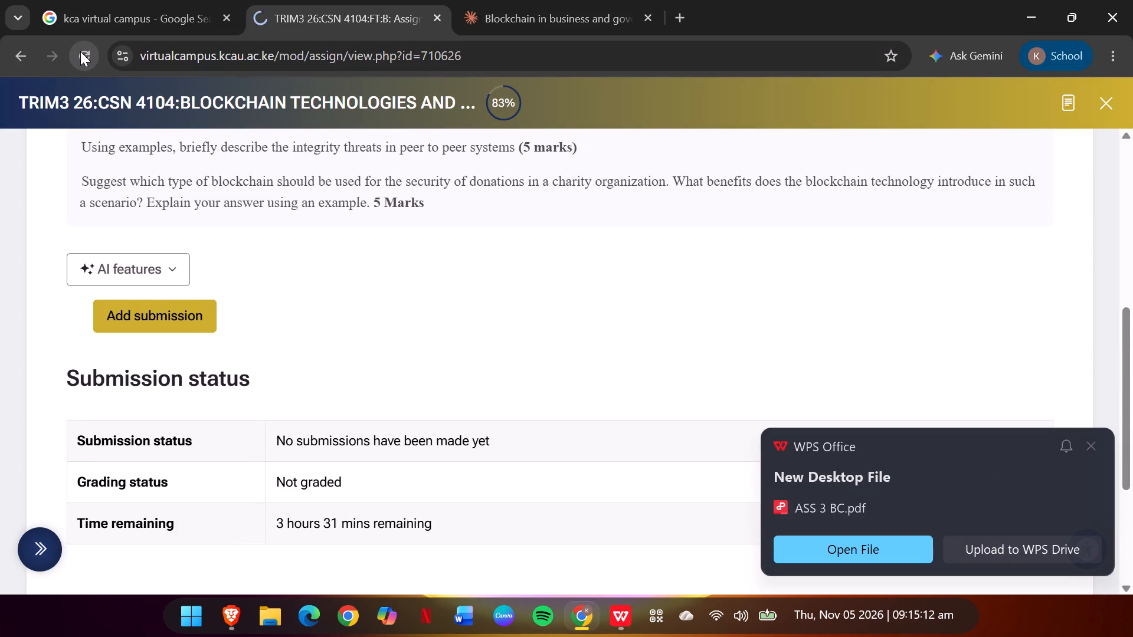
scroll(254, 251, down, 3)
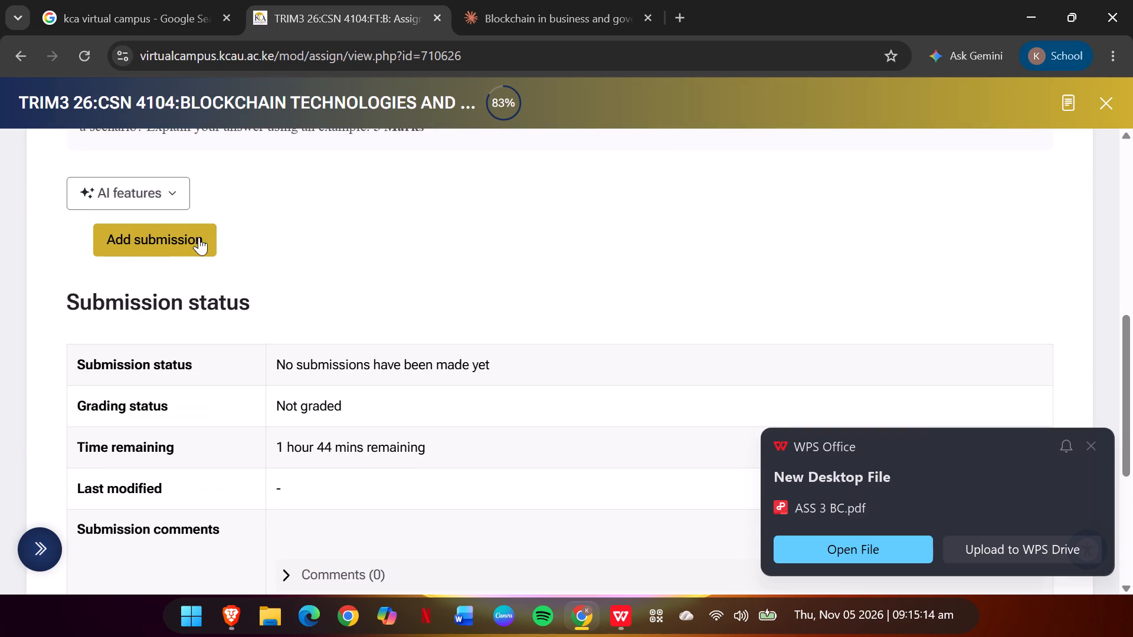
Add a submission to Assignment 3 and upload the "ASS 3 BC" PDF from the Desktop to its file submissions.
click(194, 235)
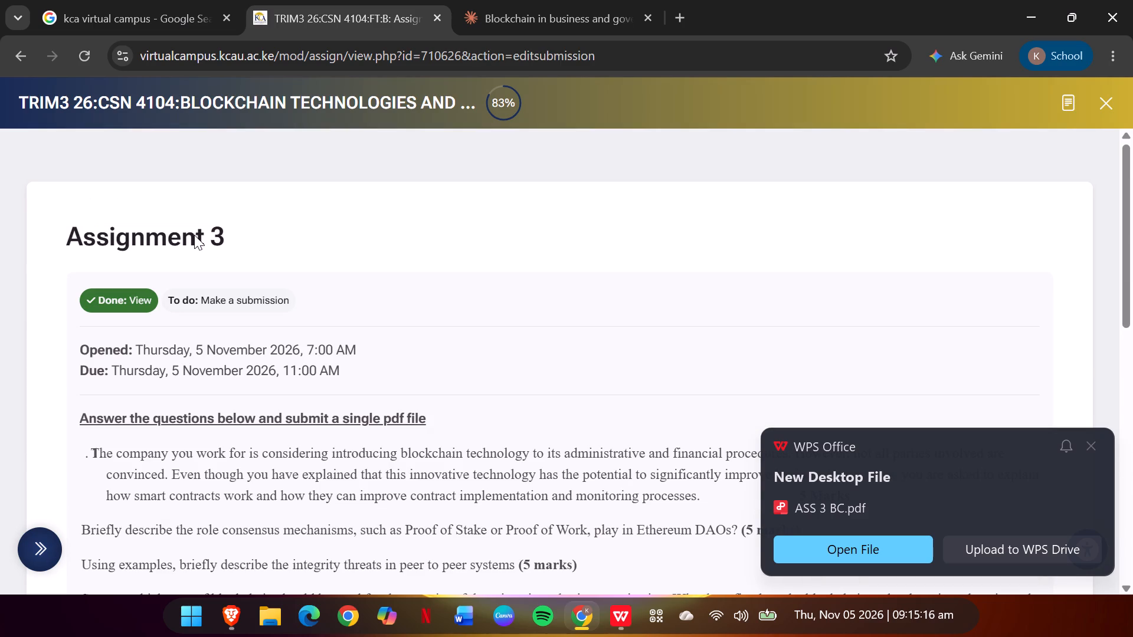
scroll(194, 235, up, 2)
scroll(194, 235, down, 3)
click(326, 320)
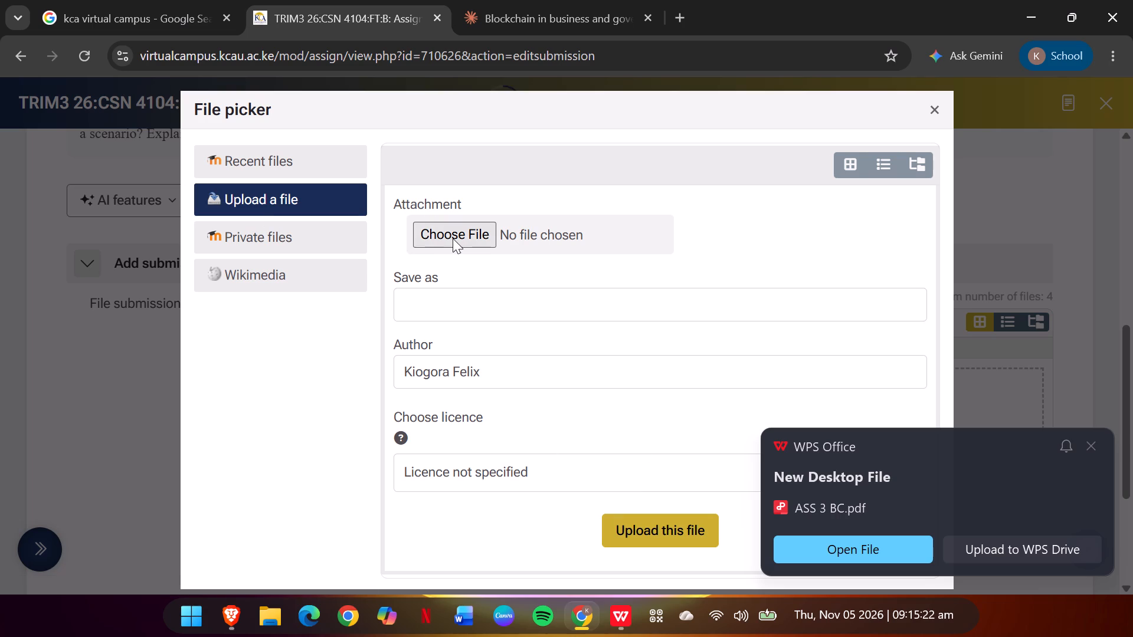
click(453, 238)
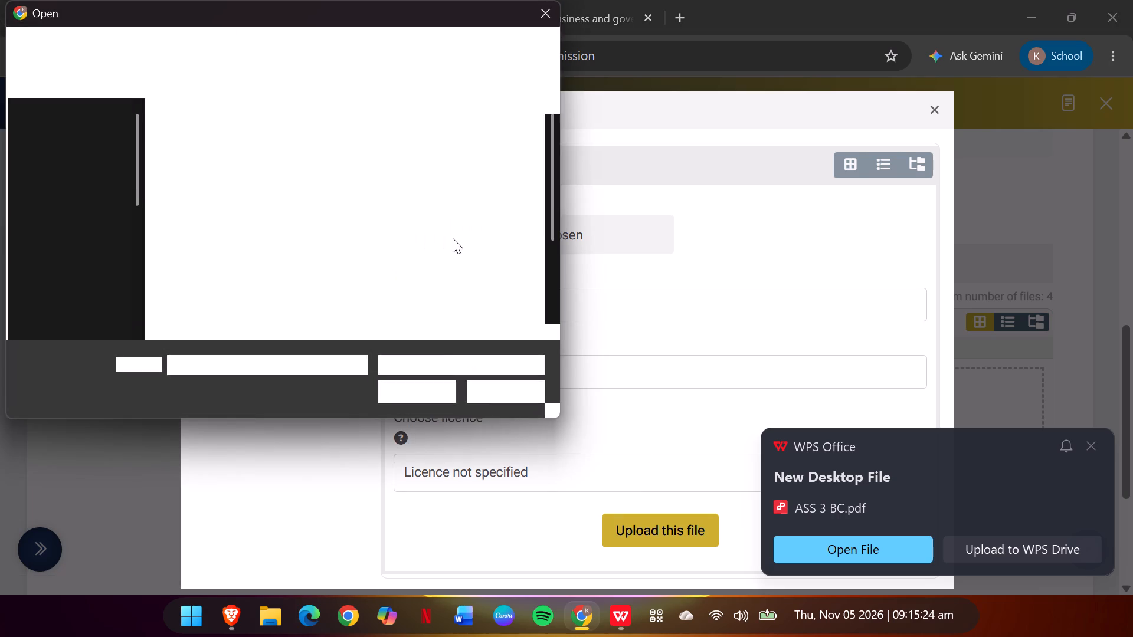
click(254, 230)
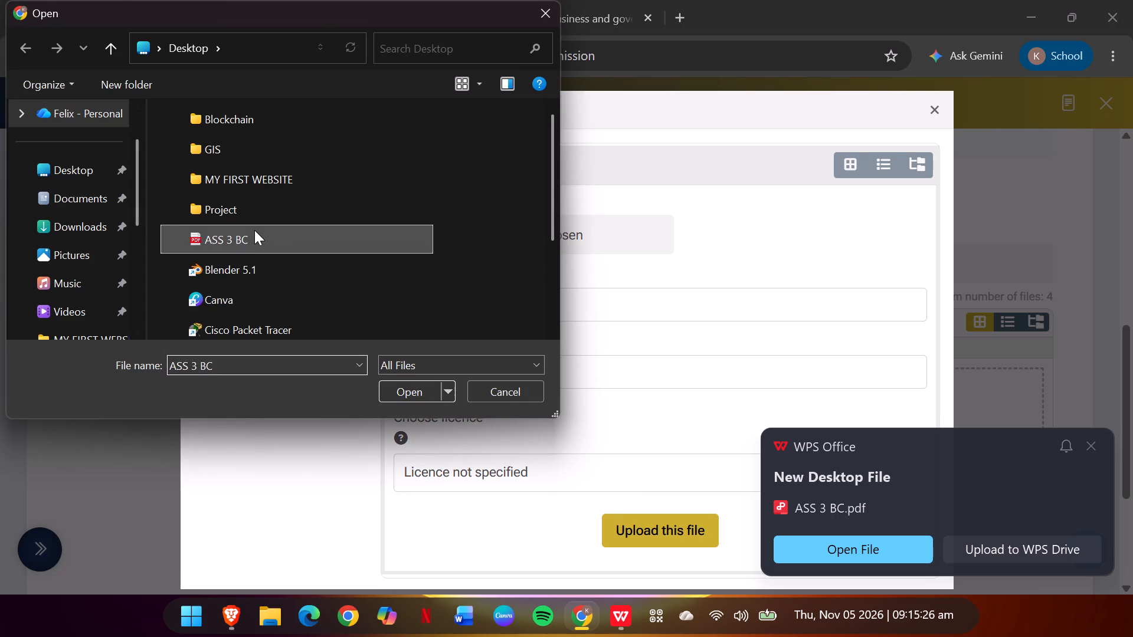
click(405, 399)
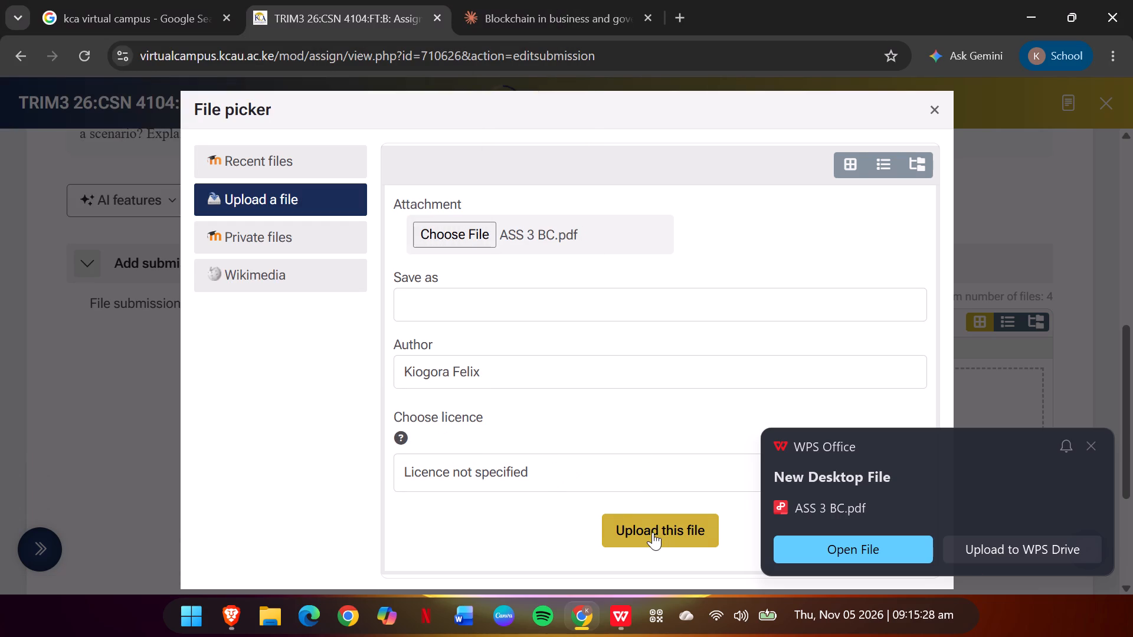
click(673, 530)
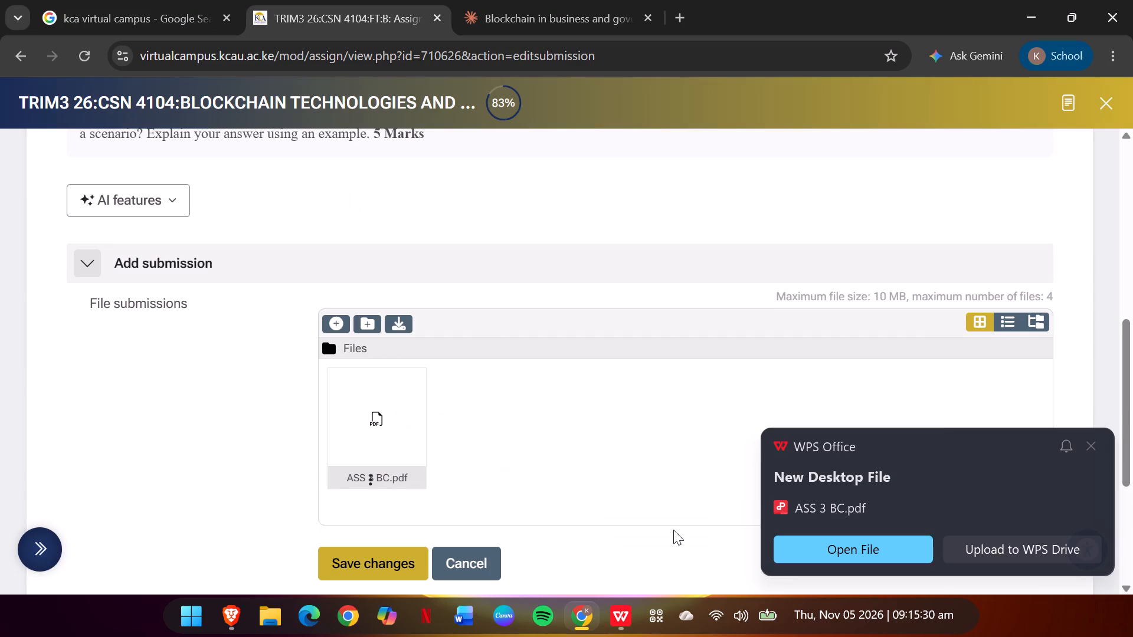
Save the submission with the uploaded PDF and review its submission status.
click(380, 564)
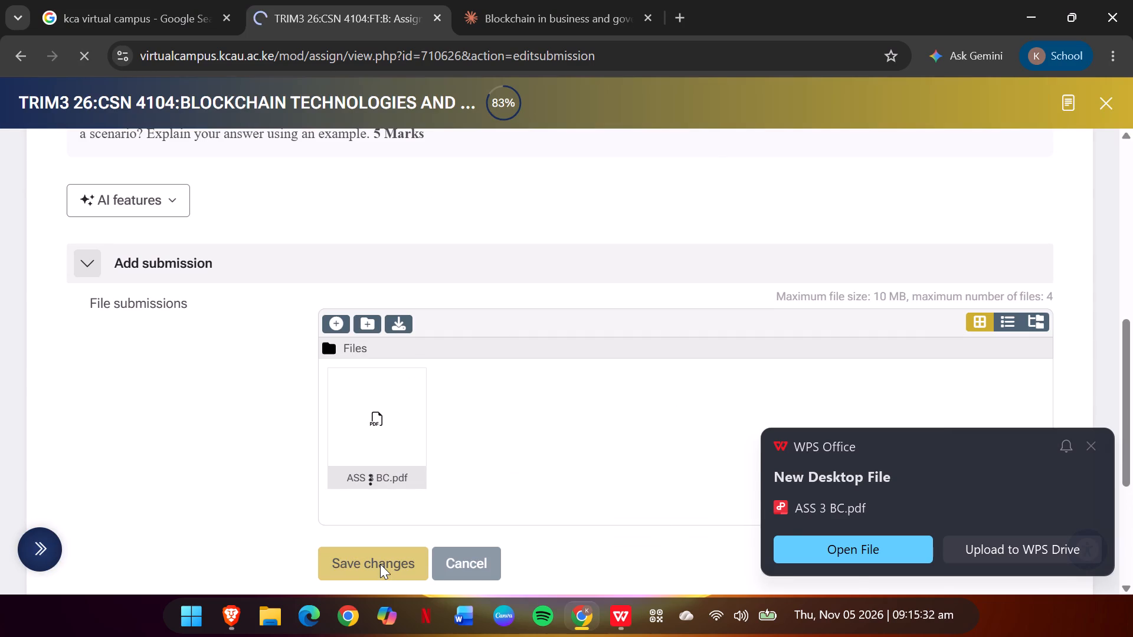
scroll(380, 564, down, 3)
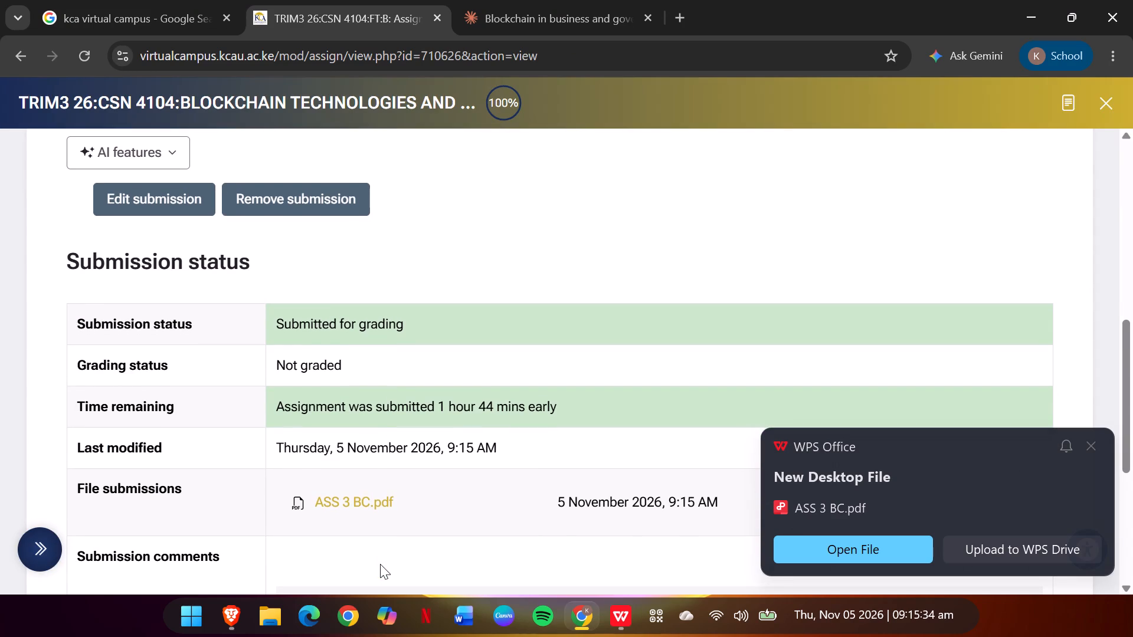
scroll(380, 564, down, 1)
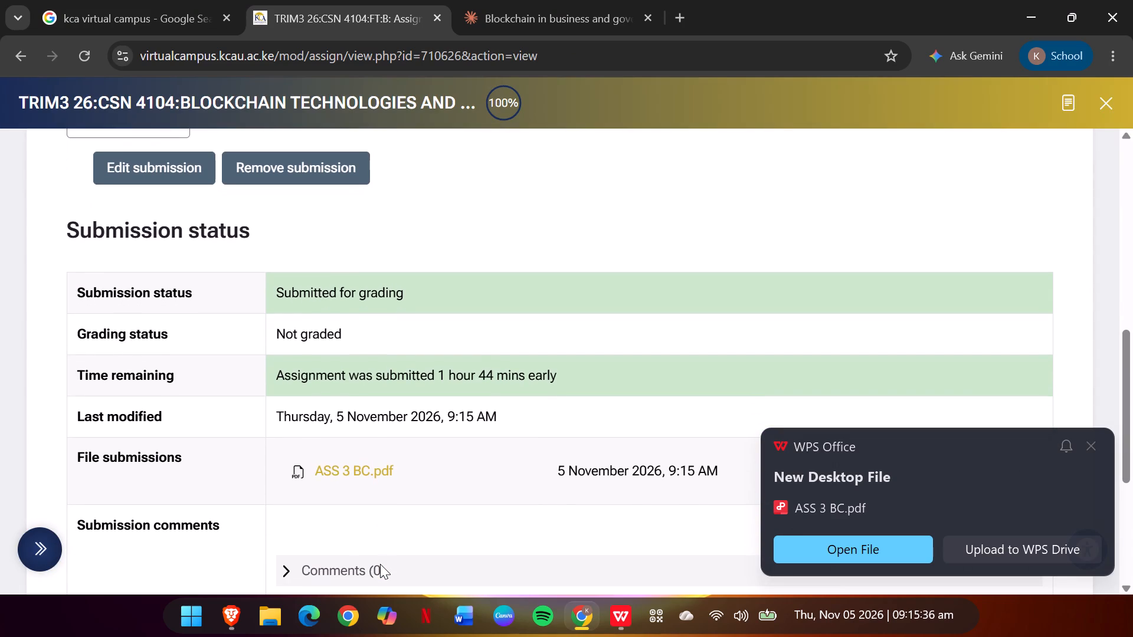